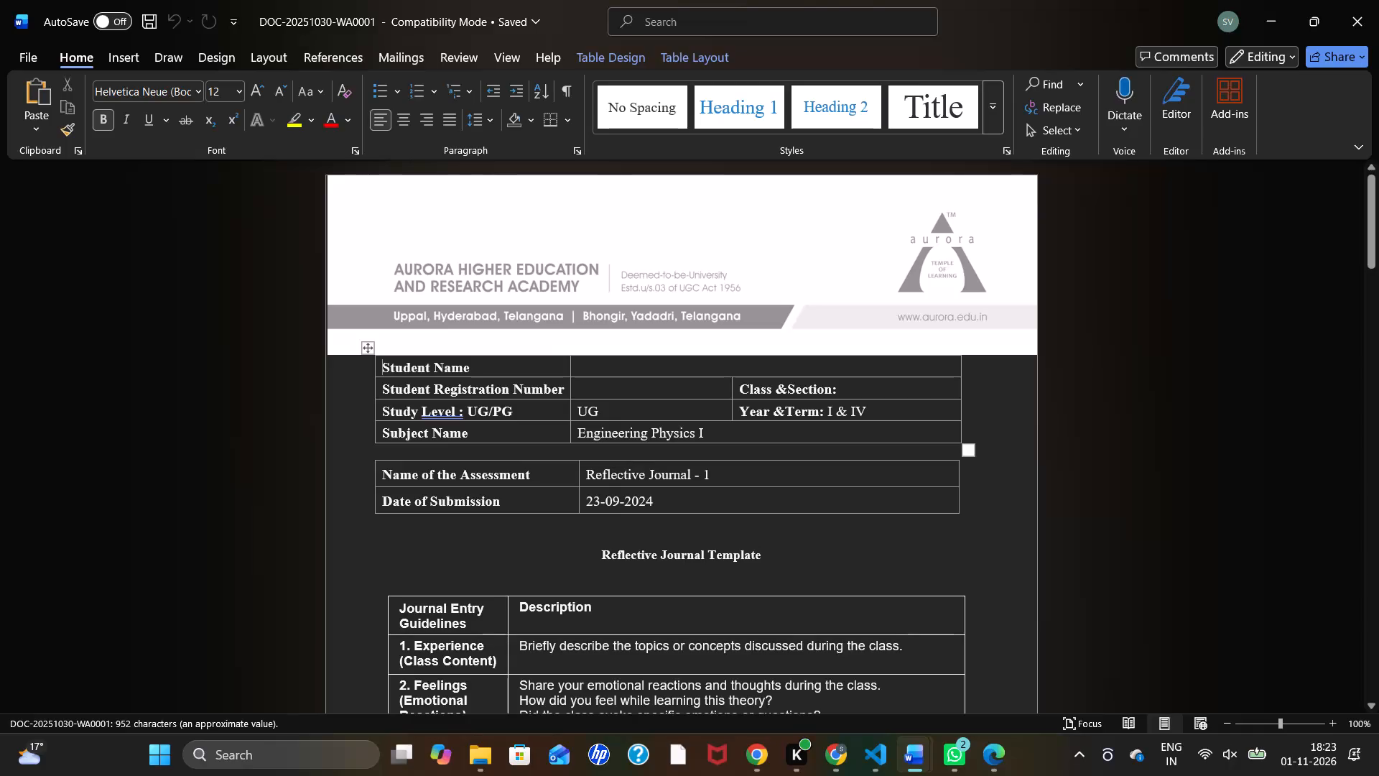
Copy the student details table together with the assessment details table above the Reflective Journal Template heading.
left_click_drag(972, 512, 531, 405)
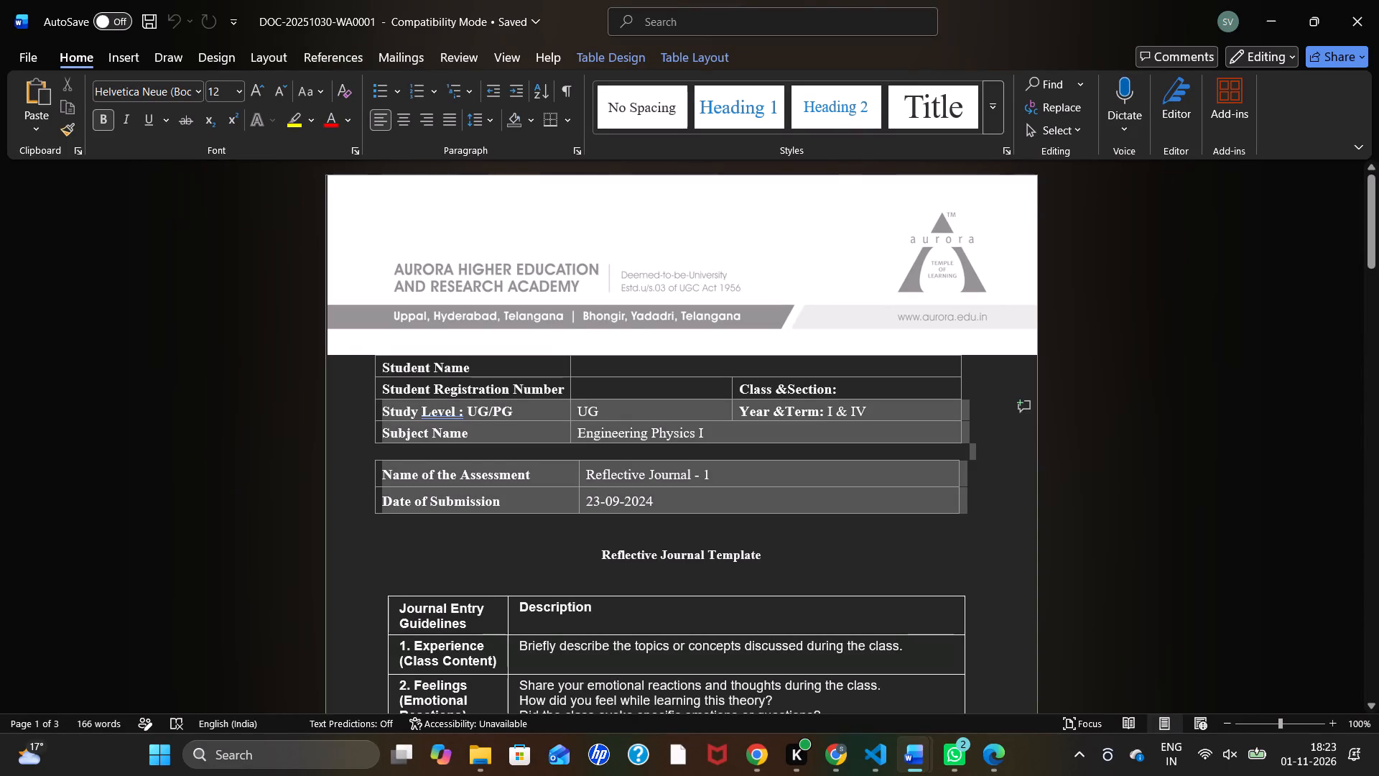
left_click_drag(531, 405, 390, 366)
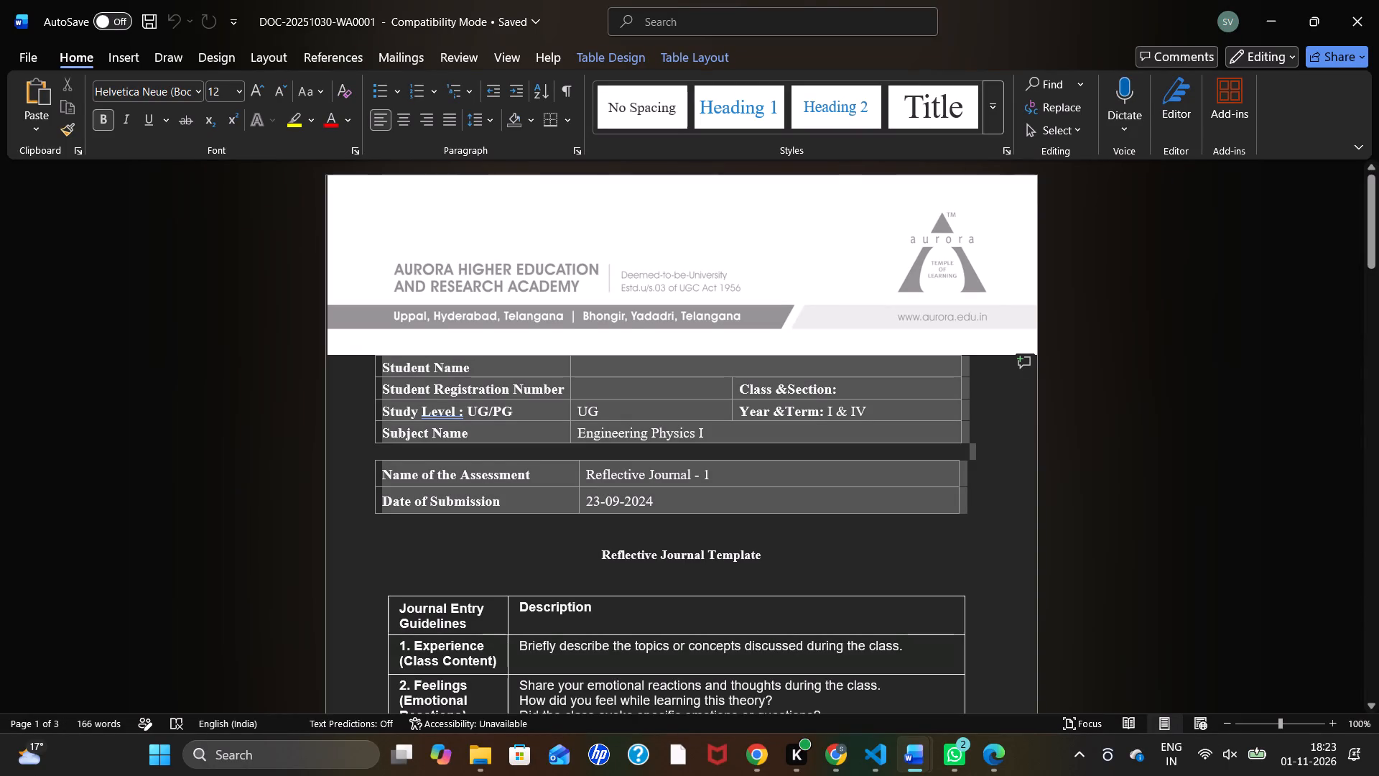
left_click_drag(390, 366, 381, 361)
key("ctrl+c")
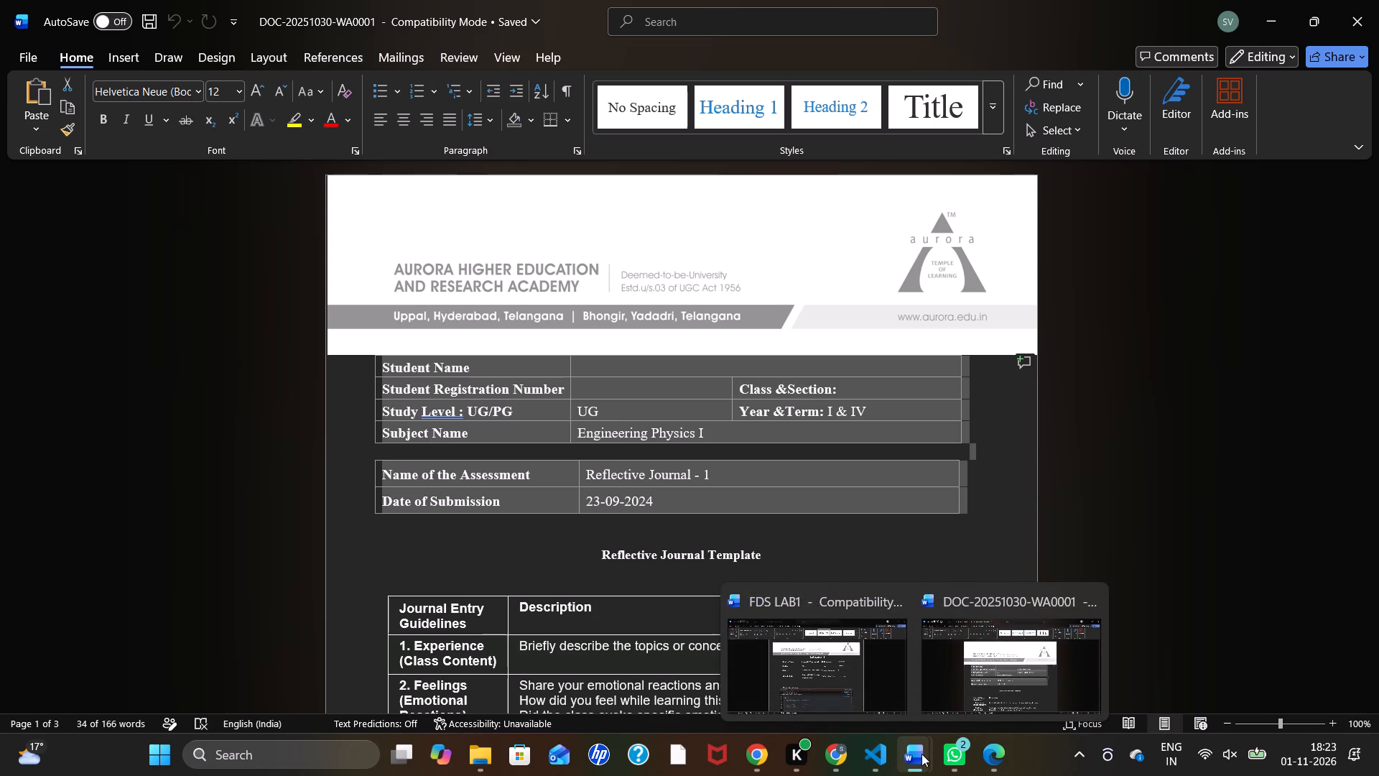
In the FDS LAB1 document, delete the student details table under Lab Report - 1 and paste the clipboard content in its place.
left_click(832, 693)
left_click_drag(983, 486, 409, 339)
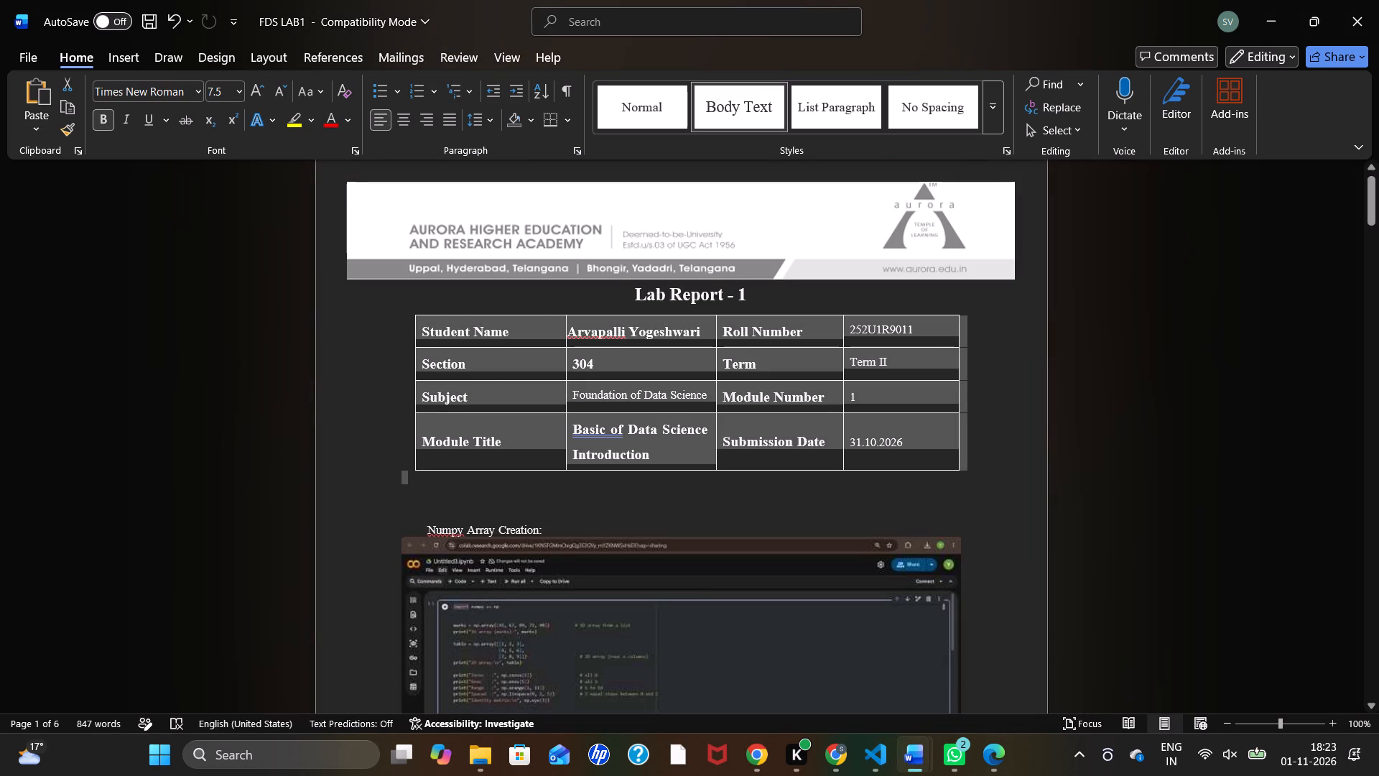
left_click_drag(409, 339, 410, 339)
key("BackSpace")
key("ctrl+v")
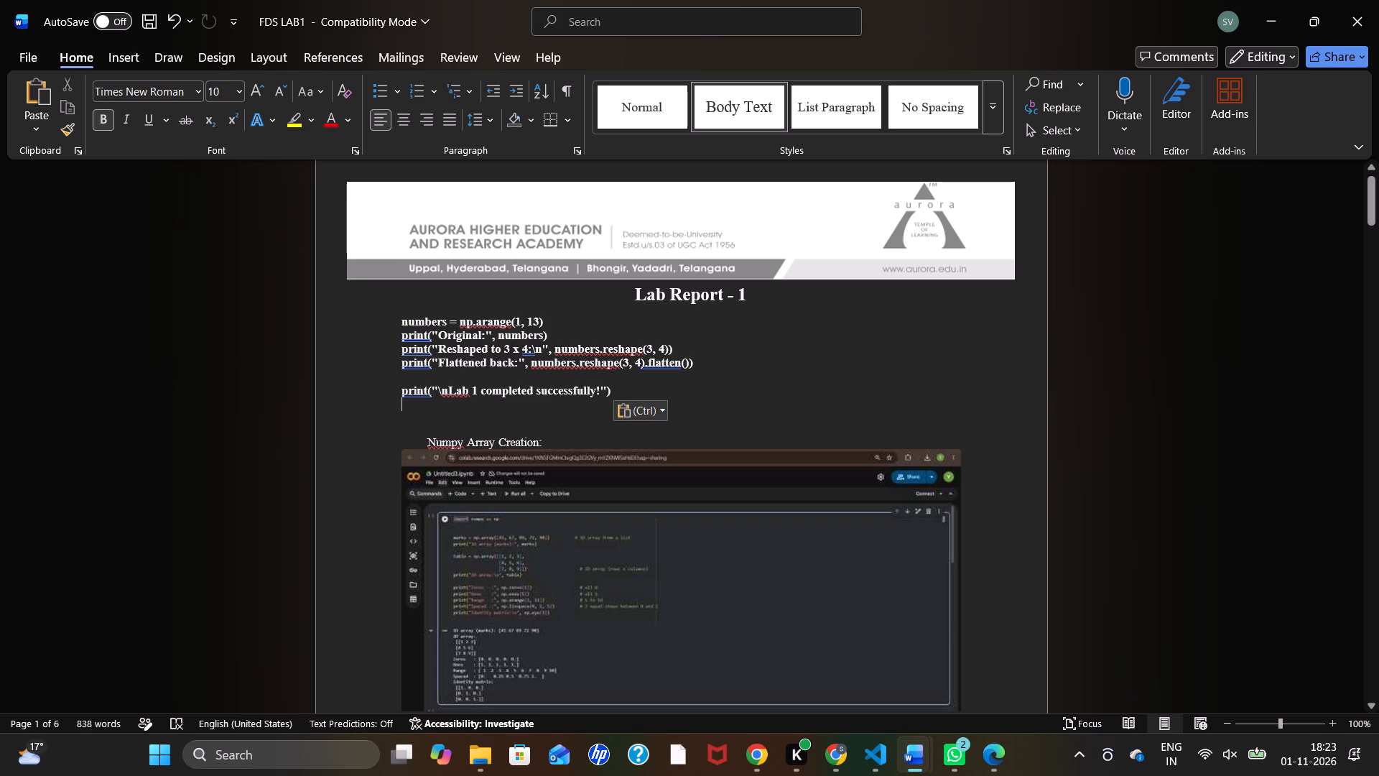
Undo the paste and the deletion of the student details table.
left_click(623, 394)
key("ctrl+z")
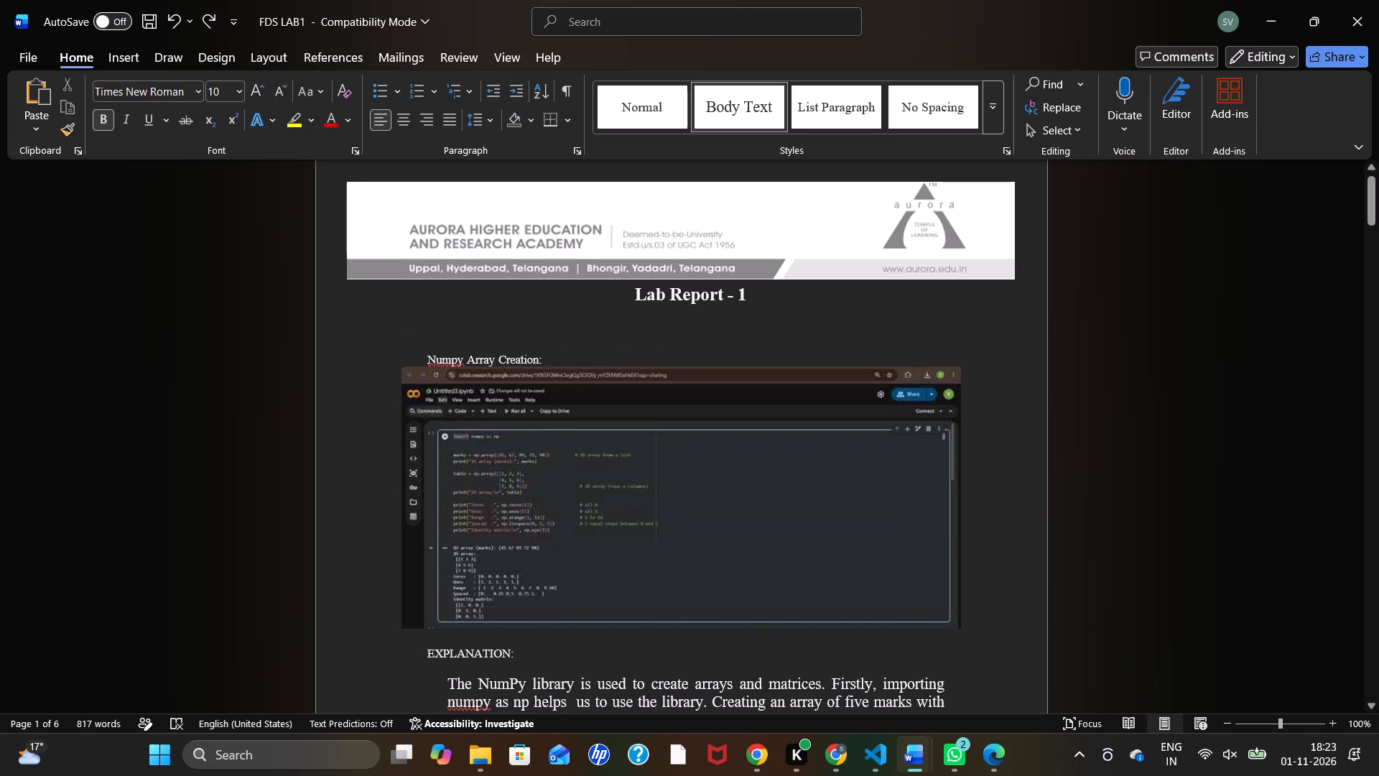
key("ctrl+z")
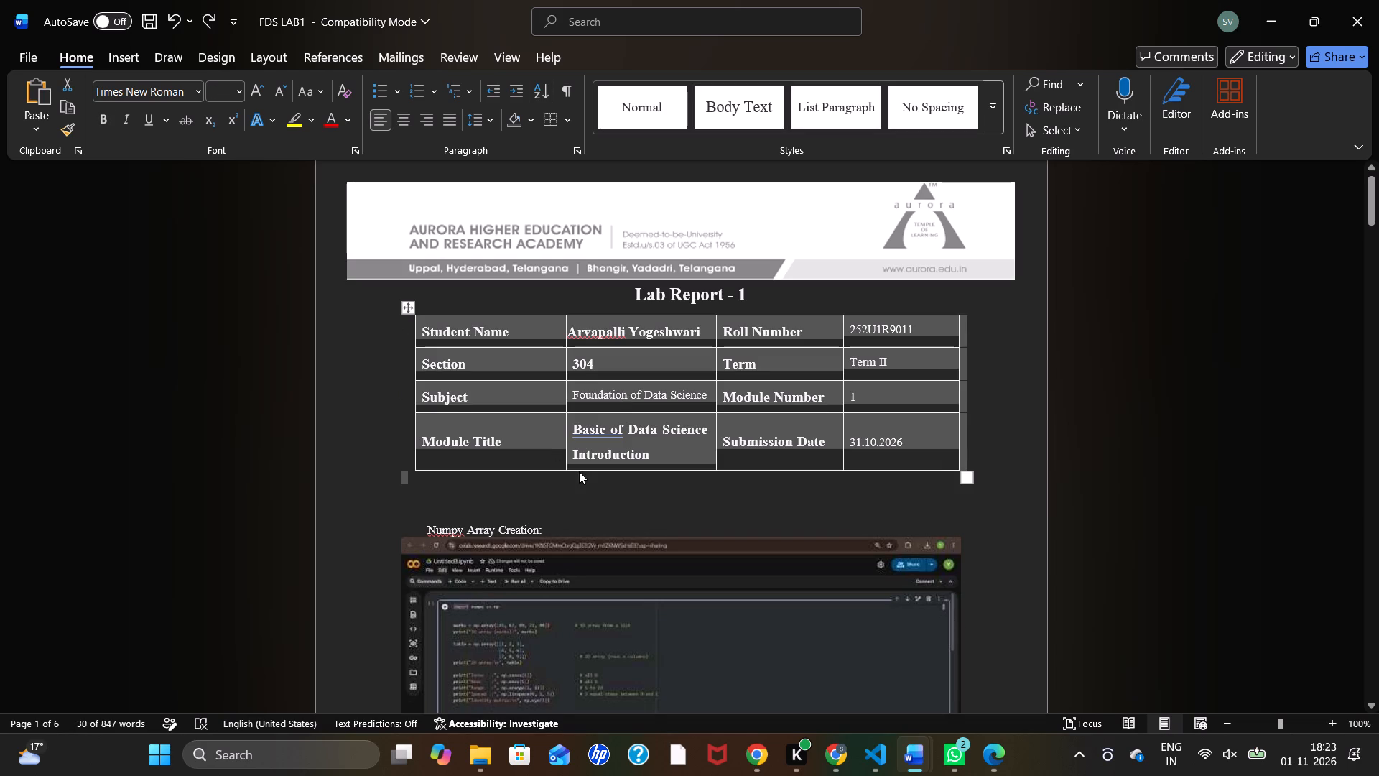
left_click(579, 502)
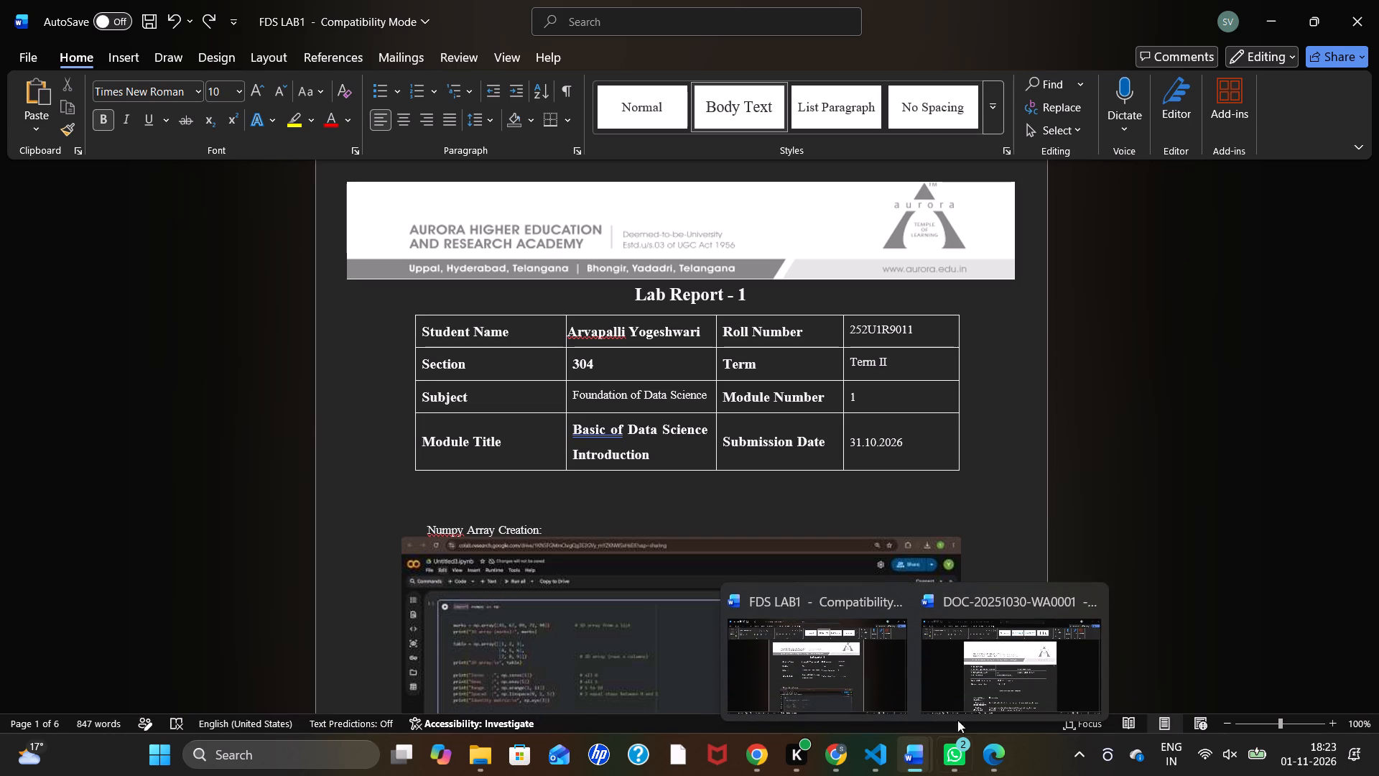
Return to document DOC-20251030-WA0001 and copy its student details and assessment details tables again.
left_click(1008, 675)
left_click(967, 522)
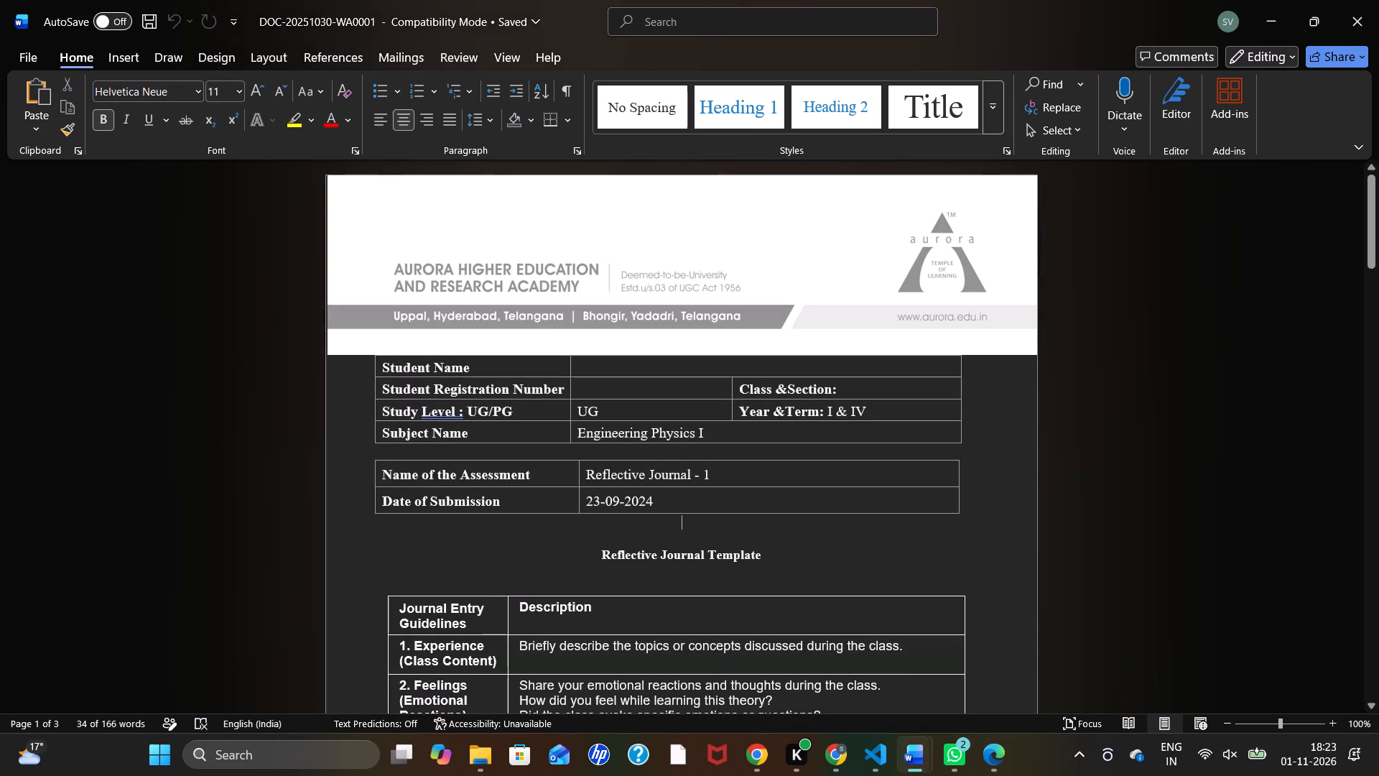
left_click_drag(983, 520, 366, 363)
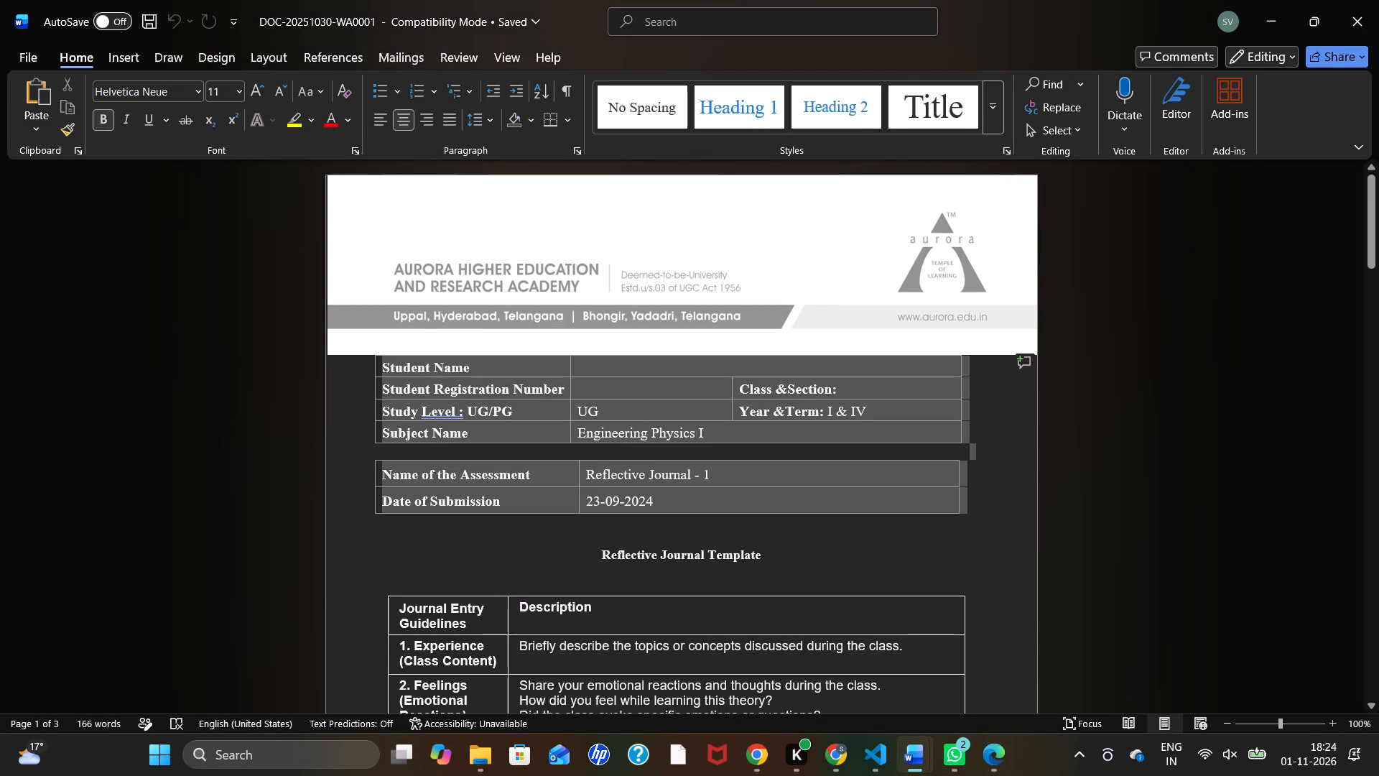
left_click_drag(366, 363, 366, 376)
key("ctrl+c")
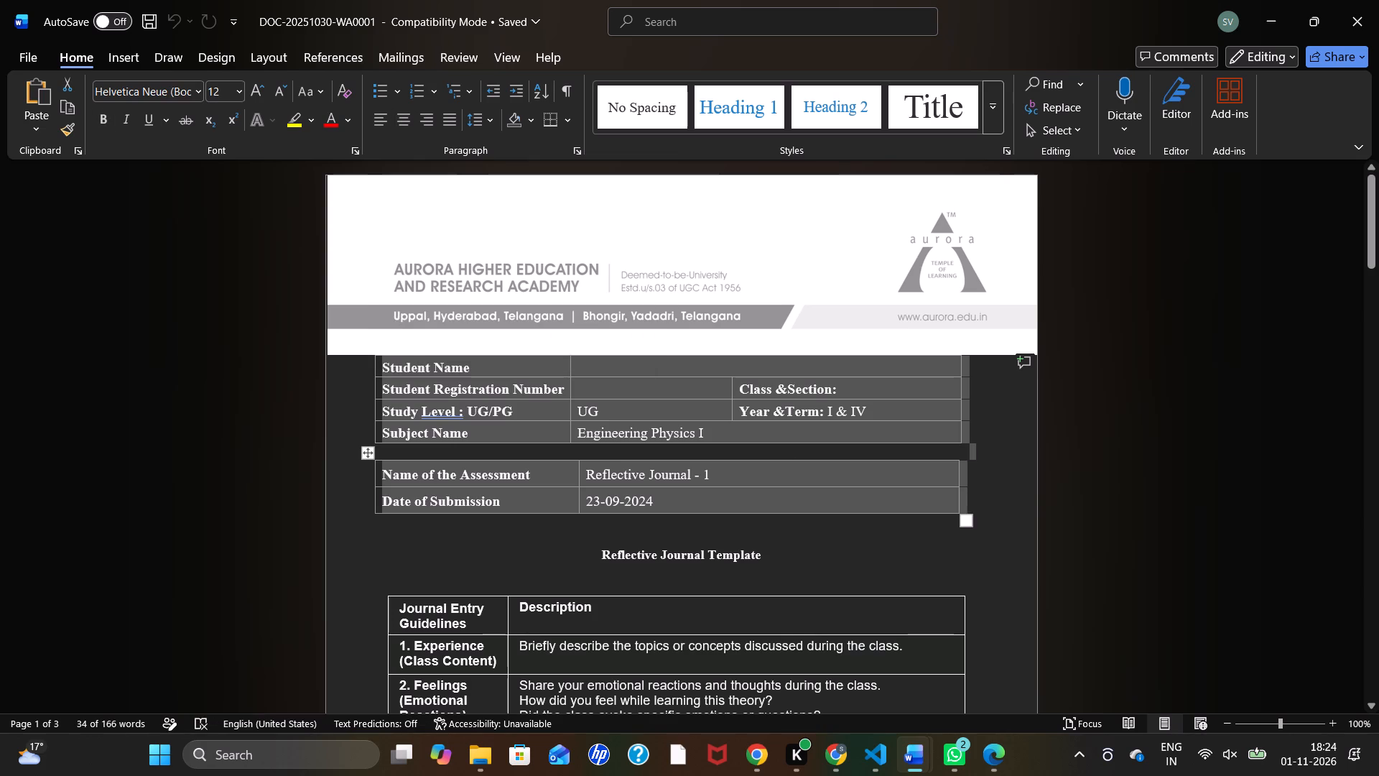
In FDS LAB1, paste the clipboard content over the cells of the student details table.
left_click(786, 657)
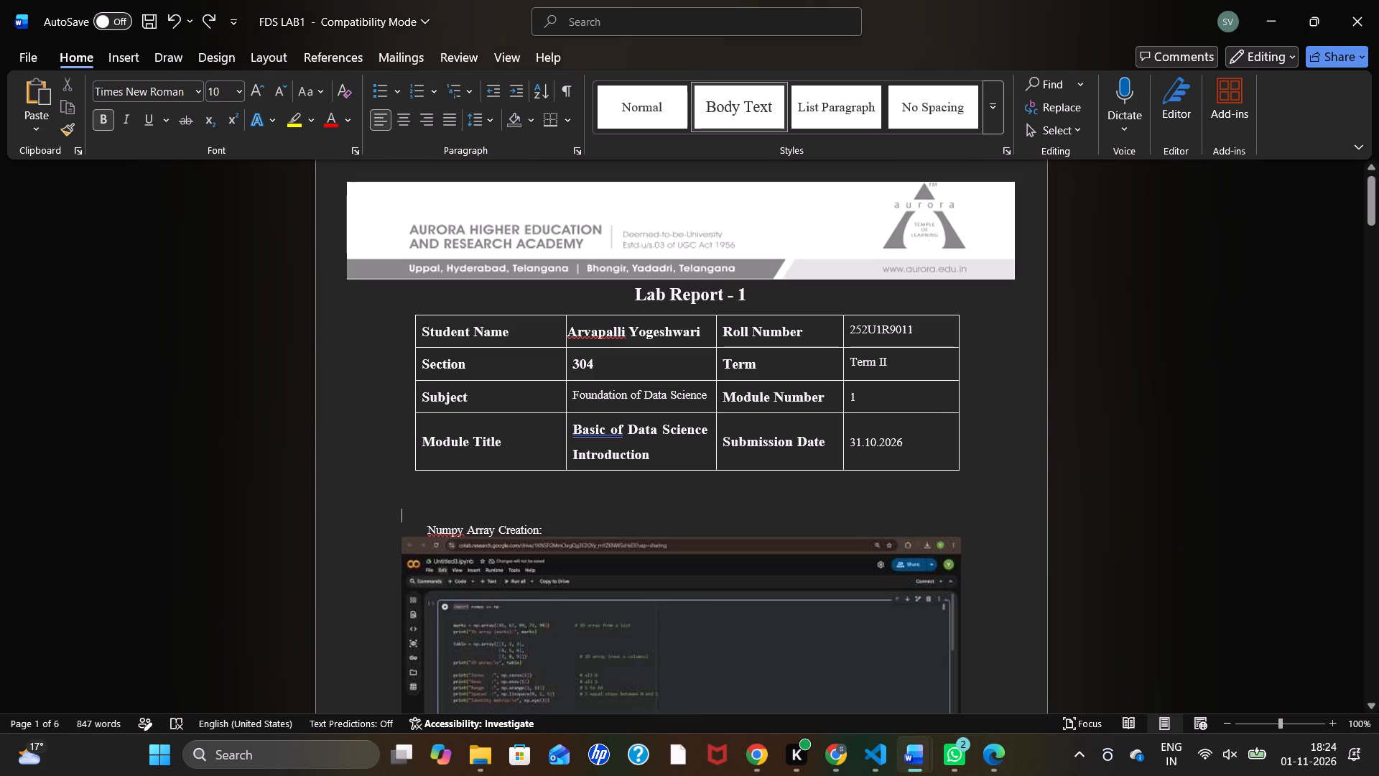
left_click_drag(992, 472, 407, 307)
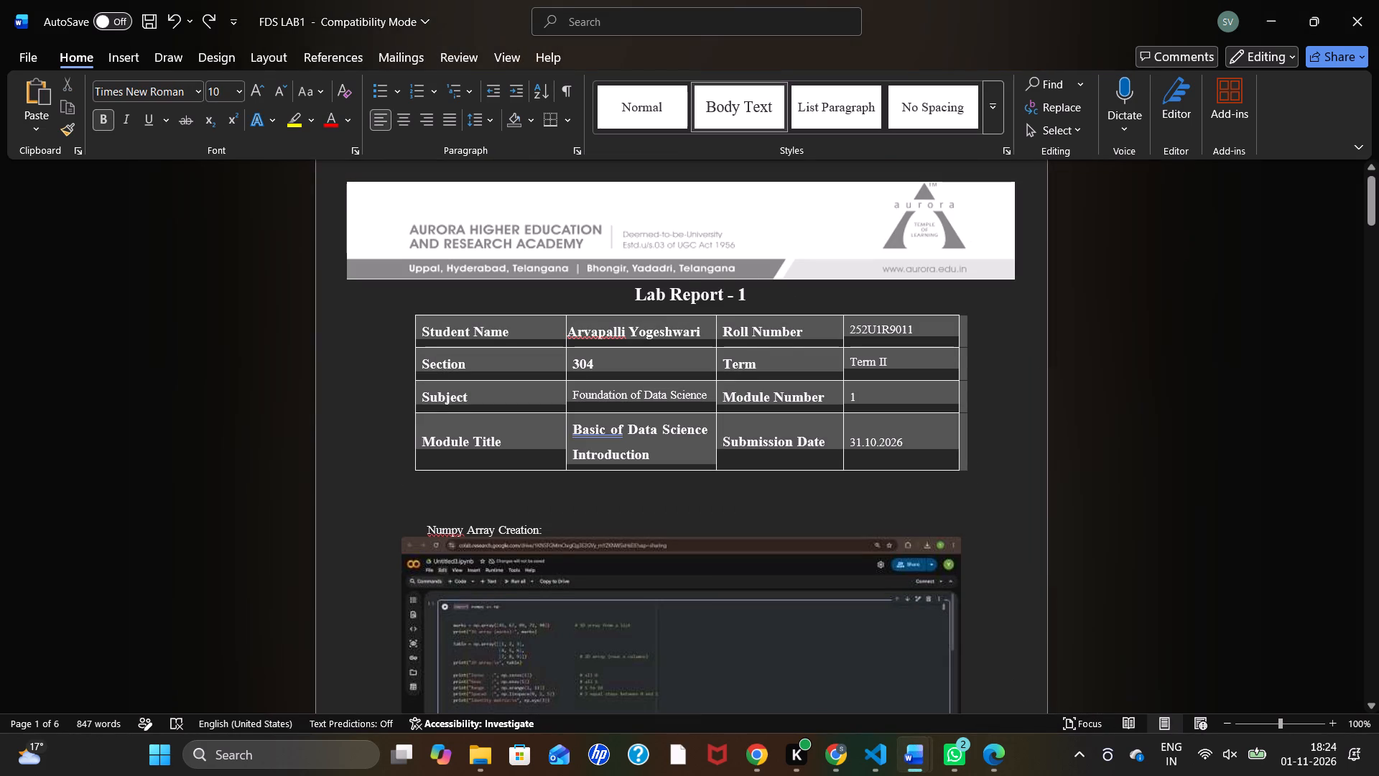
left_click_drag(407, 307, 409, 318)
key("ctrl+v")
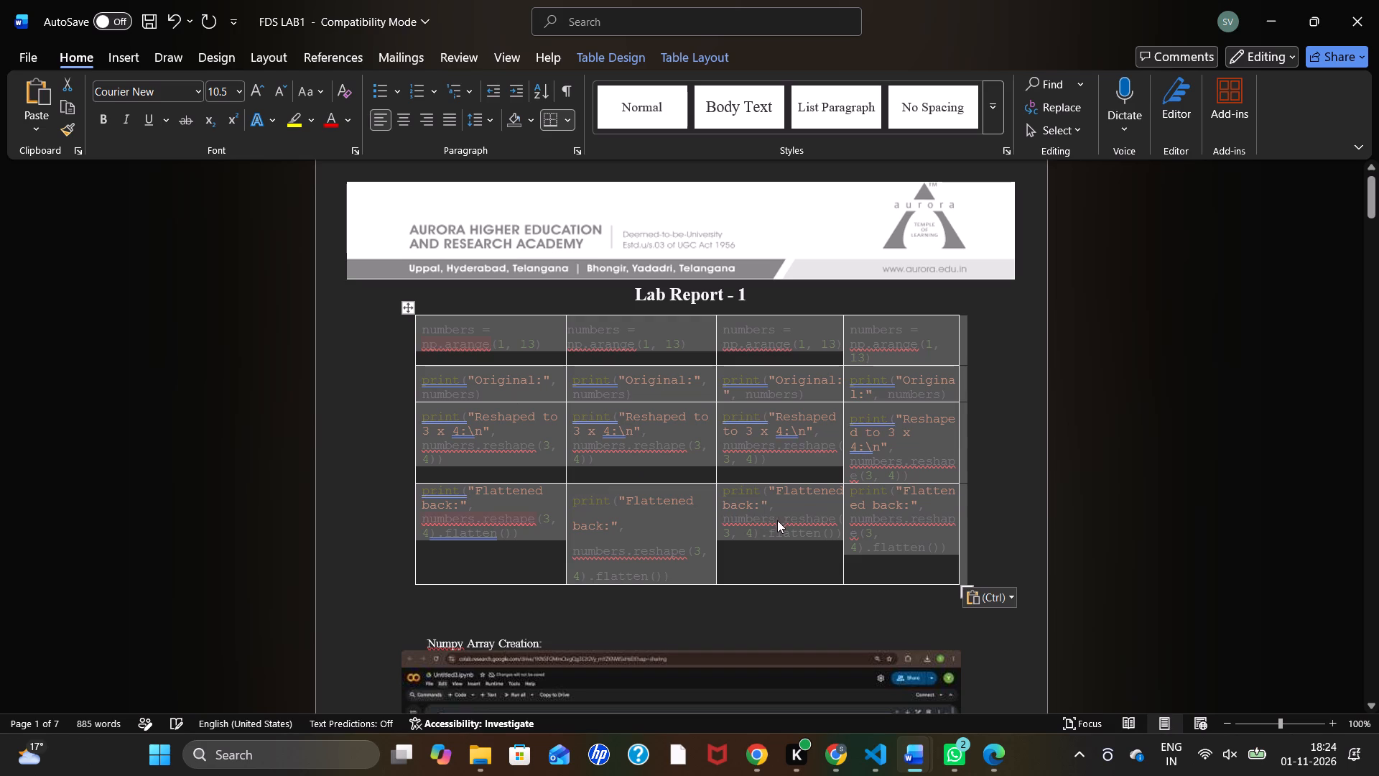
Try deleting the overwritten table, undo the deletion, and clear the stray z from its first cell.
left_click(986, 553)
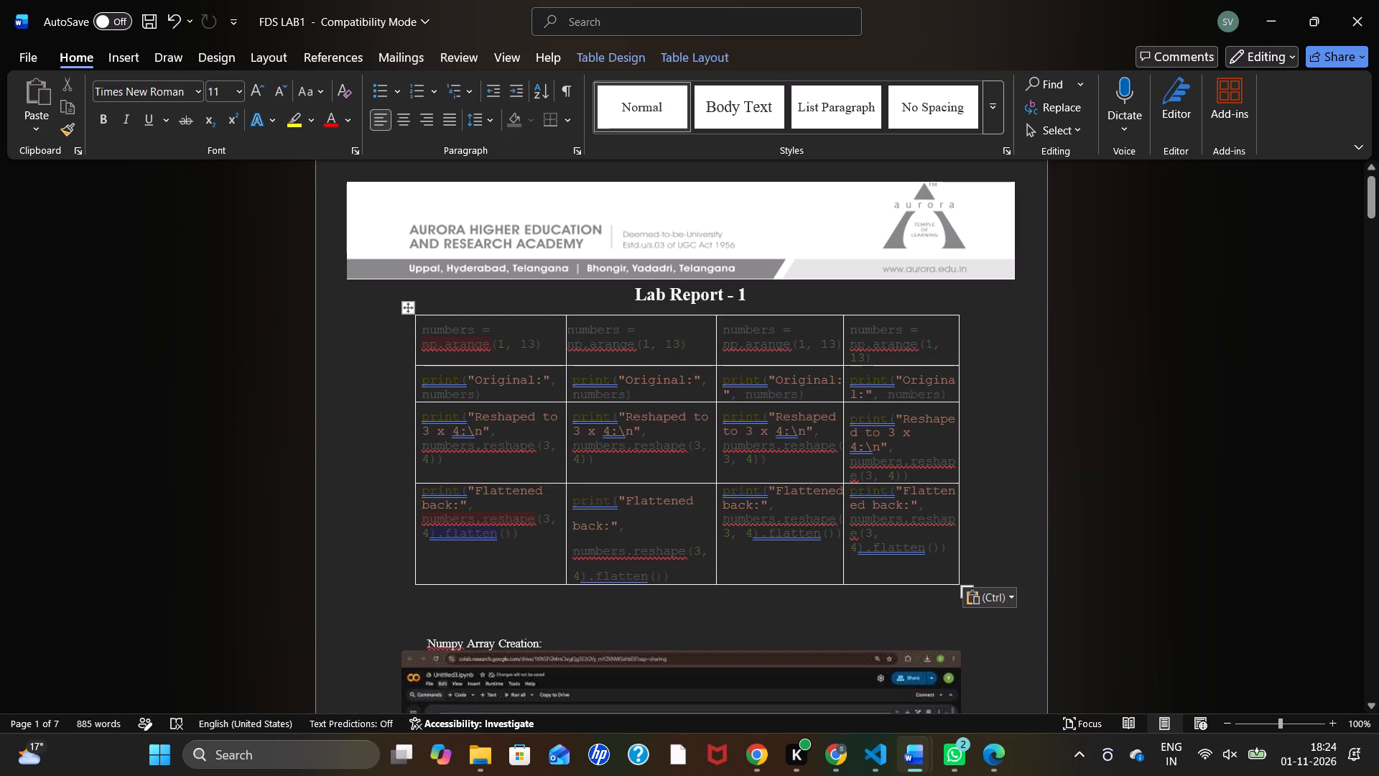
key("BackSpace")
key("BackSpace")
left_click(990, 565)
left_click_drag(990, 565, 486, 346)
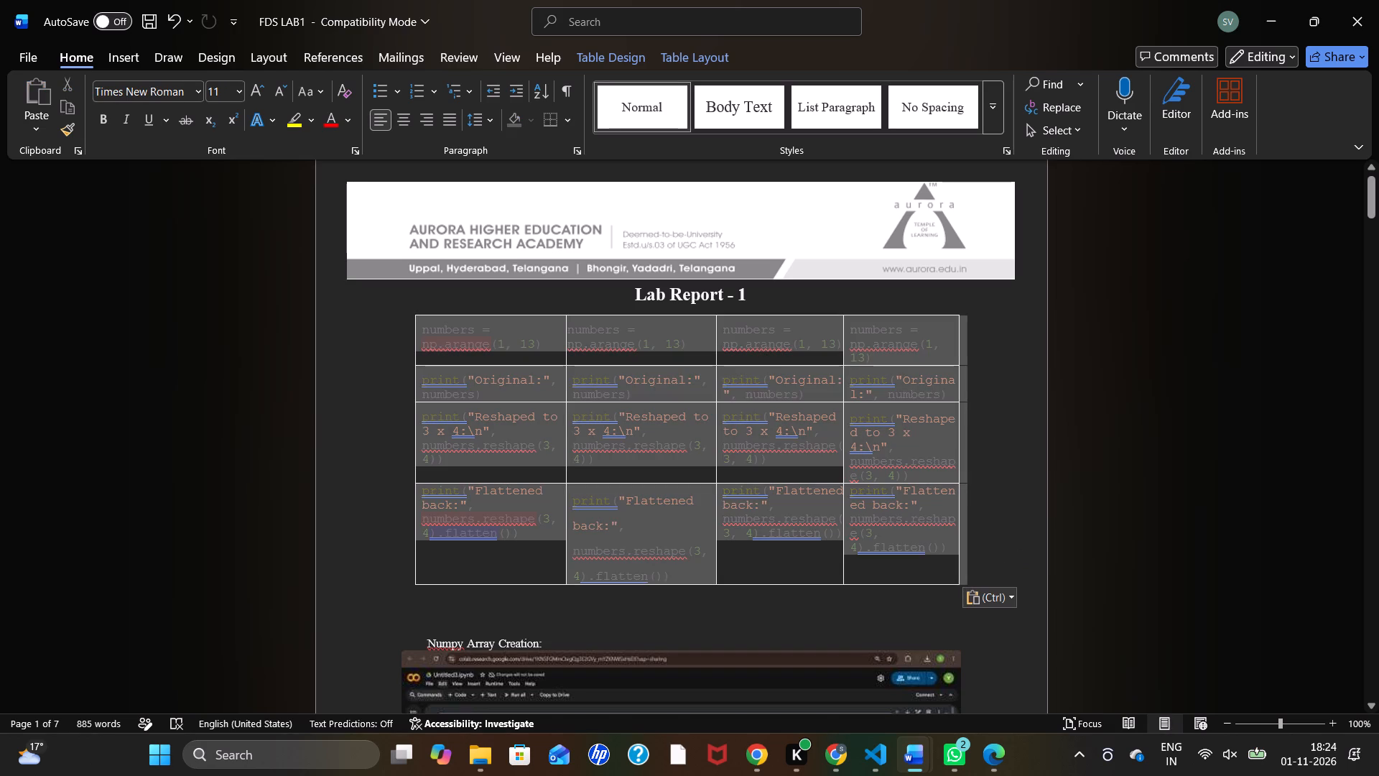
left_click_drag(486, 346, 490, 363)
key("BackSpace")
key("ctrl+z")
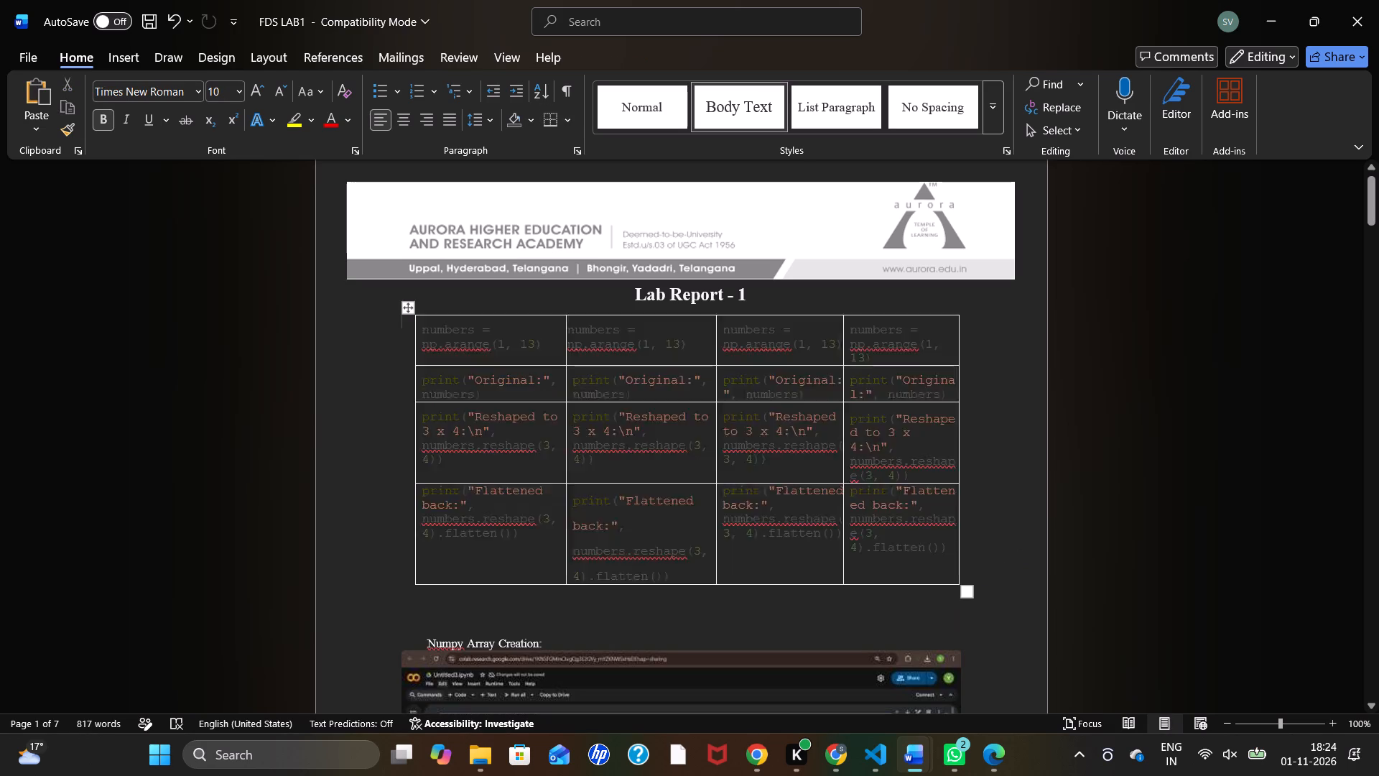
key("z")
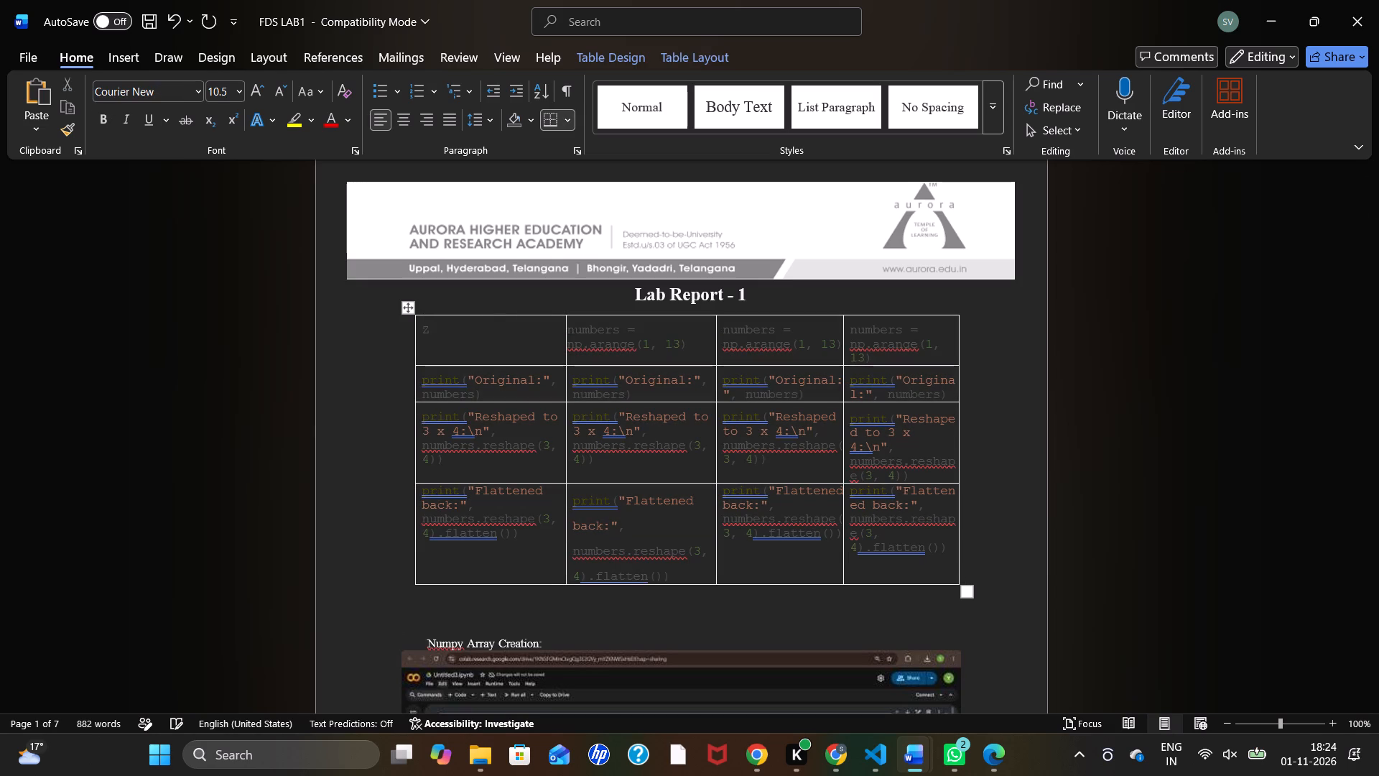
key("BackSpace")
Delete the entire table under the Lab Report - 1 title.
left_click_drag(1000, 583, 1003, 582)
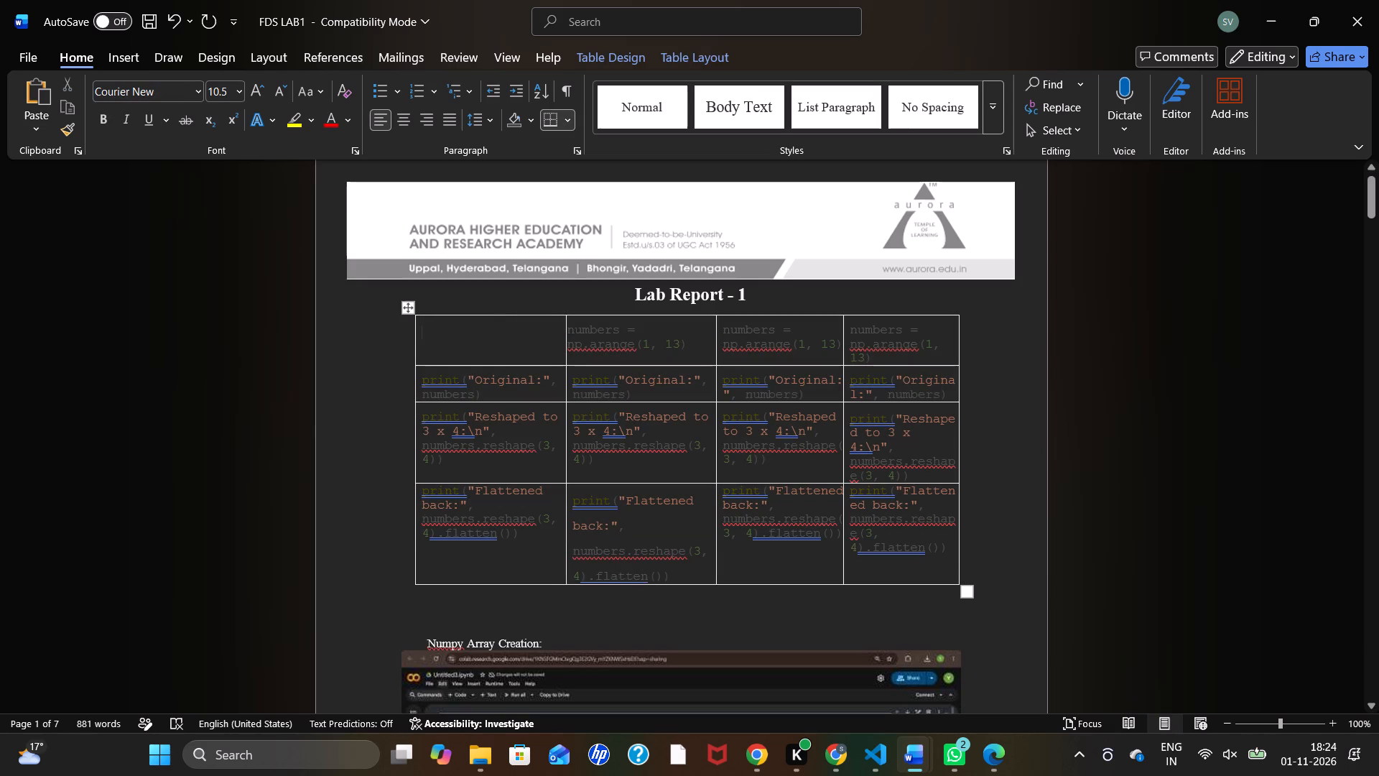
left_click_drag(1003, 582, 419, 346)
key("BackSpace")
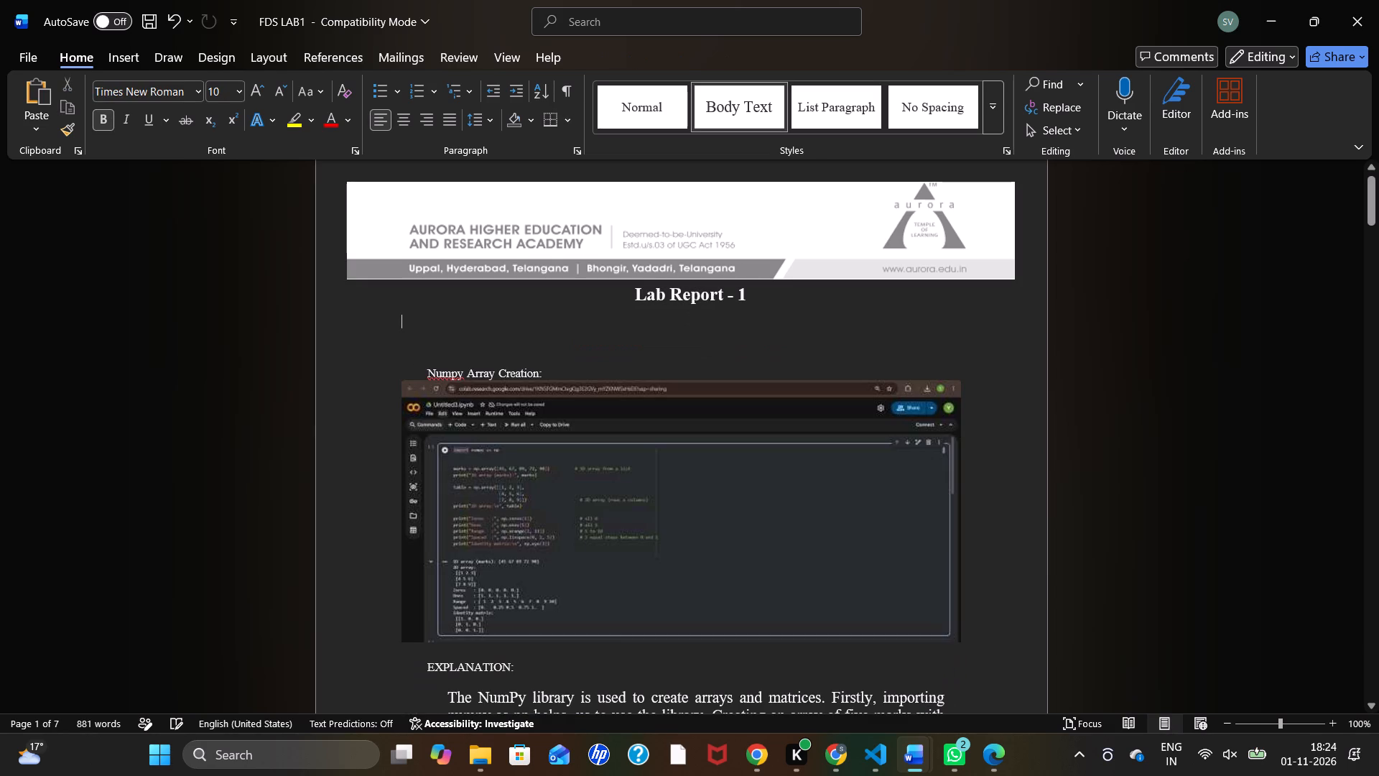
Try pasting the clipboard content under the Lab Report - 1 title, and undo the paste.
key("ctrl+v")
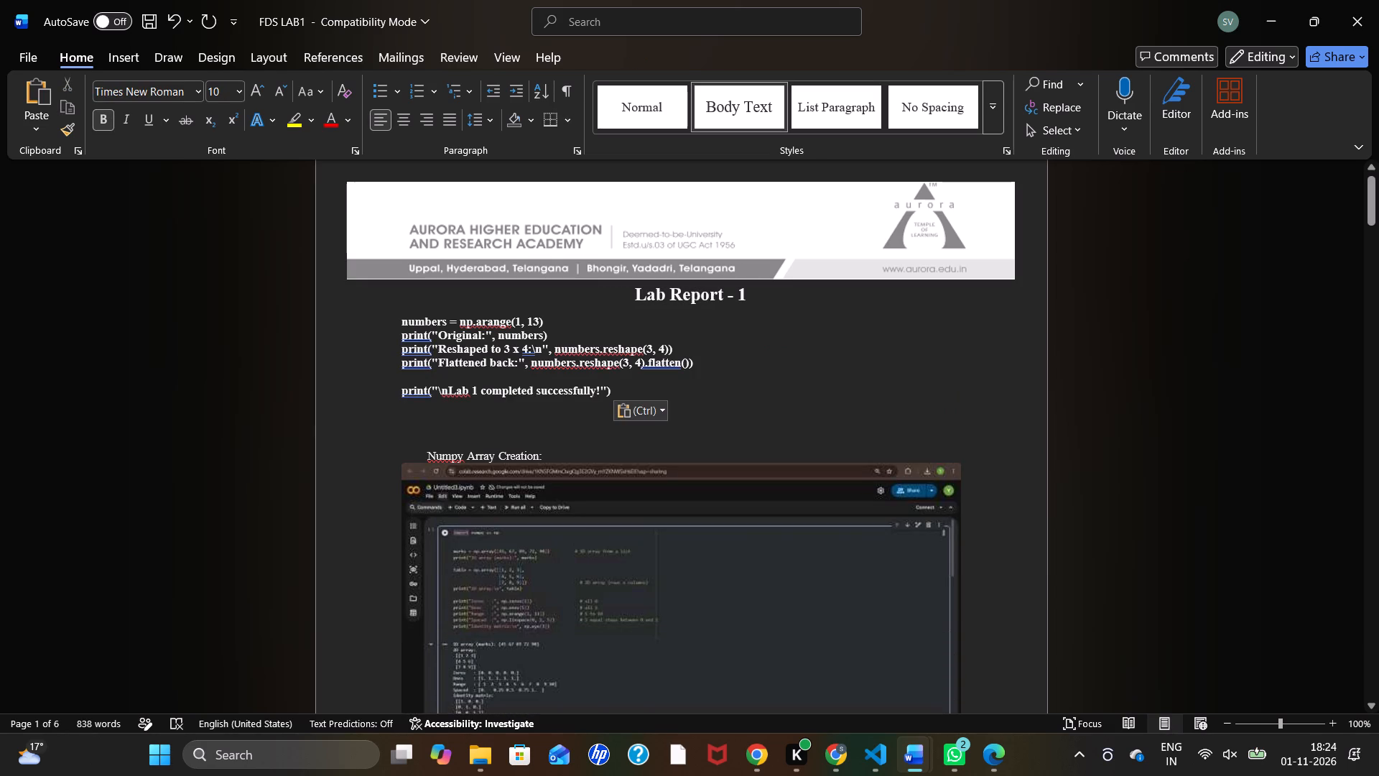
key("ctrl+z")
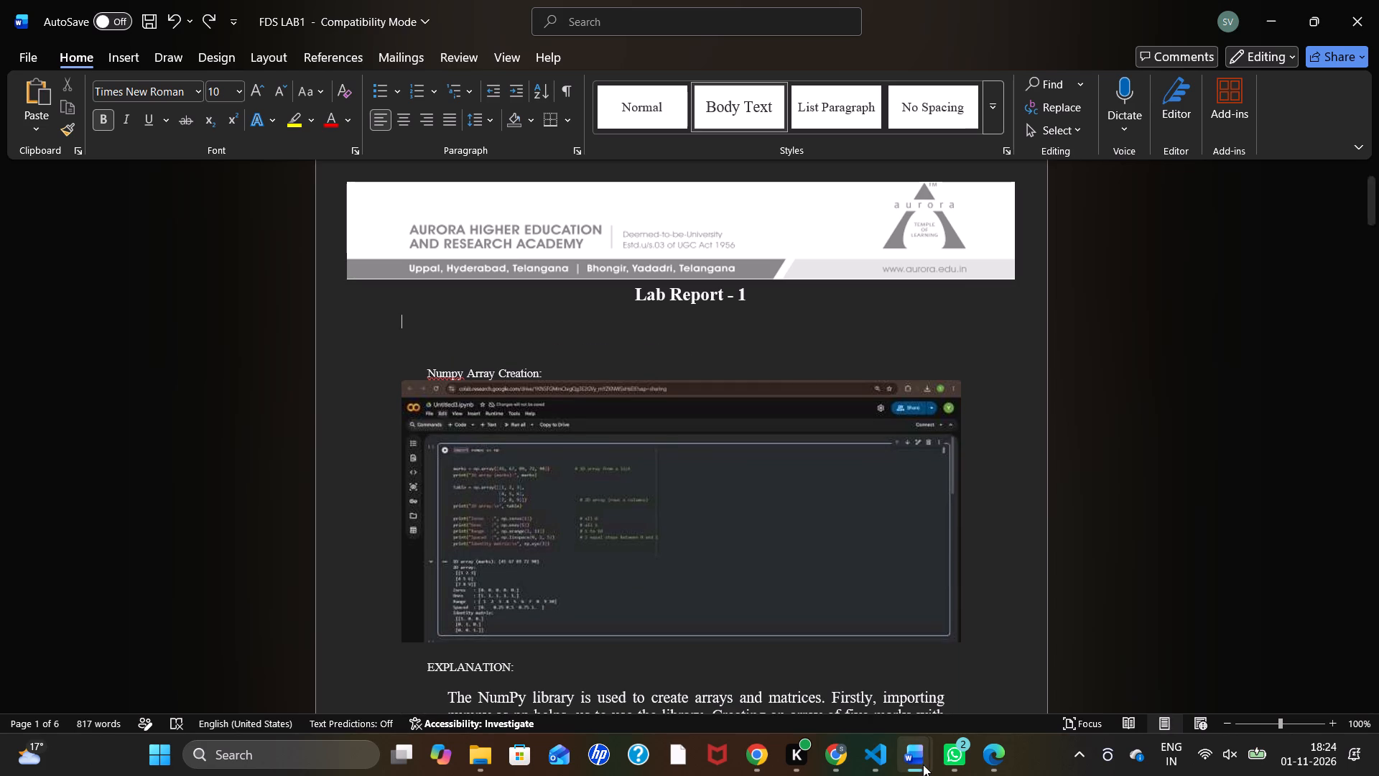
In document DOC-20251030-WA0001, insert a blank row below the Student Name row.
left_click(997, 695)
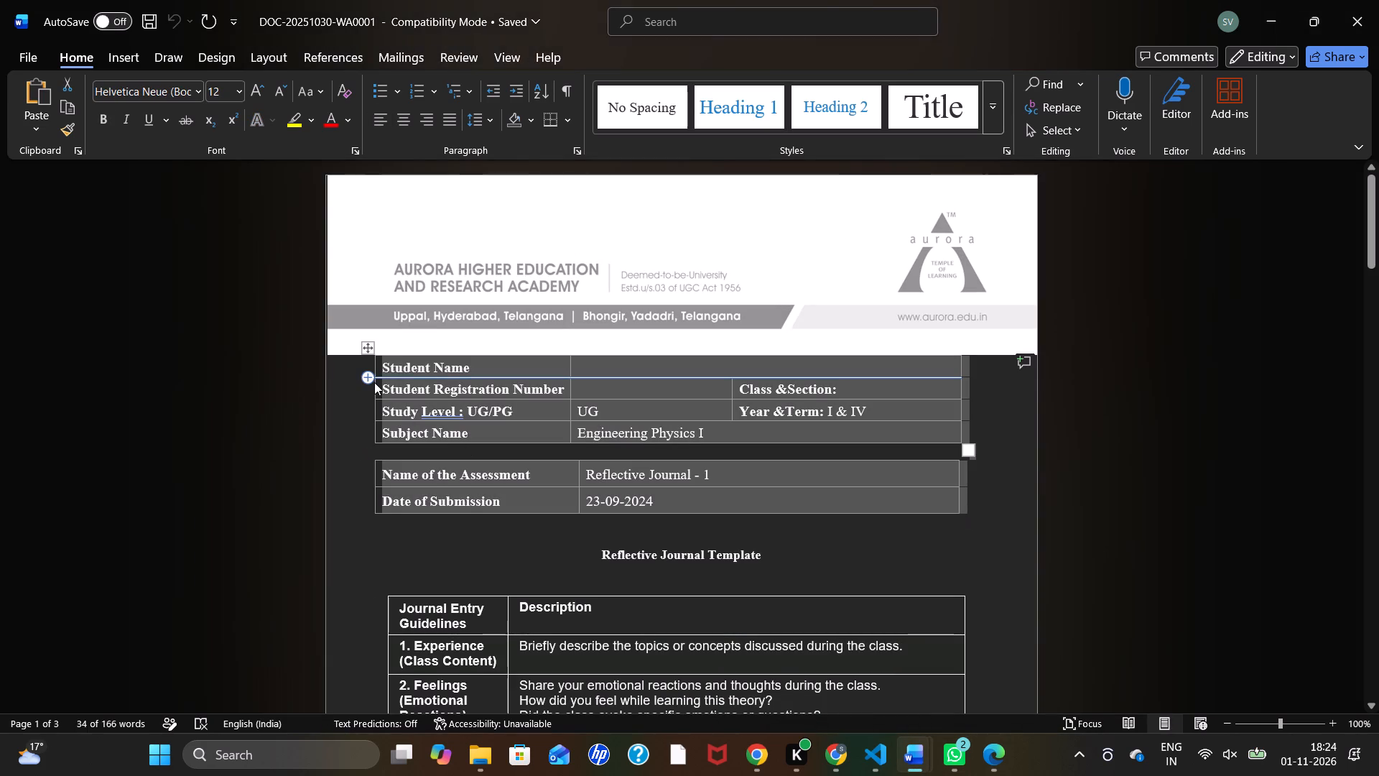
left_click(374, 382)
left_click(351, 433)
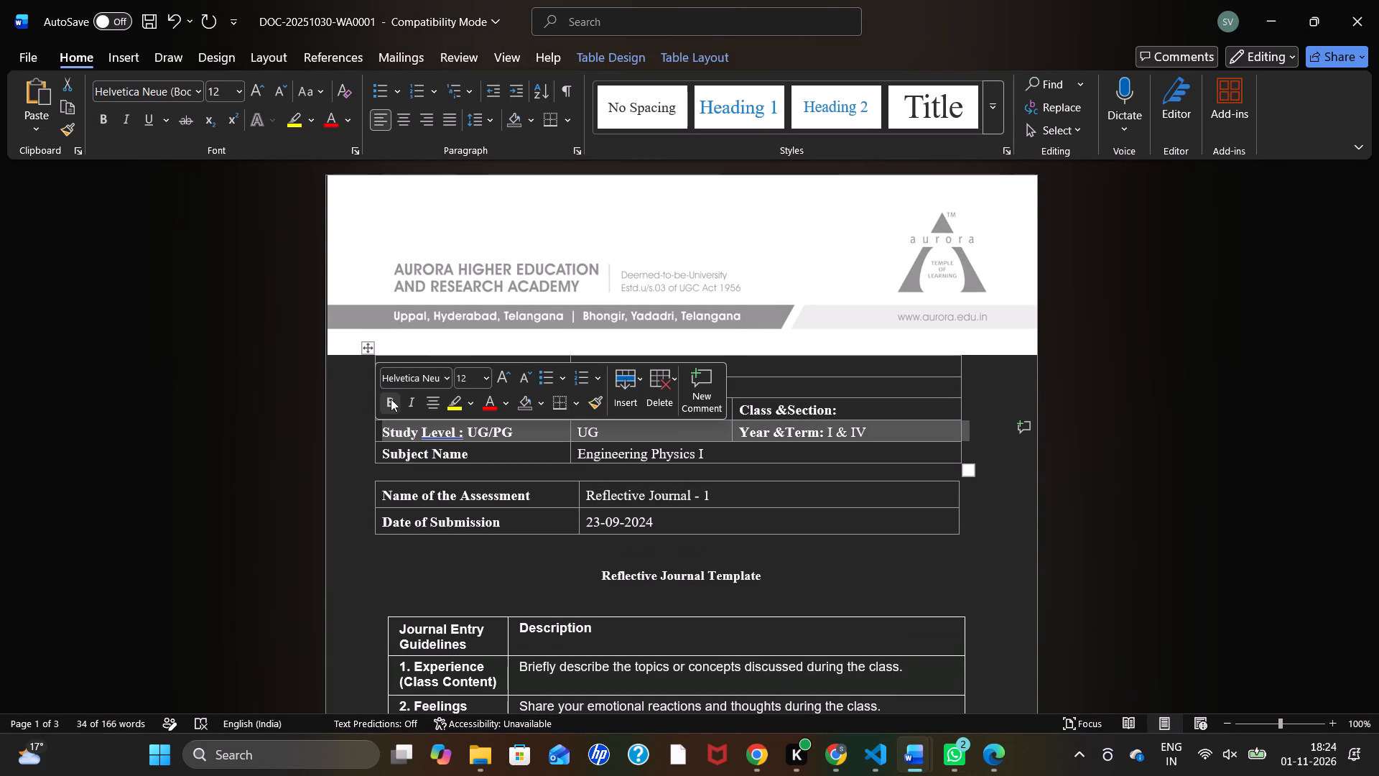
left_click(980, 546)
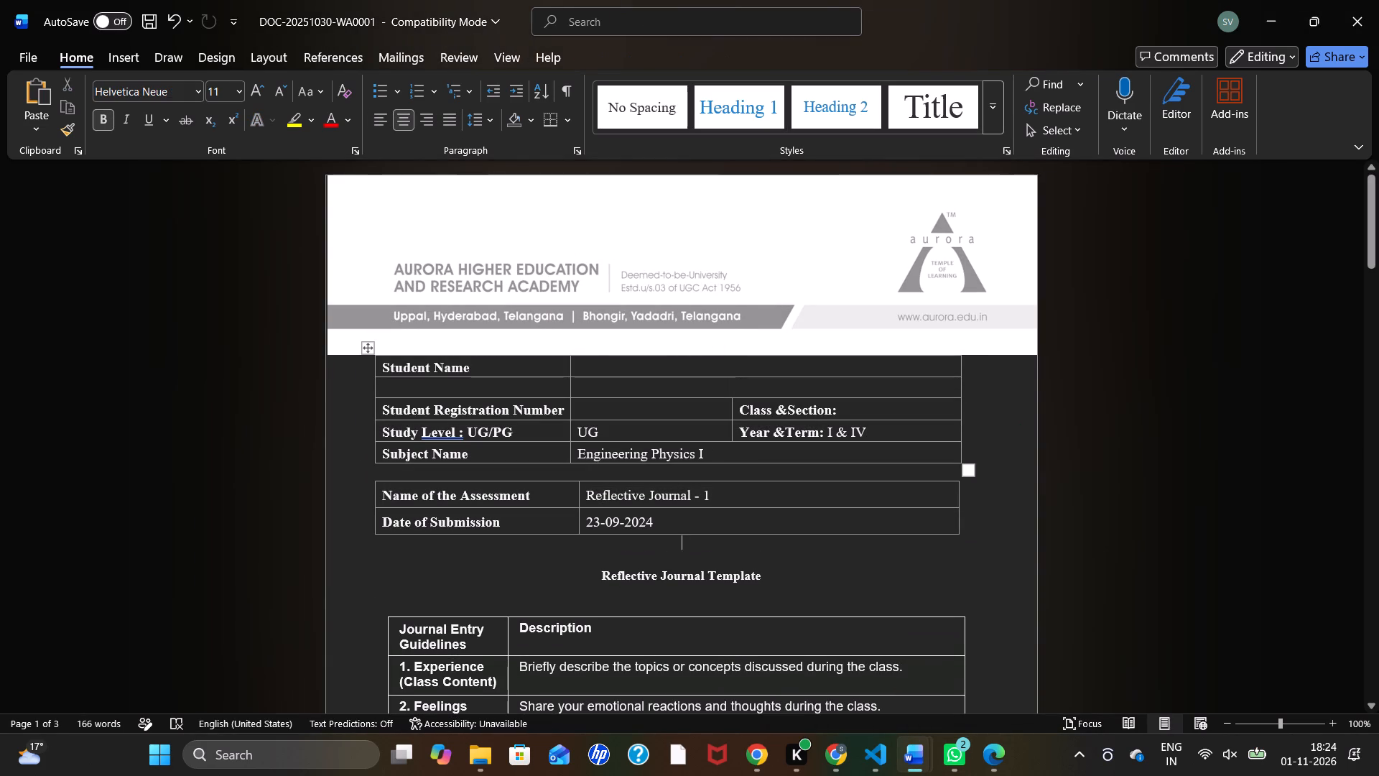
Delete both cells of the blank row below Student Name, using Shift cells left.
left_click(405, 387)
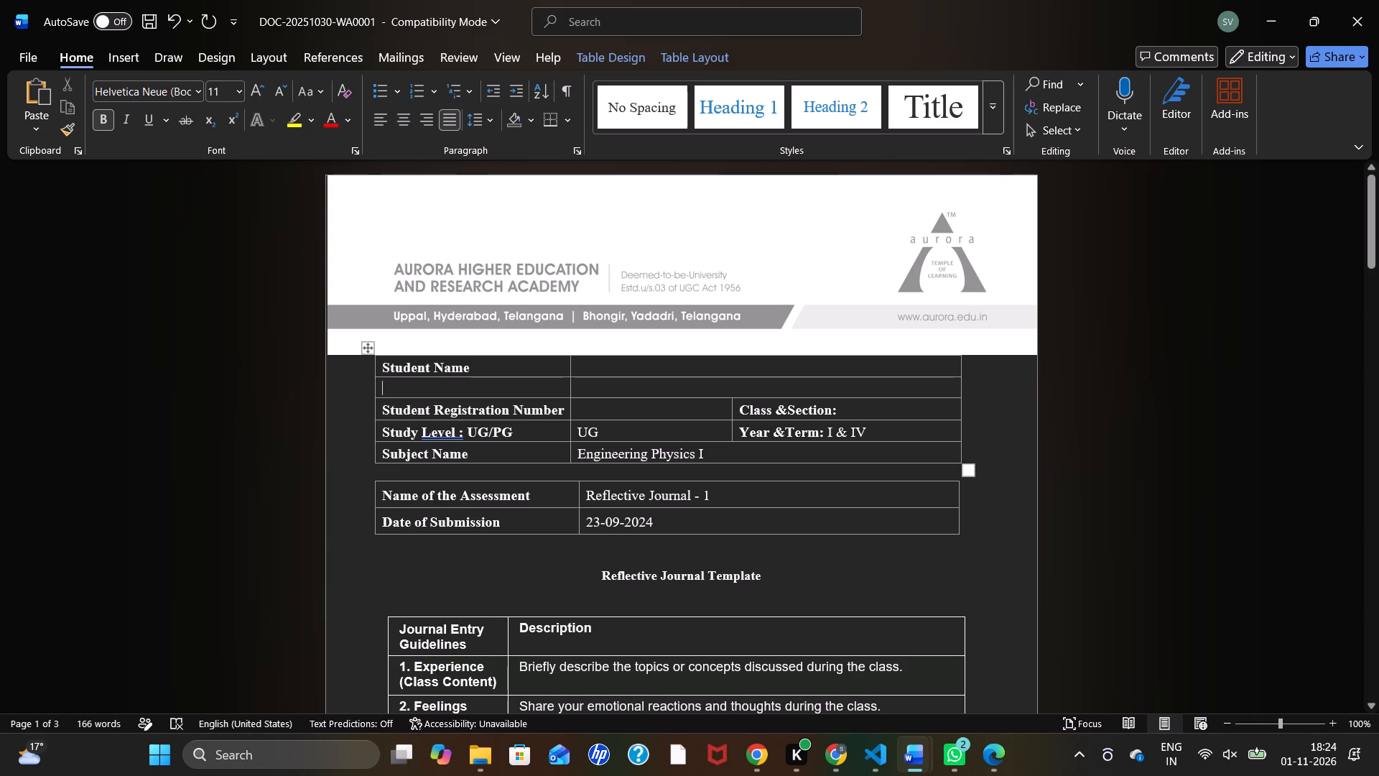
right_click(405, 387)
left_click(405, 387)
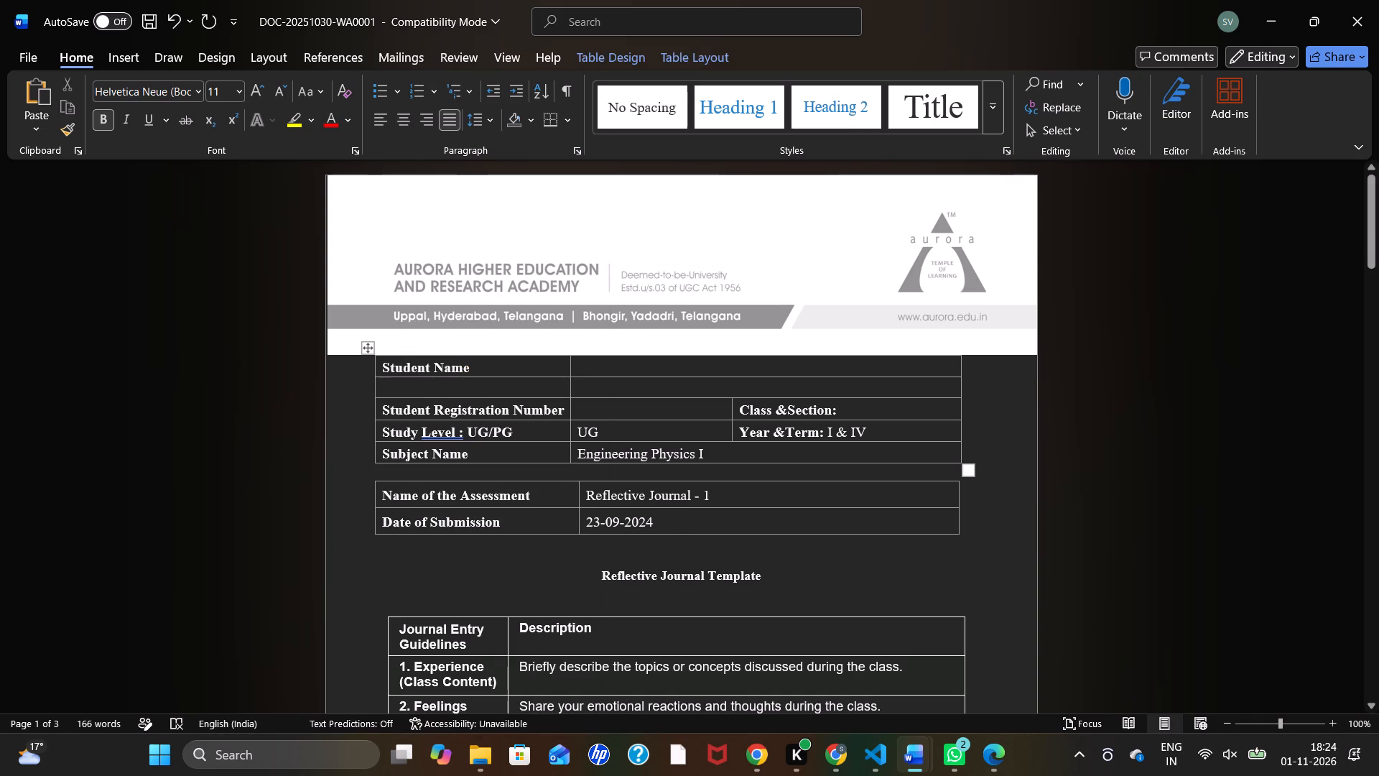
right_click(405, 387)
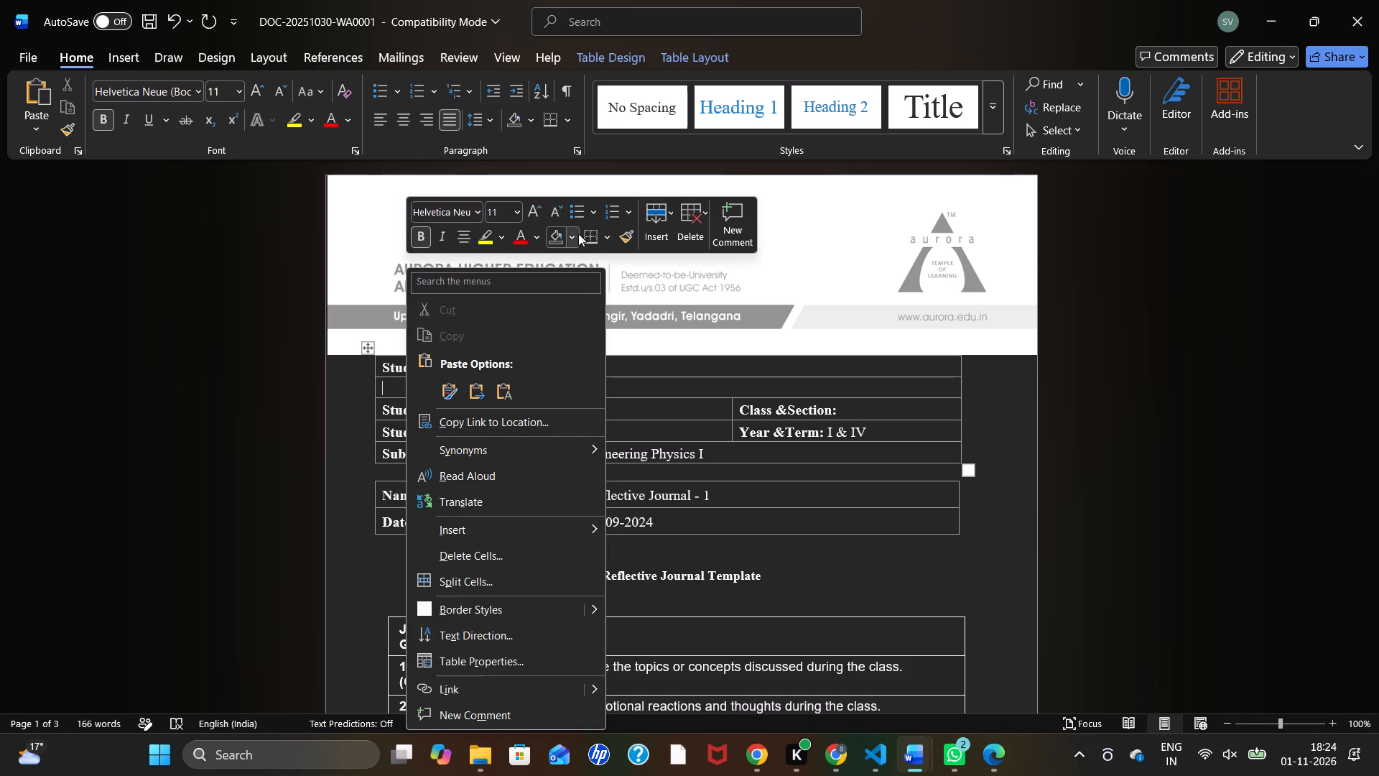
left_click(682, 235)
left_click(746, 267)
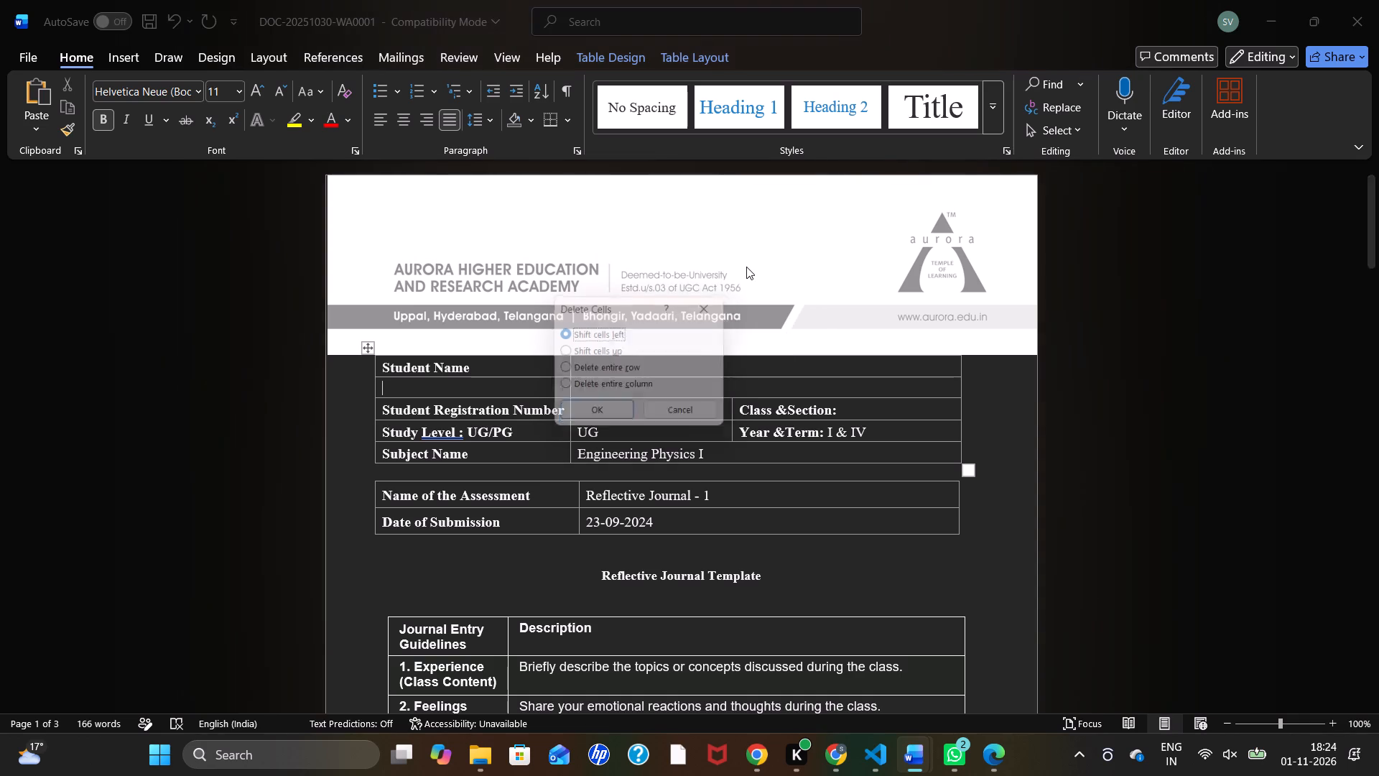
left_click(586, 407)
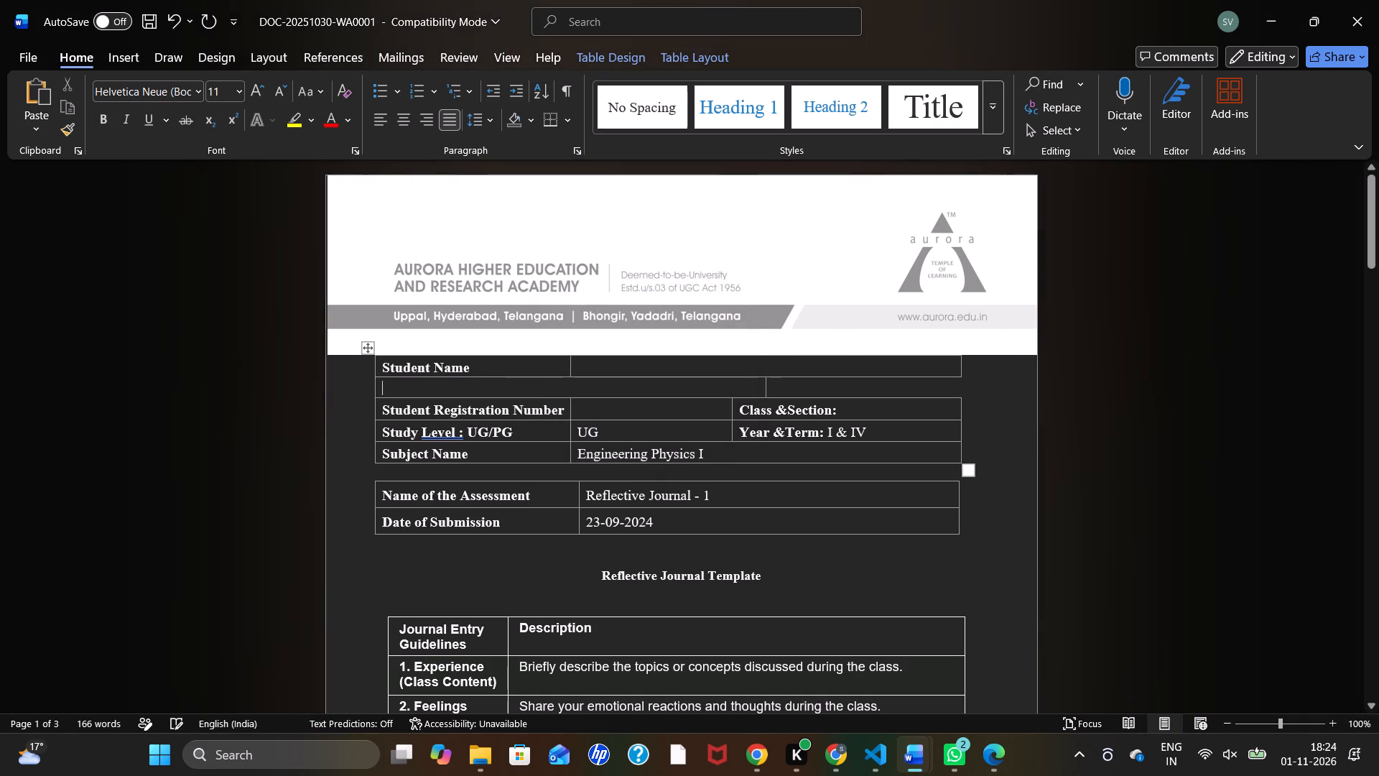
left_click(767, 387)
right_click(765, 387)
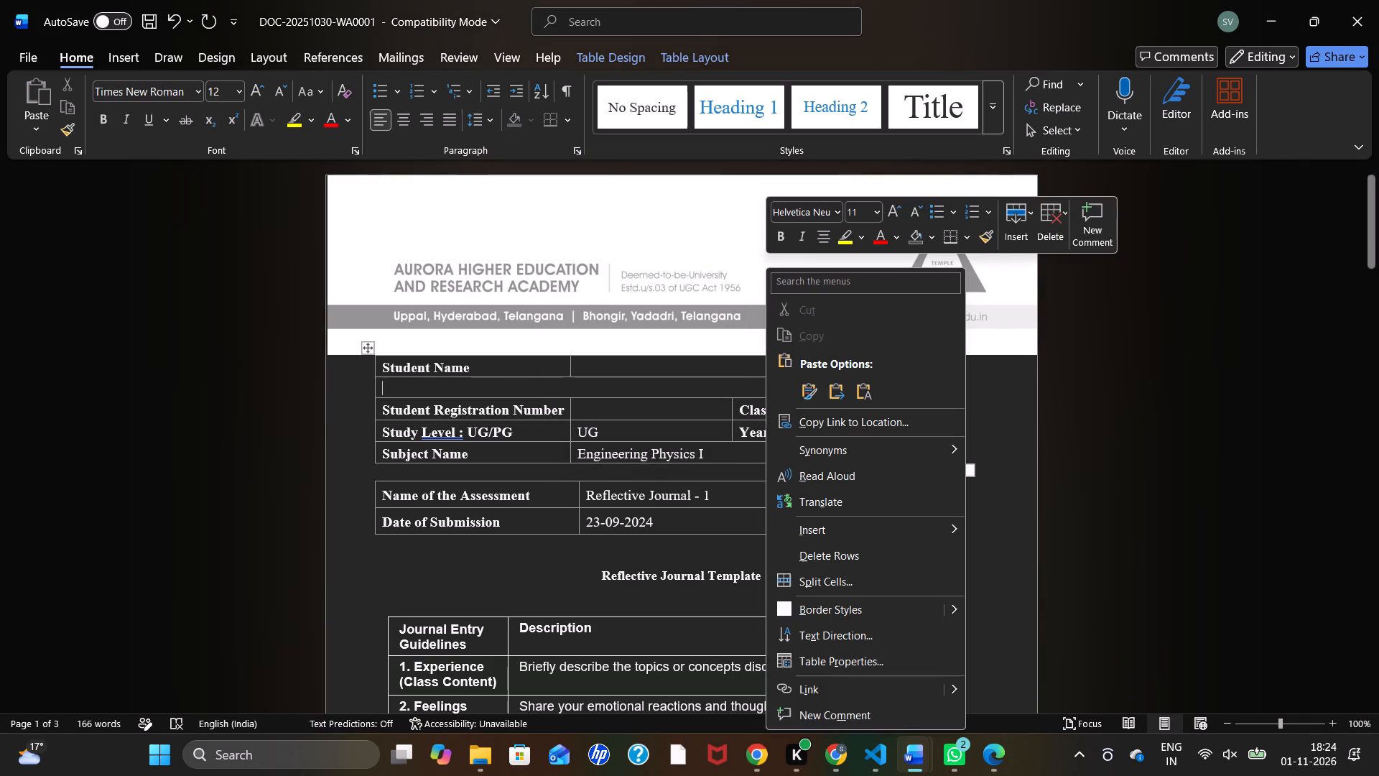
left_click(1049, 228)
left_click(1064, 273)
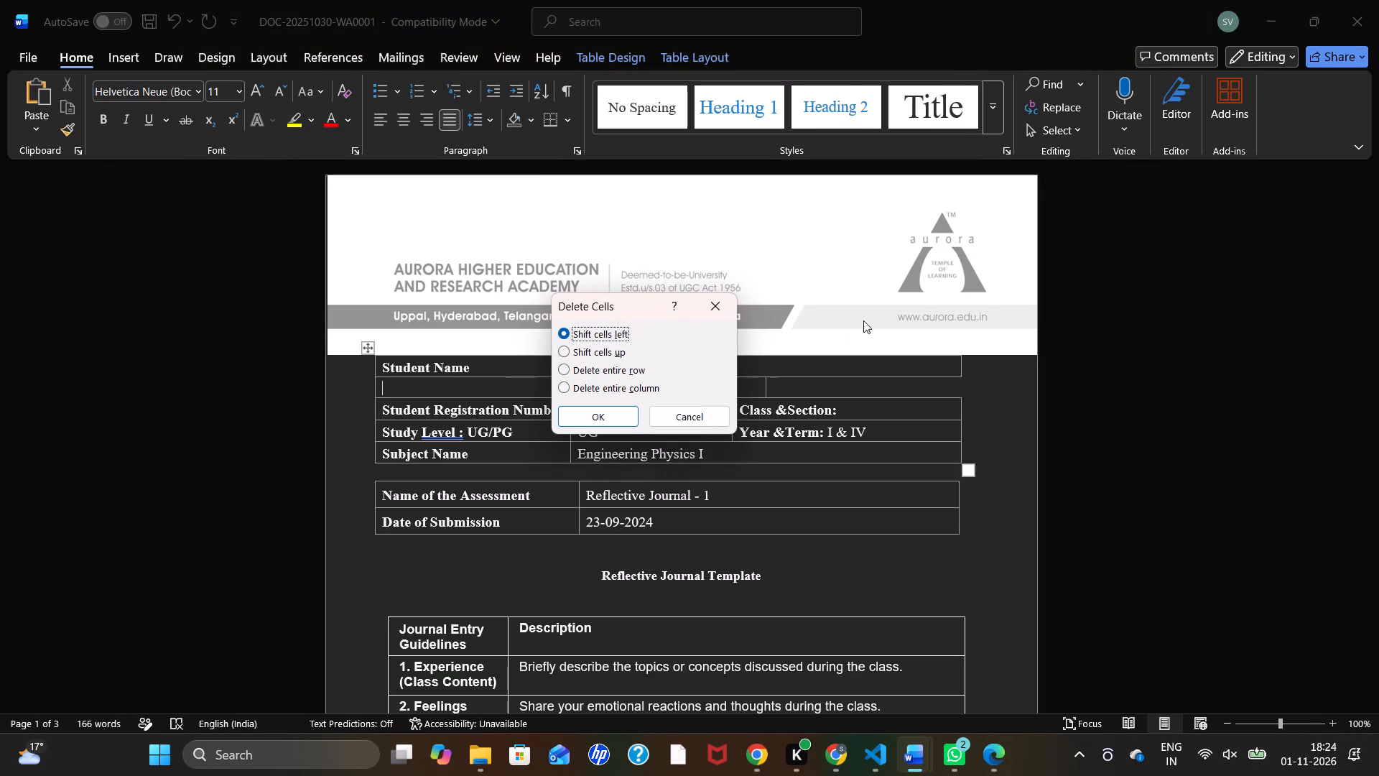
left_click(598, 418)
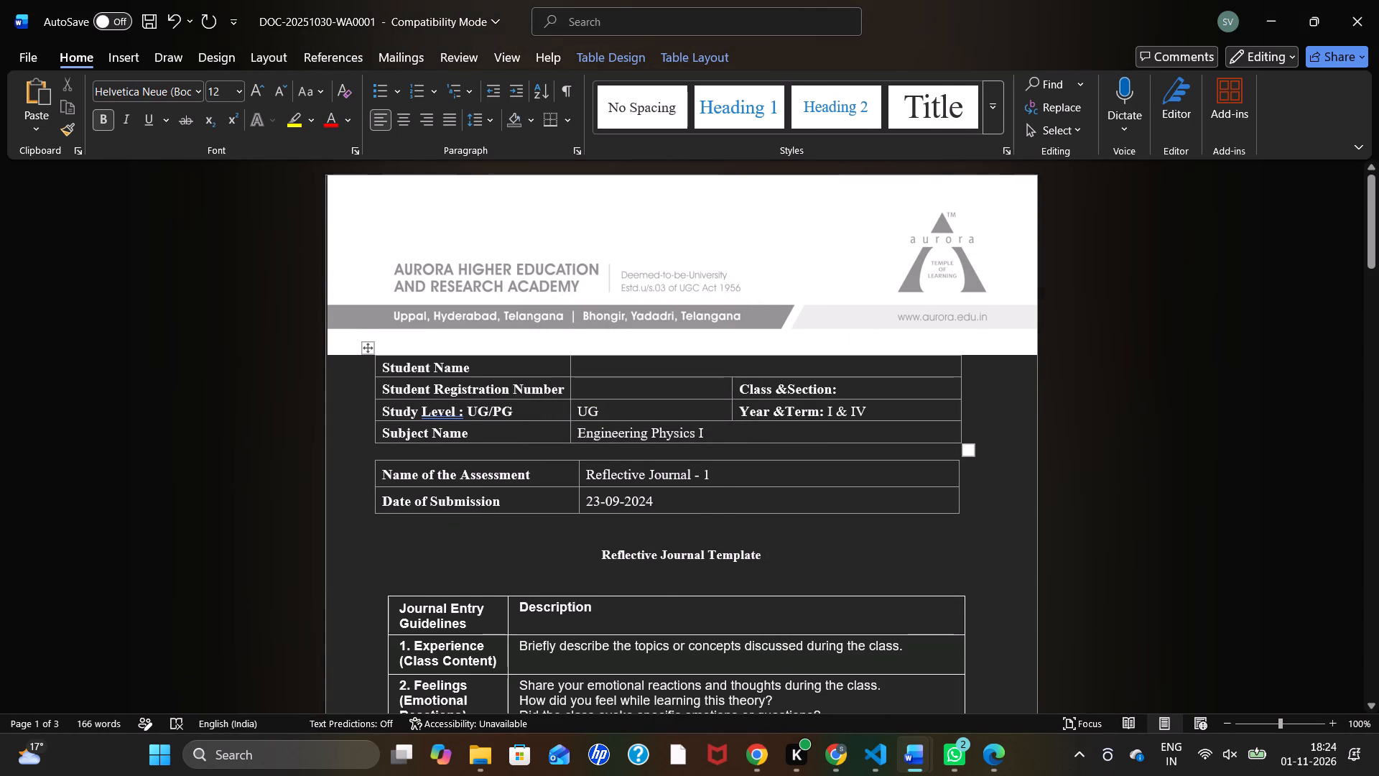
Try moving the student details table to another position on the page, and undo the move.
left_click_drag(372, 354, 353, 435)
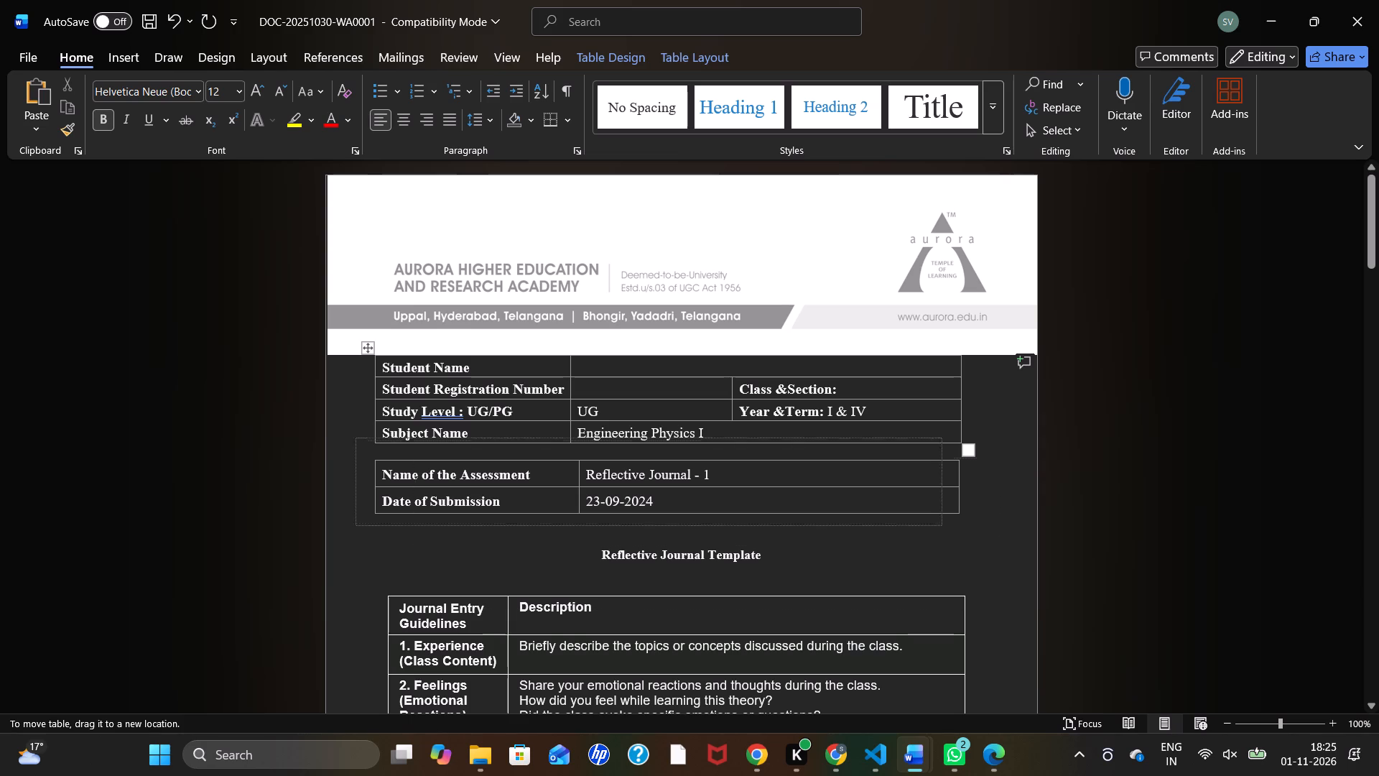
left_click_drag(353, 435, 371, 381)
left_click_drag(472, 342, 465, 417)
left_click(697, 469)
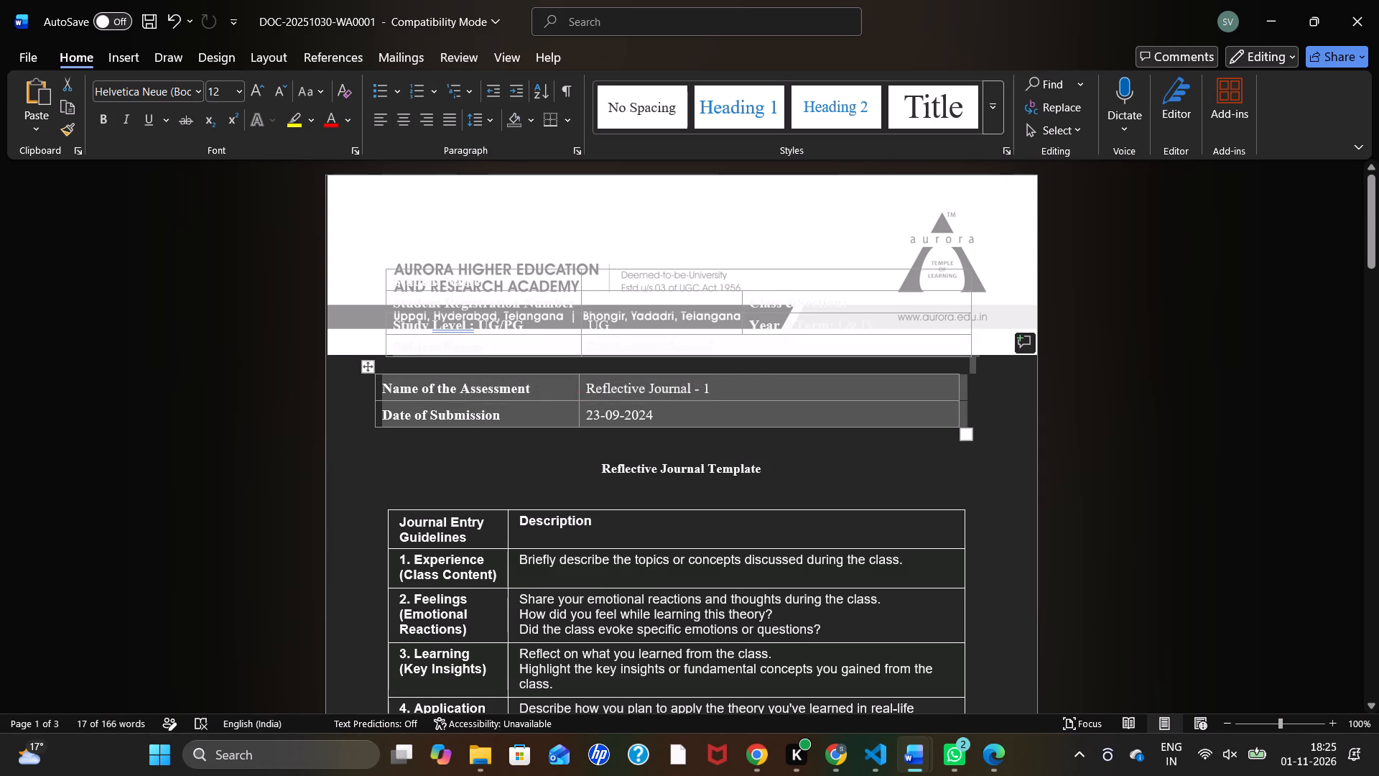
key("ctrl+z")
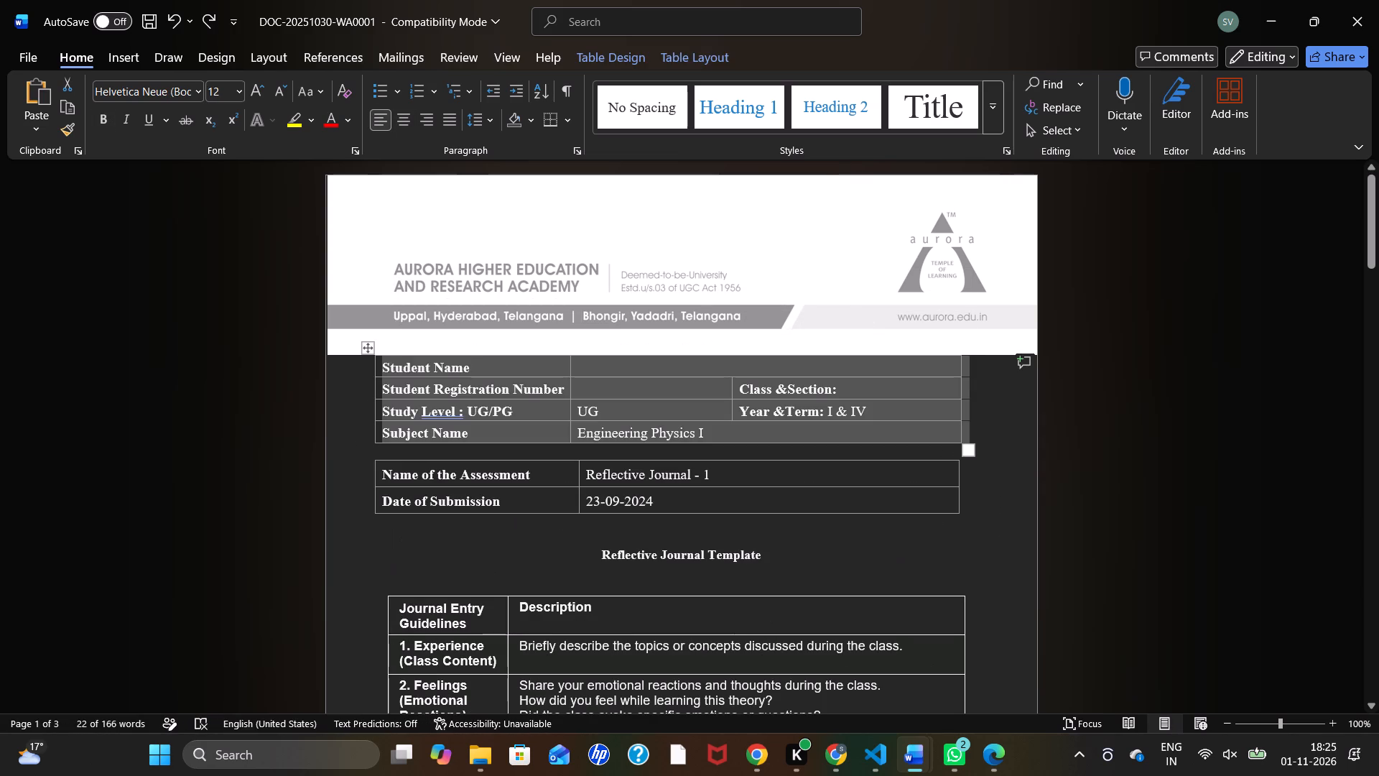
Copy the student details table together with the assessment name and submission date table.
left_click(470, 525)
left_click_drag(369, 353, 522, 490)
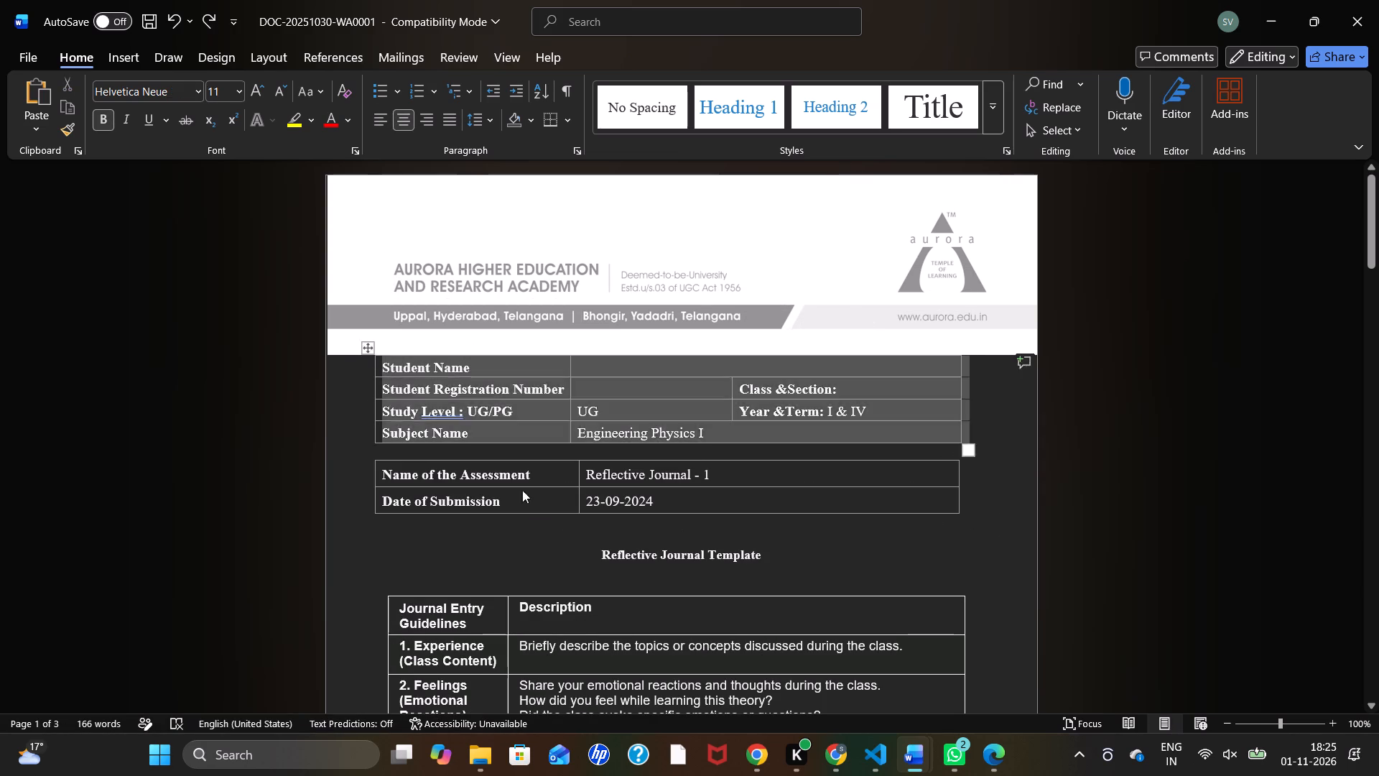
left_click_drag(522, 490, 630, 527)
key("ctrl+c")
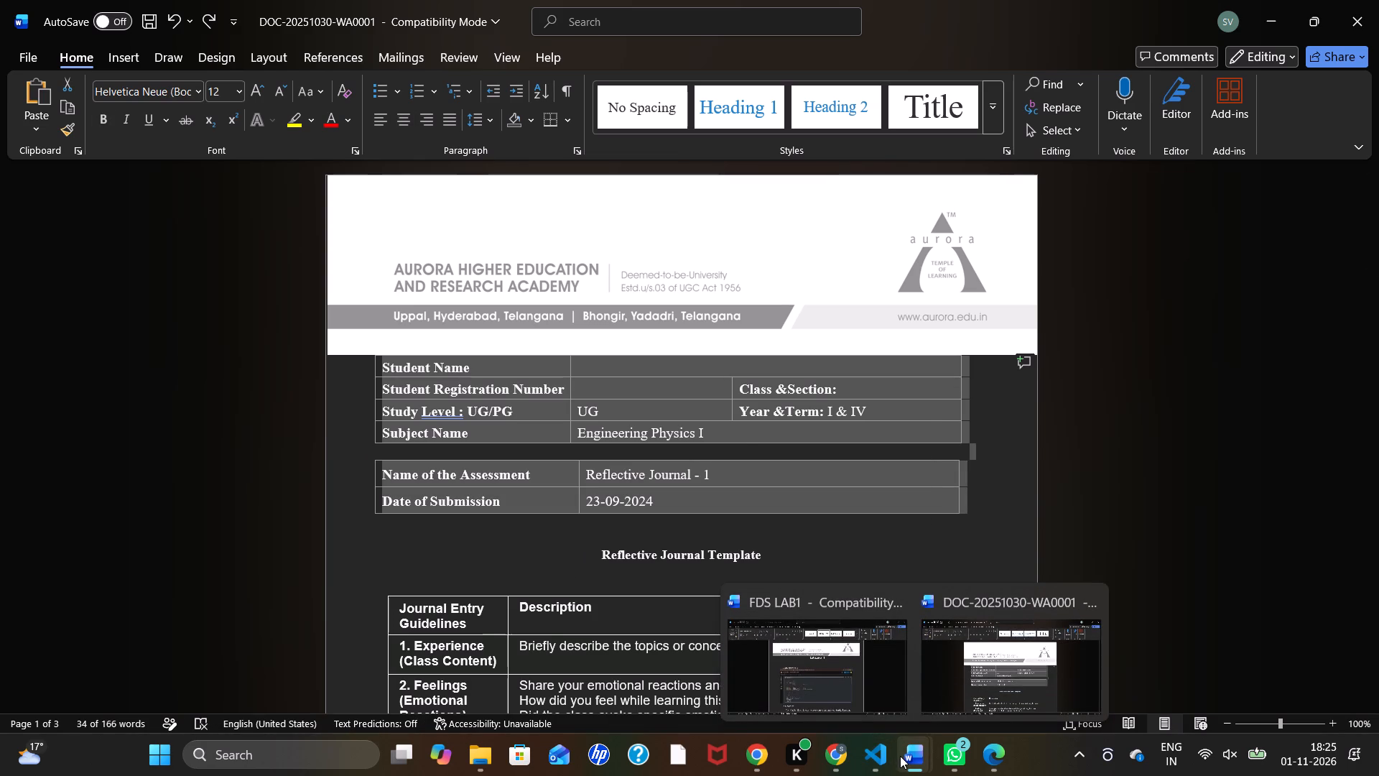
In the FDS LAB1 document, delete the Lab Report - 1 title below the letterhead.
left_click(853, 688)
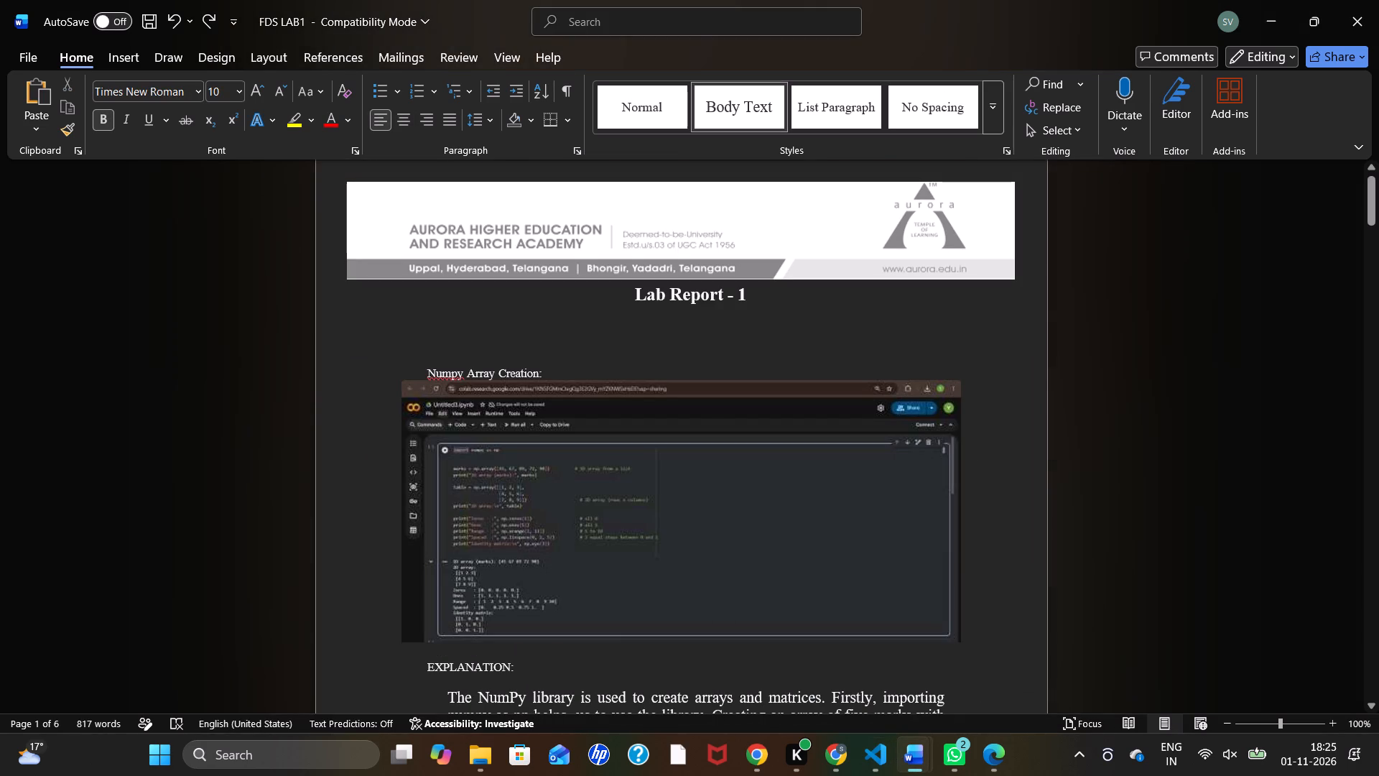
left_click(780, 303)
key("BackSpace")
key("BackSpace")
key("BackSpace")
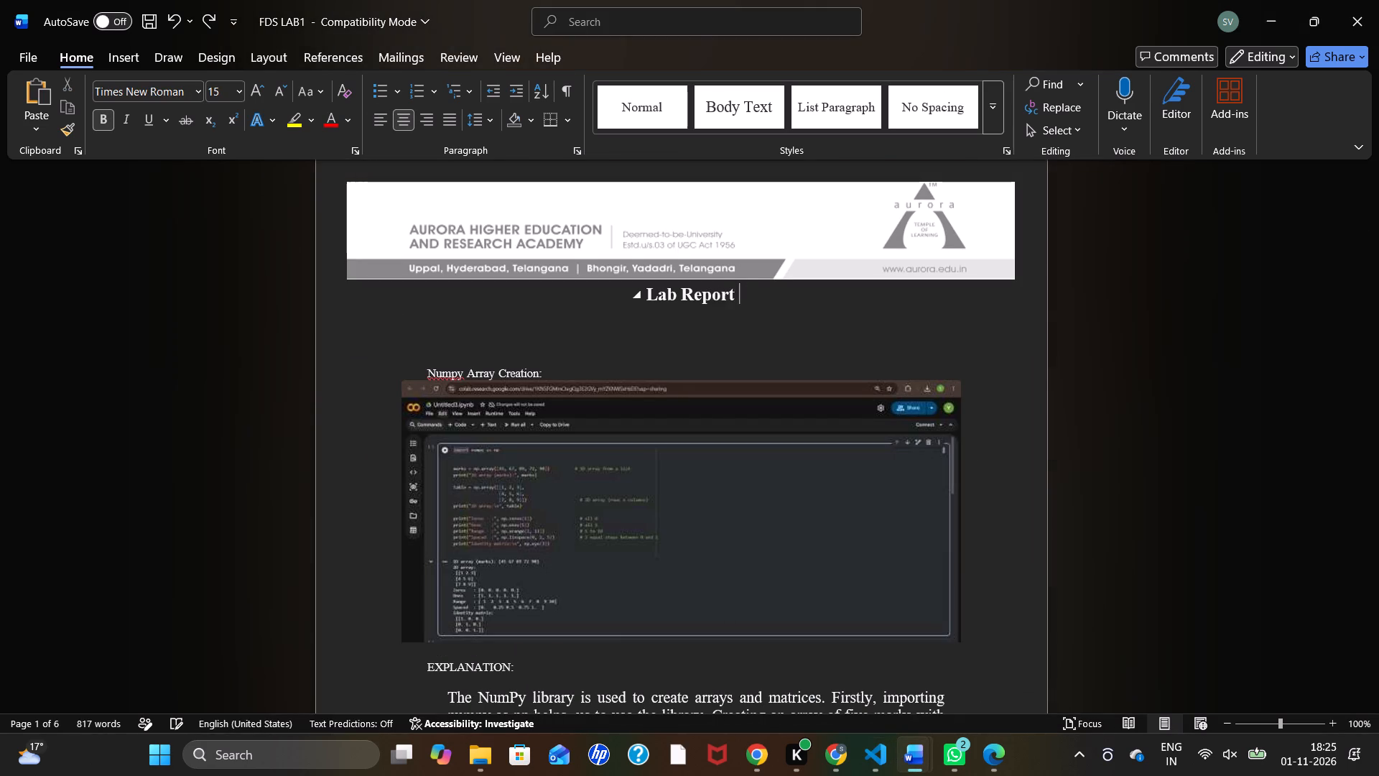
key("BackSpace")
key("BackSpace")
key("BackSpace")
key("BackSpace")
key("BackSpace")
key("BackSpace")
key("BackSpace")
key("BackSpace")
key("BackSpace")
key("BackSpace")
key("BackSpace")
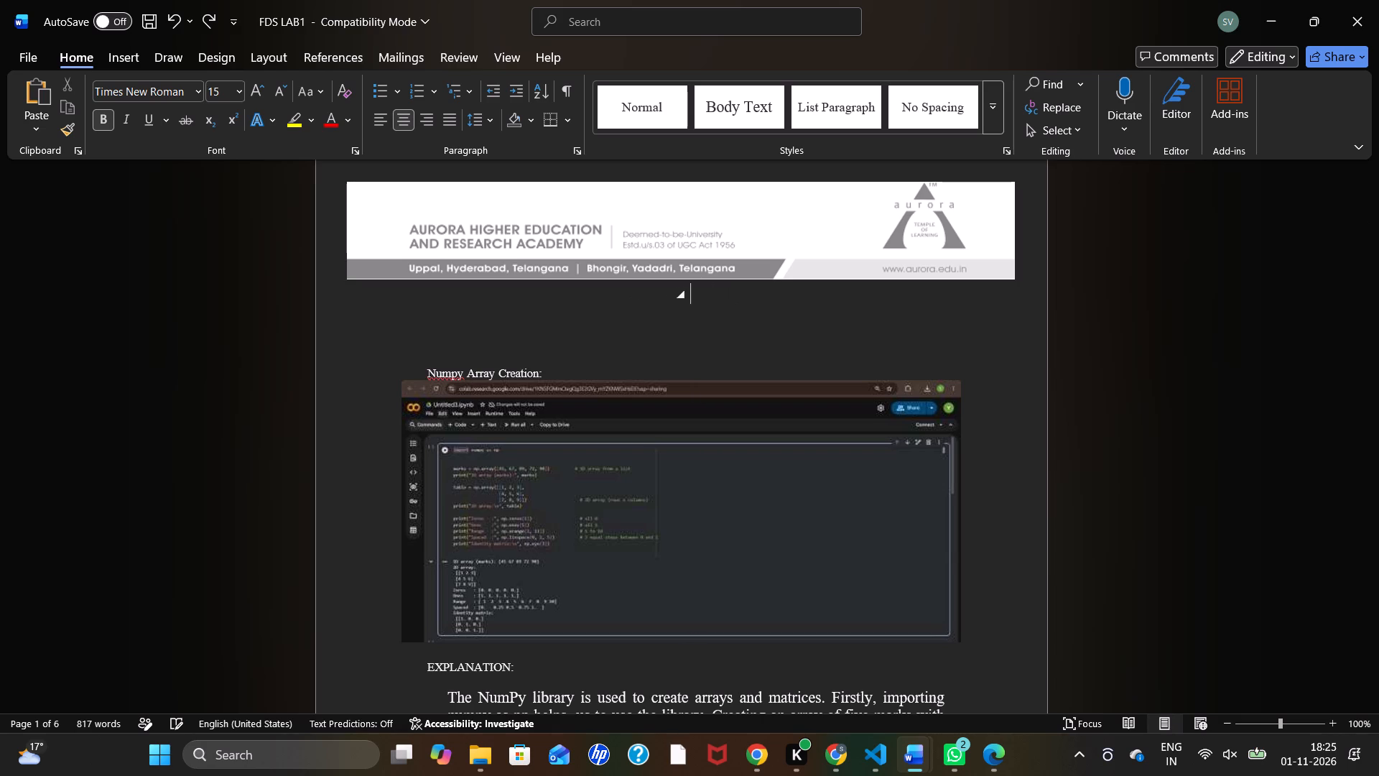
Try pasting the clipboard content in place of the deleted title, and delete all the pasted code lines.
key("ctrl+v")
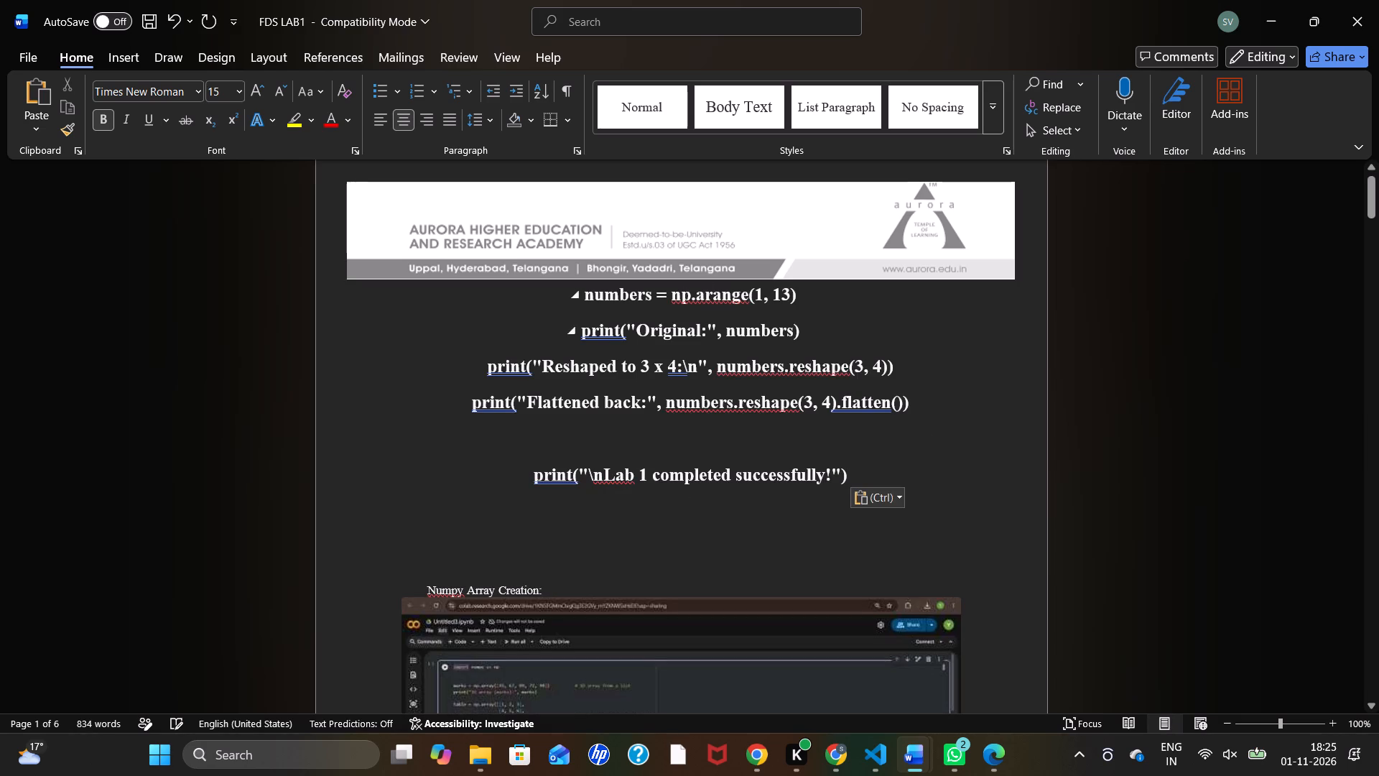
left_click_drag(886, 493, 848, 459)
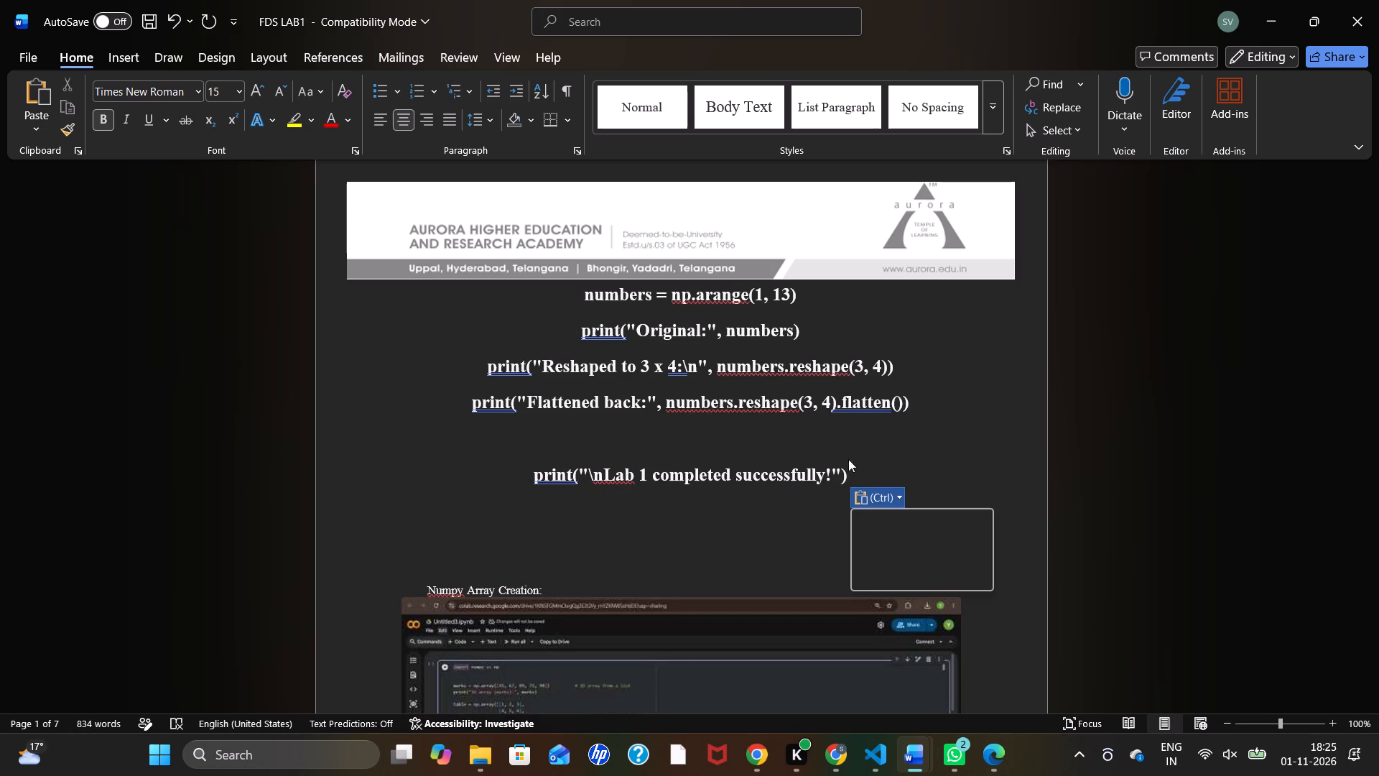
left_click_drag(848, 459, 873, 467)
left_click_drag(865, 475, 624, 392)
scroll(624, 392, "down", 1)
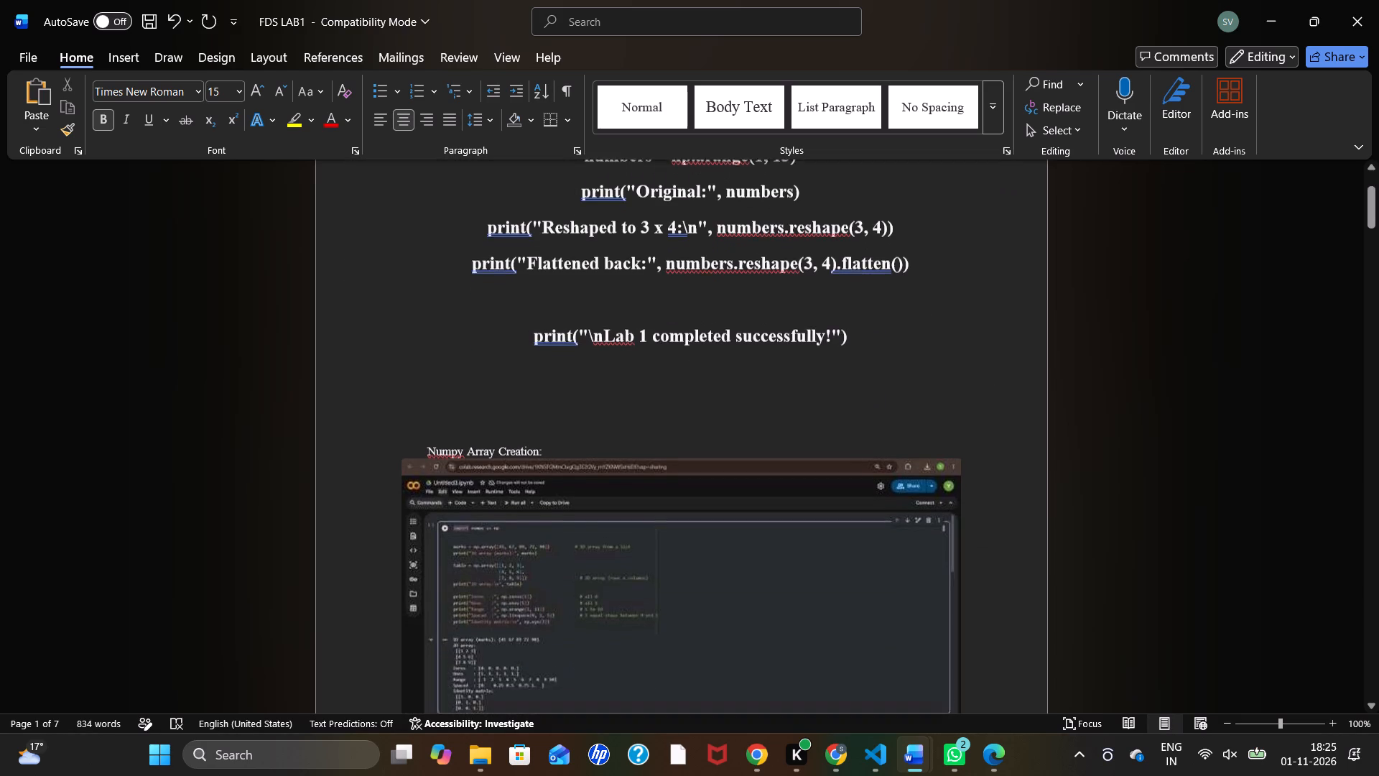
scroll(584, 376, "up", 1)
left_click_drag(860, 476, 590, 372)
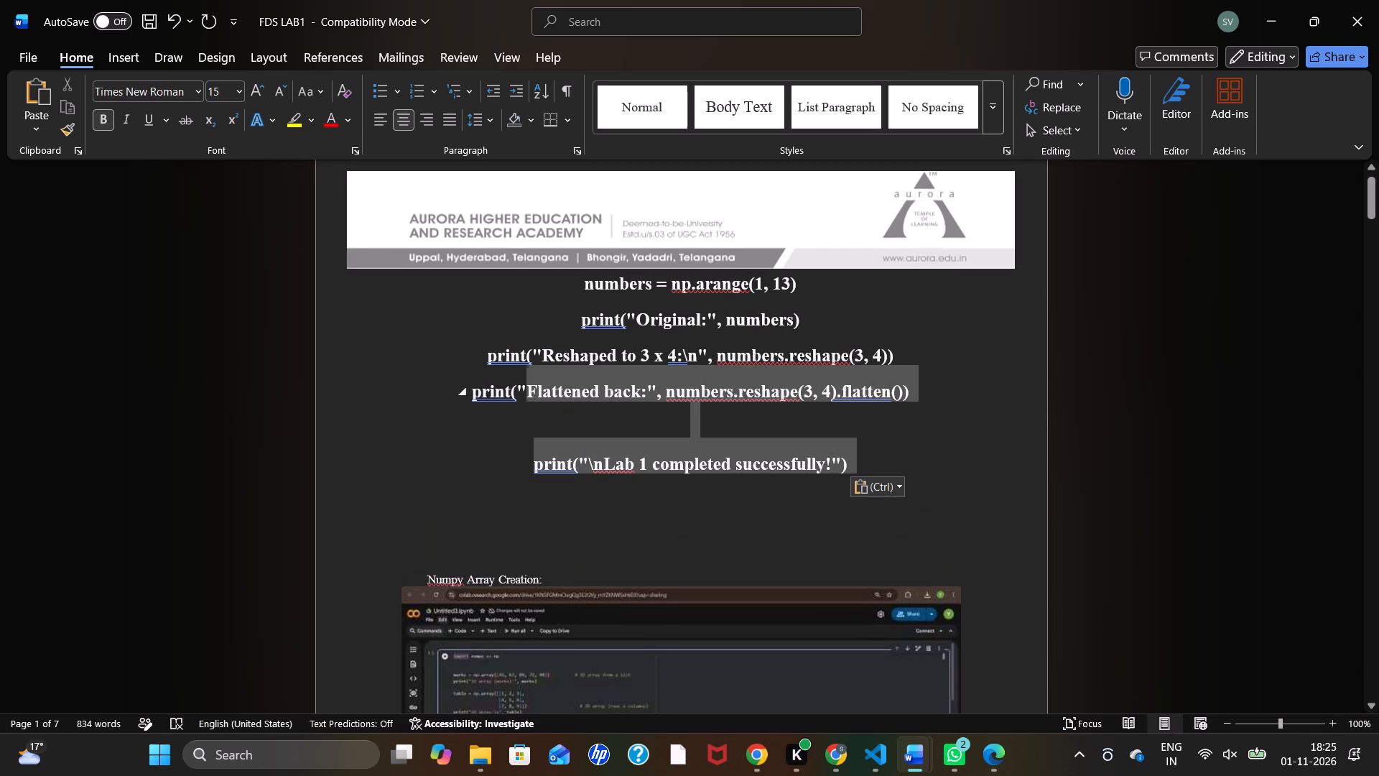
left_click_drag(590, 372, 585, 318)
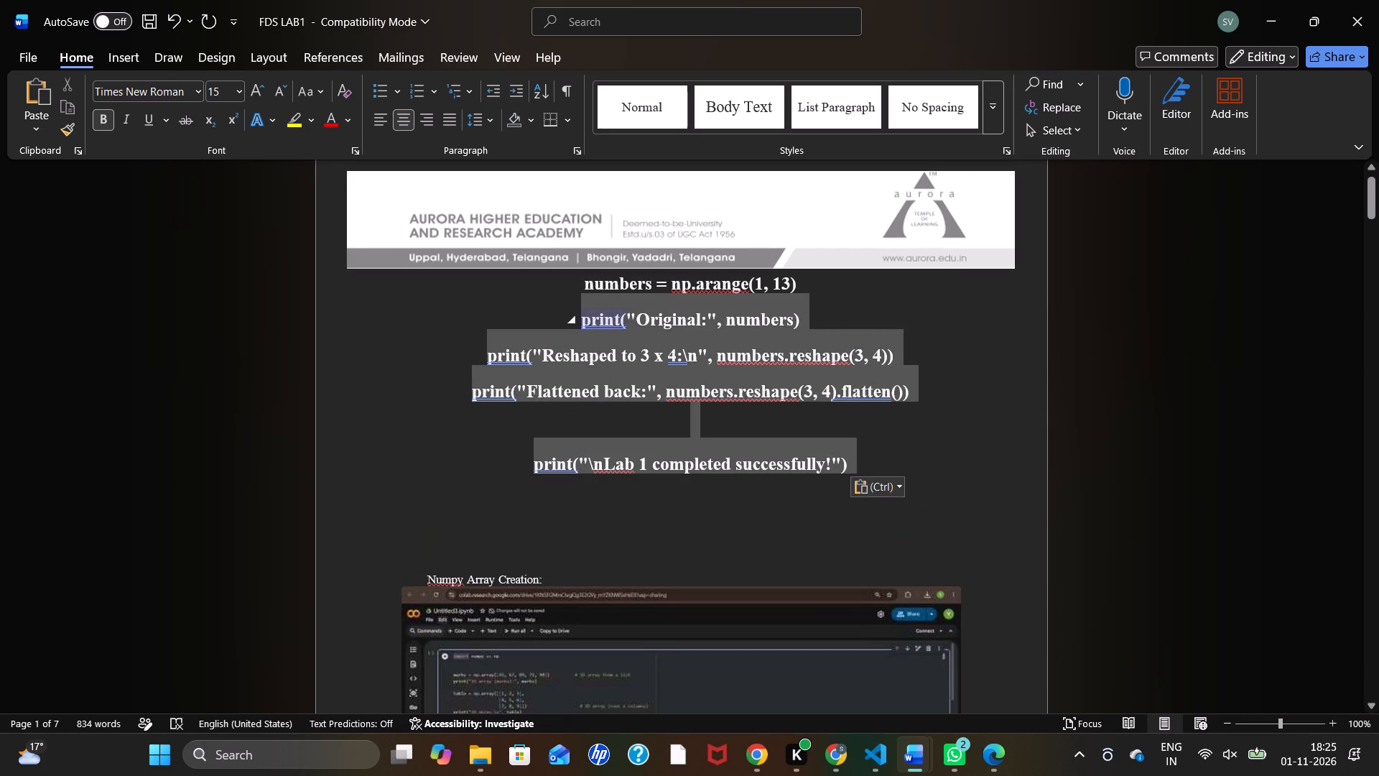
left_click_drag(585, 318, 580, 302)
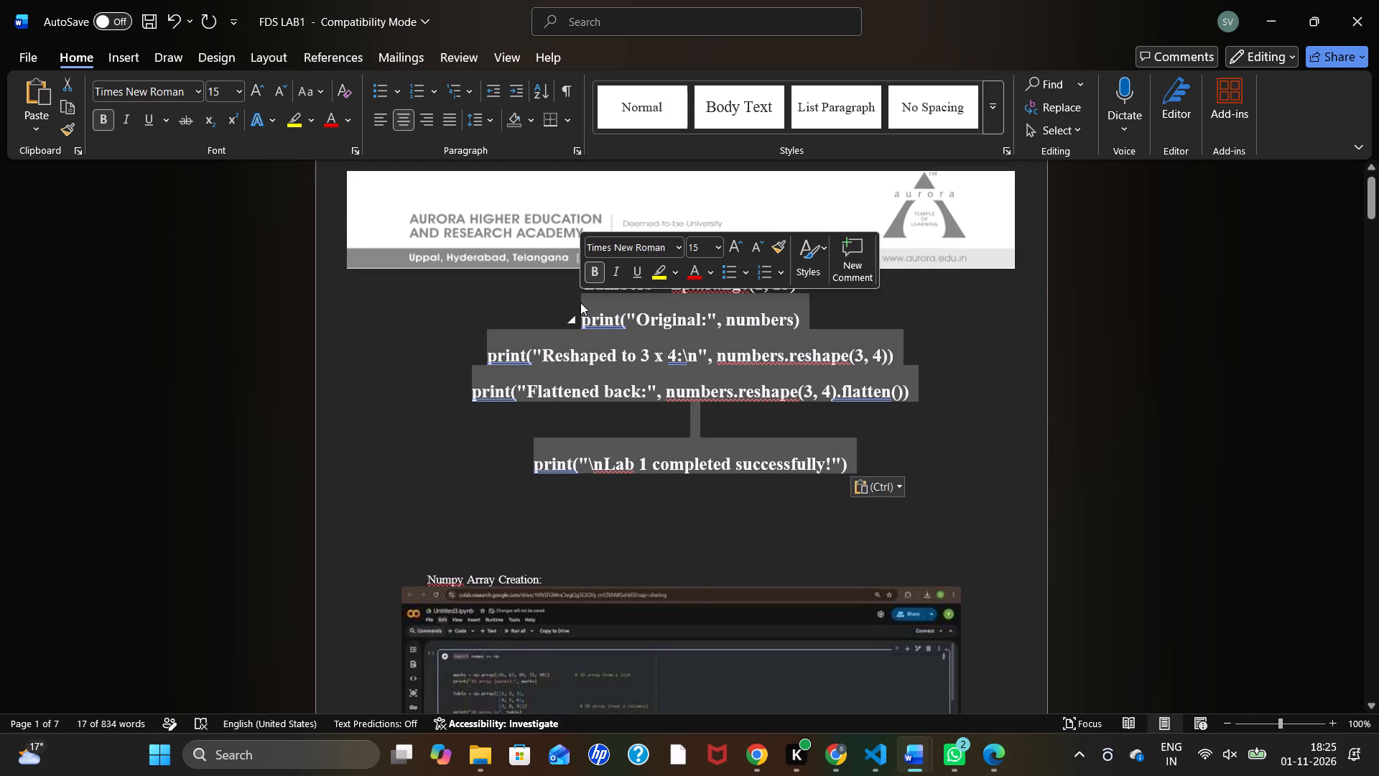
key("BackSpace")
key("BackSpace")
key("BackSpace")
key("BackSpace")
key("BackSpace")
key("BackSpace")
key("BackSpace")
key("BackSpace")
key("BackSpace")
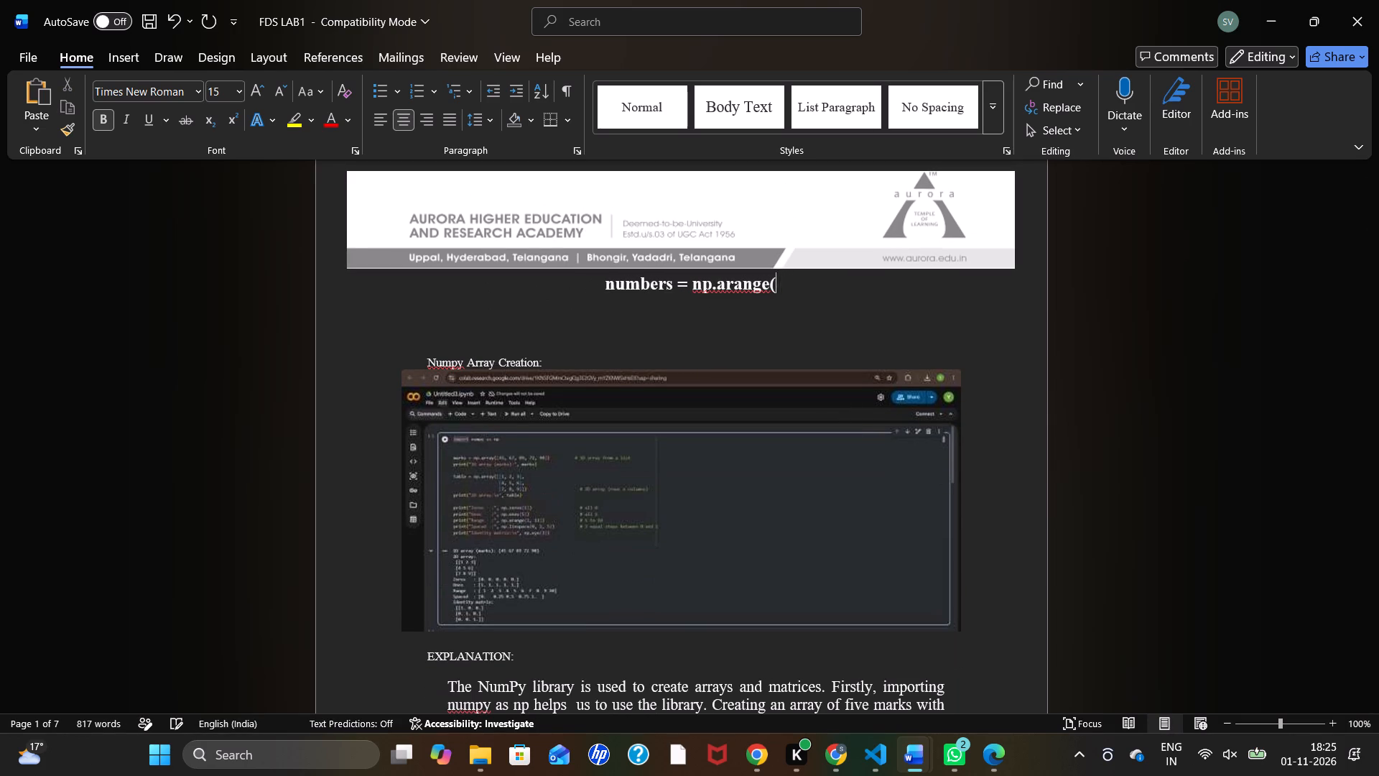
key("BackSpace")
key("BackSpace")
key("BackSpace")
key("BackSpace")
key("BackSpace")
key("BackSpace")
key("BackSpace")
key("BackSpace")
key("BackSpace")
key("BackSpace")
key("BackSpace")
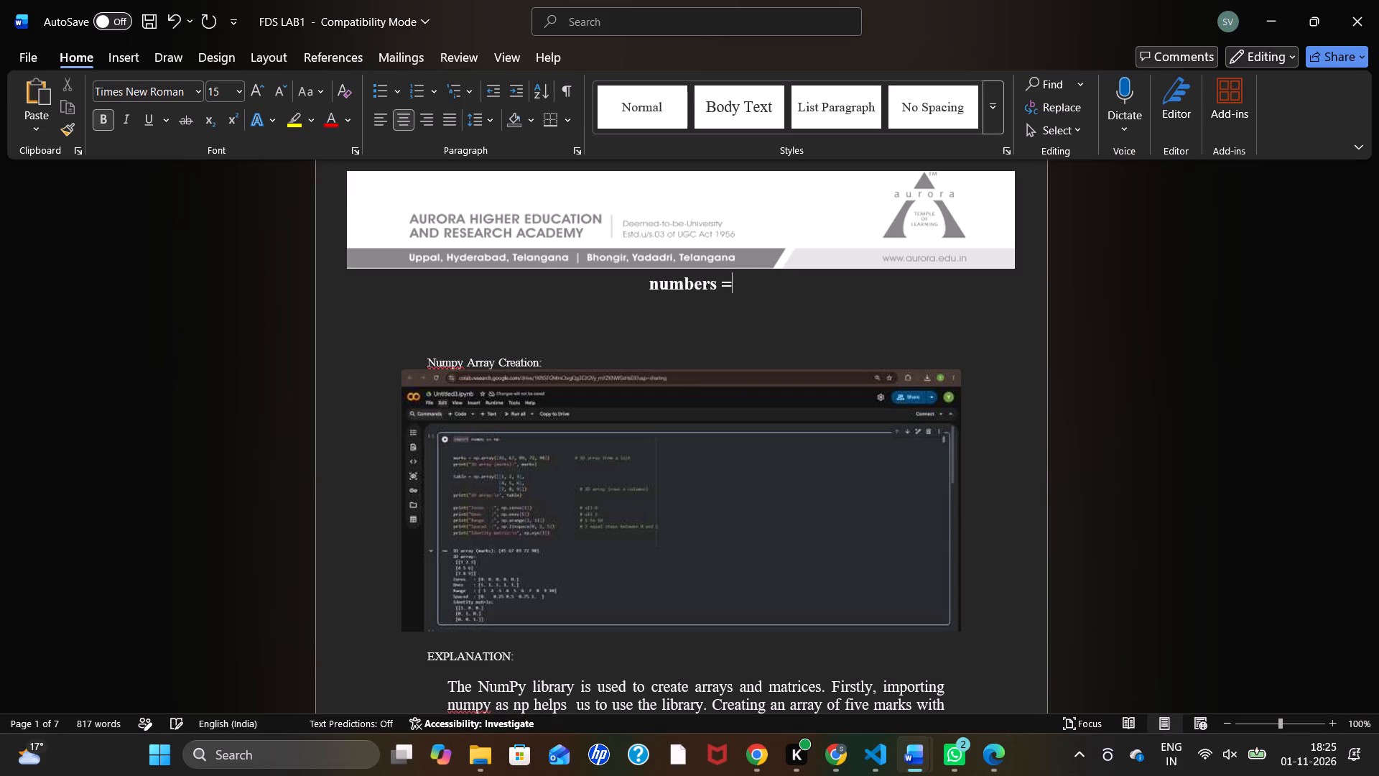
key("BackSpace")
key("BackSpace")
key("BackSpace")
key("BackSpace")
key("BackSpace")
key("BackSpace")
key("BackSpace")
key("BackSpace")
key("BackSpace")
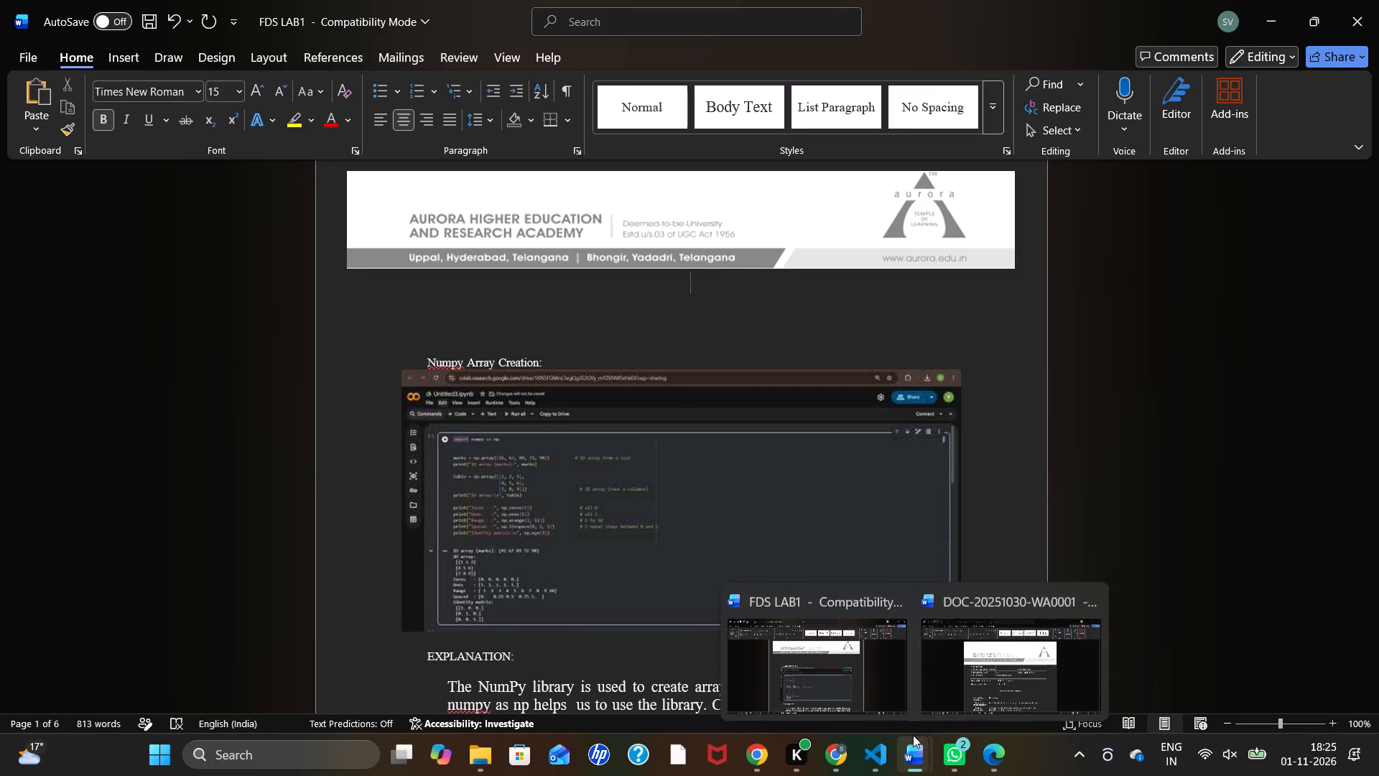
In document DOC-20251030-WA0001, turn on AutoSave by uploading the file to OneDrive - Personal.
left_click(1036, 678)
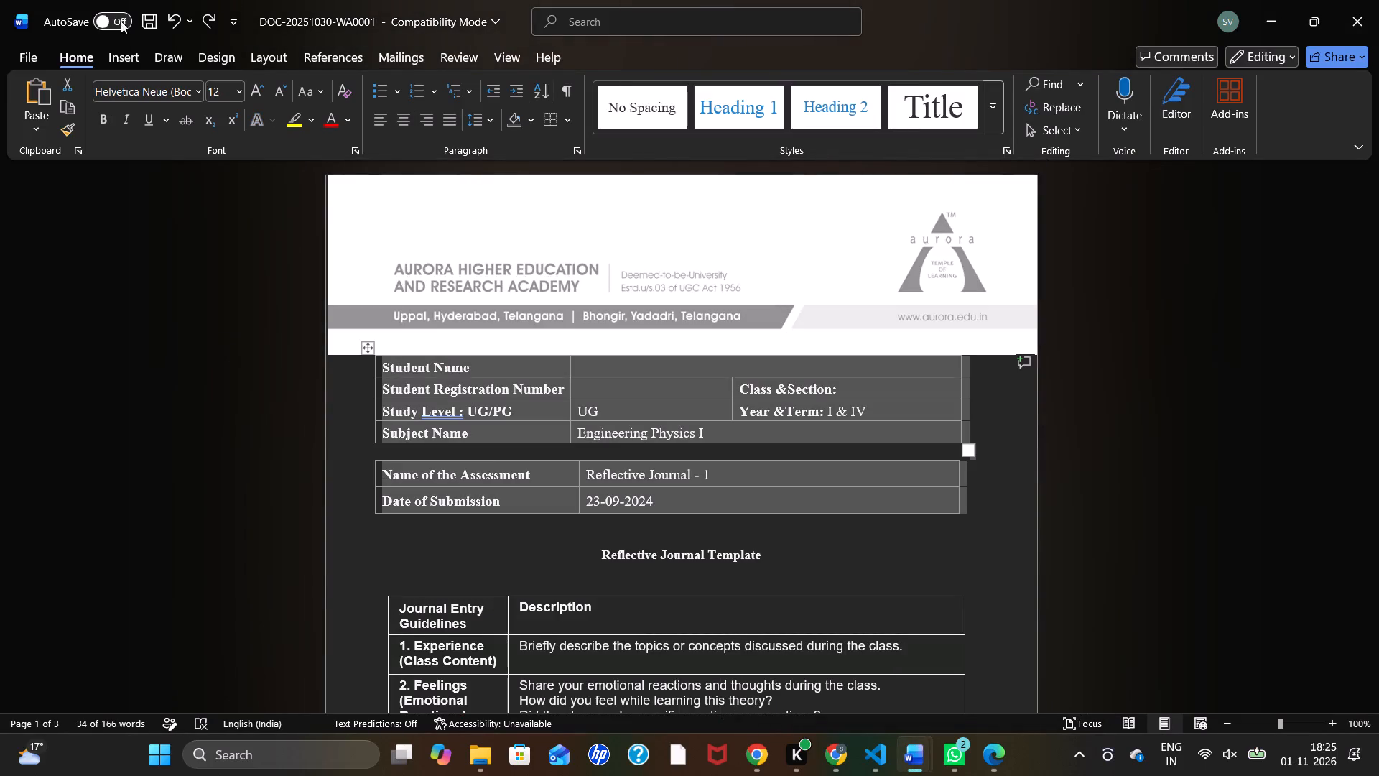
left_click(107, 17)
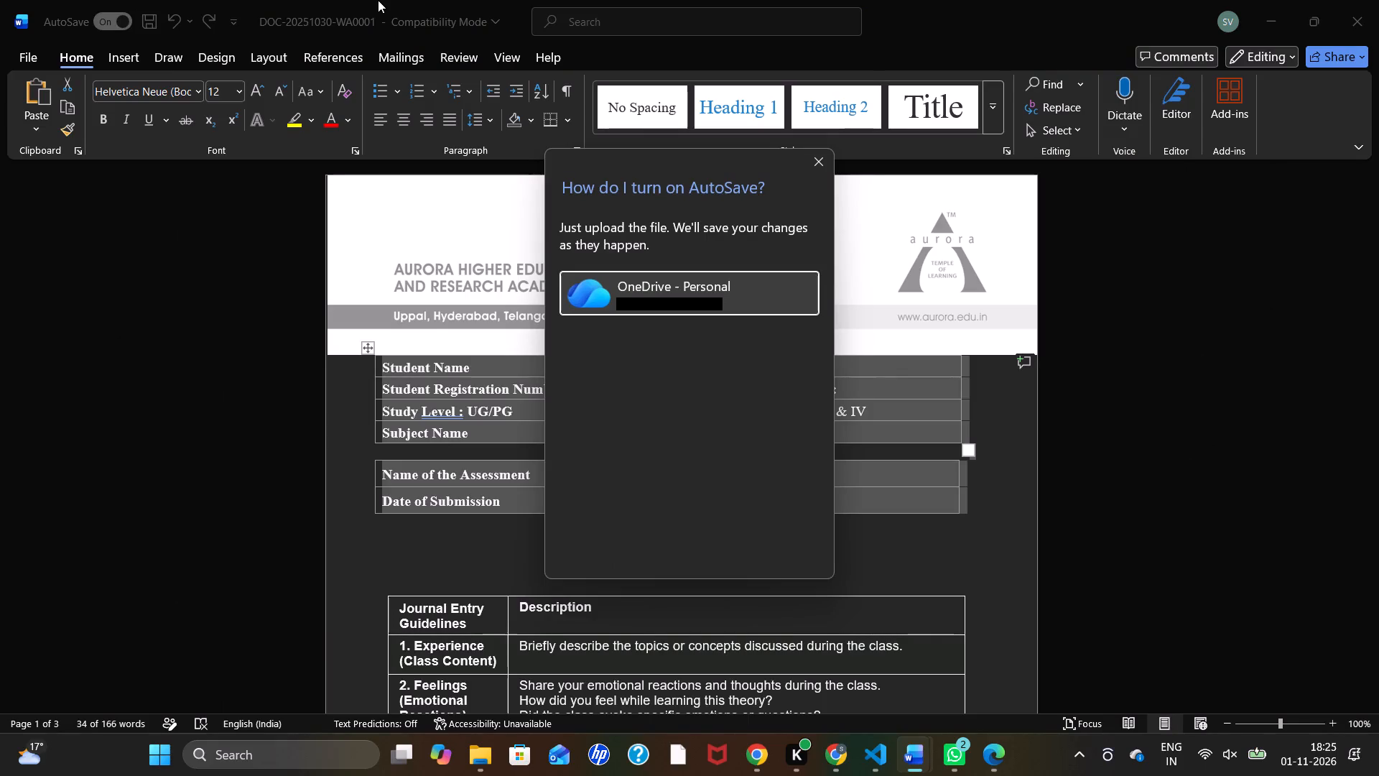
left_click(621, 278)
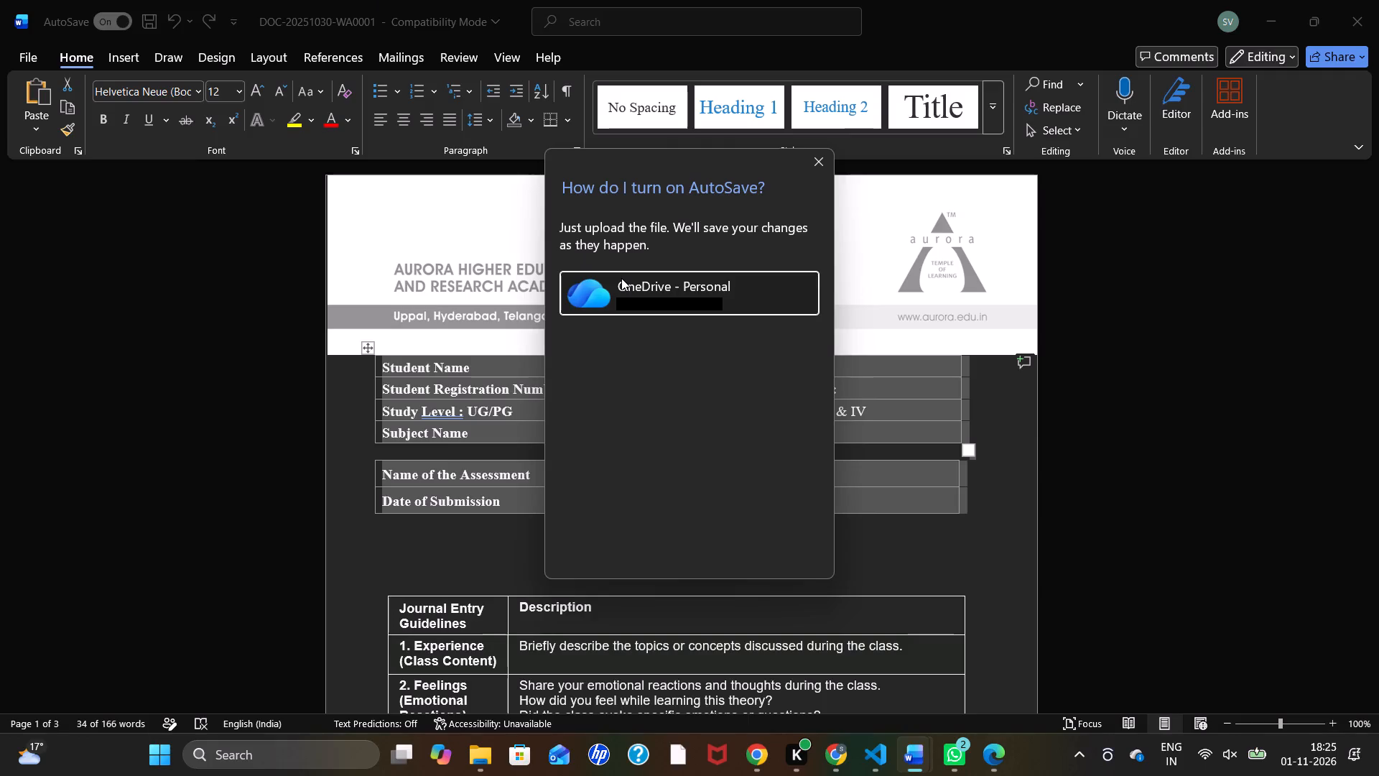
left_click(695, 292)
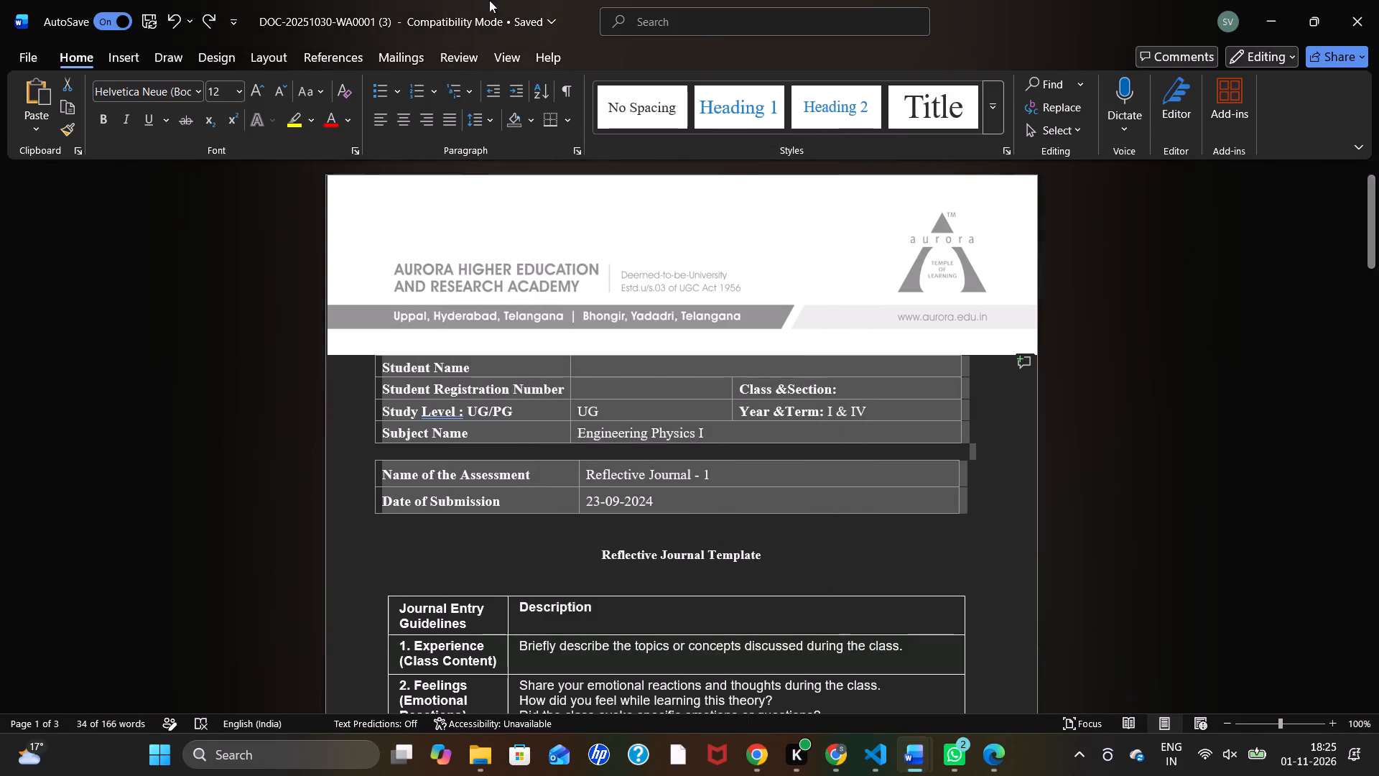
Rename the file as FDS LAB REPORT - 1.
left_click(489, 0)
key("BackSpace")
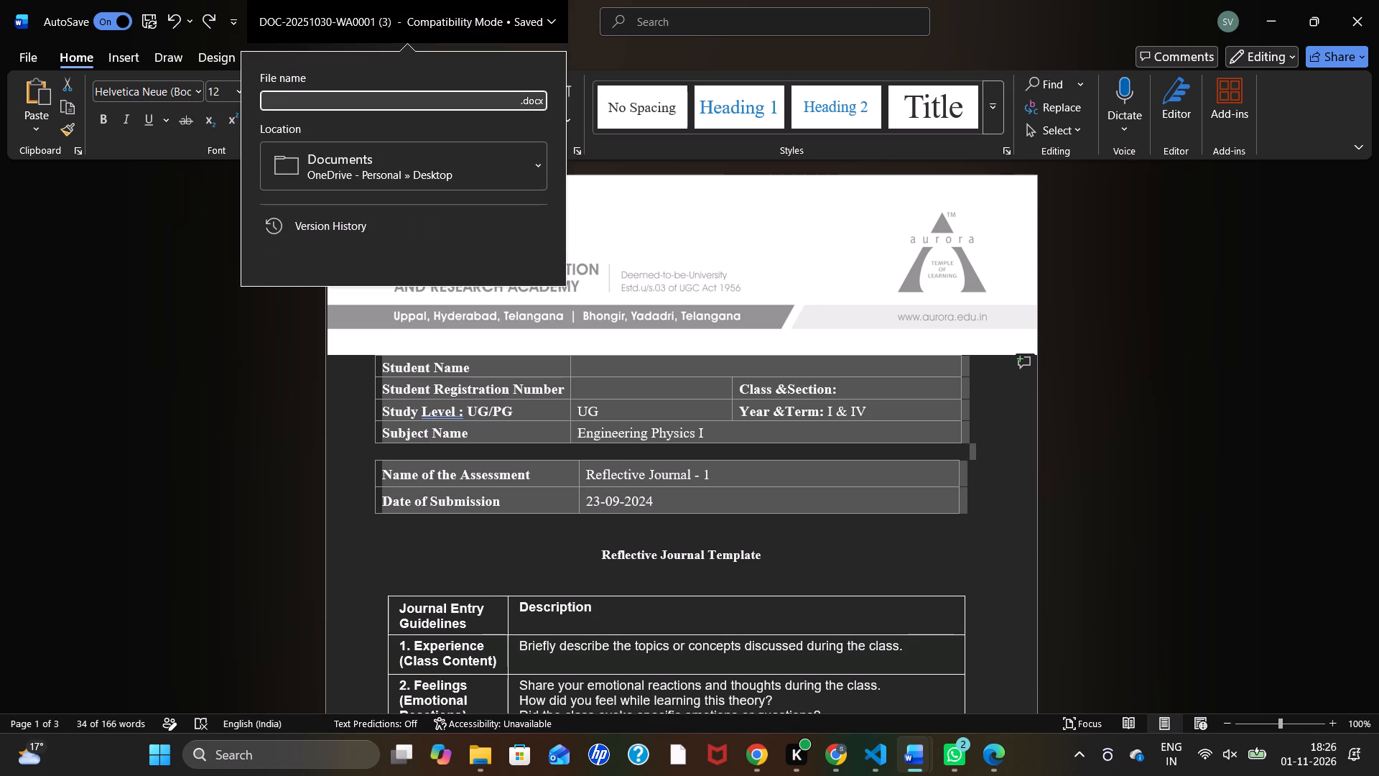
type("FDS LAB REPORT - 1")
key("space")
left_click(207, 397)
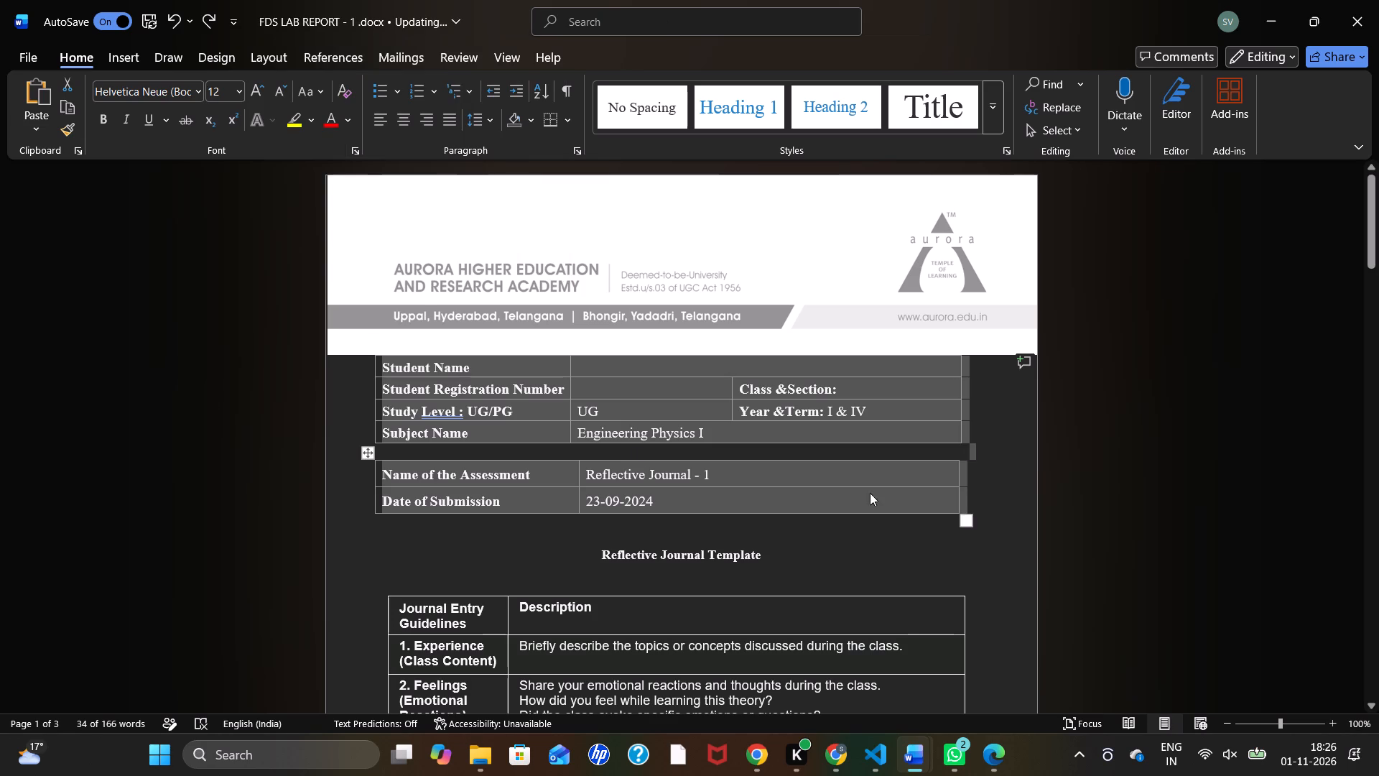
left_click(1090, 567)
Fill in the student name and registration number, and set Class & Section to 304 & S-24.
left_click(644, 366)
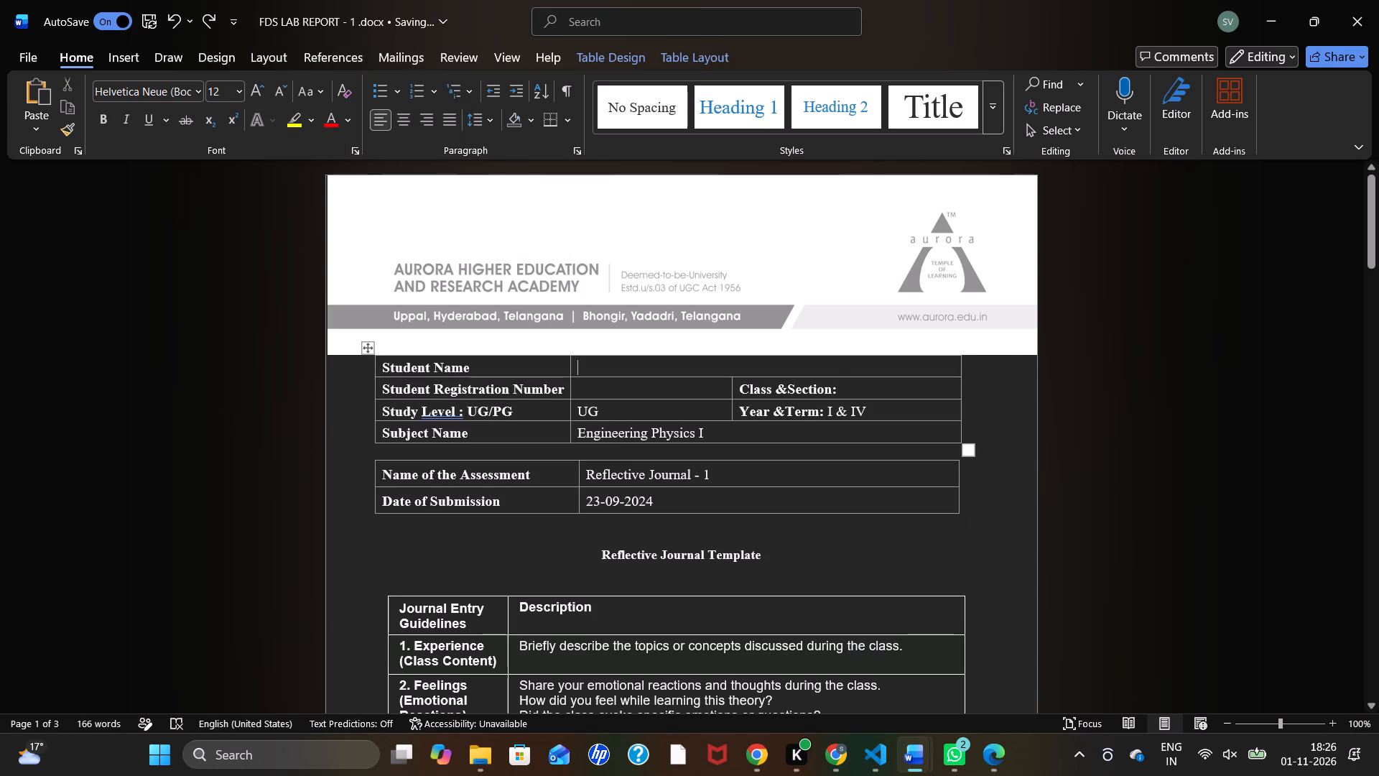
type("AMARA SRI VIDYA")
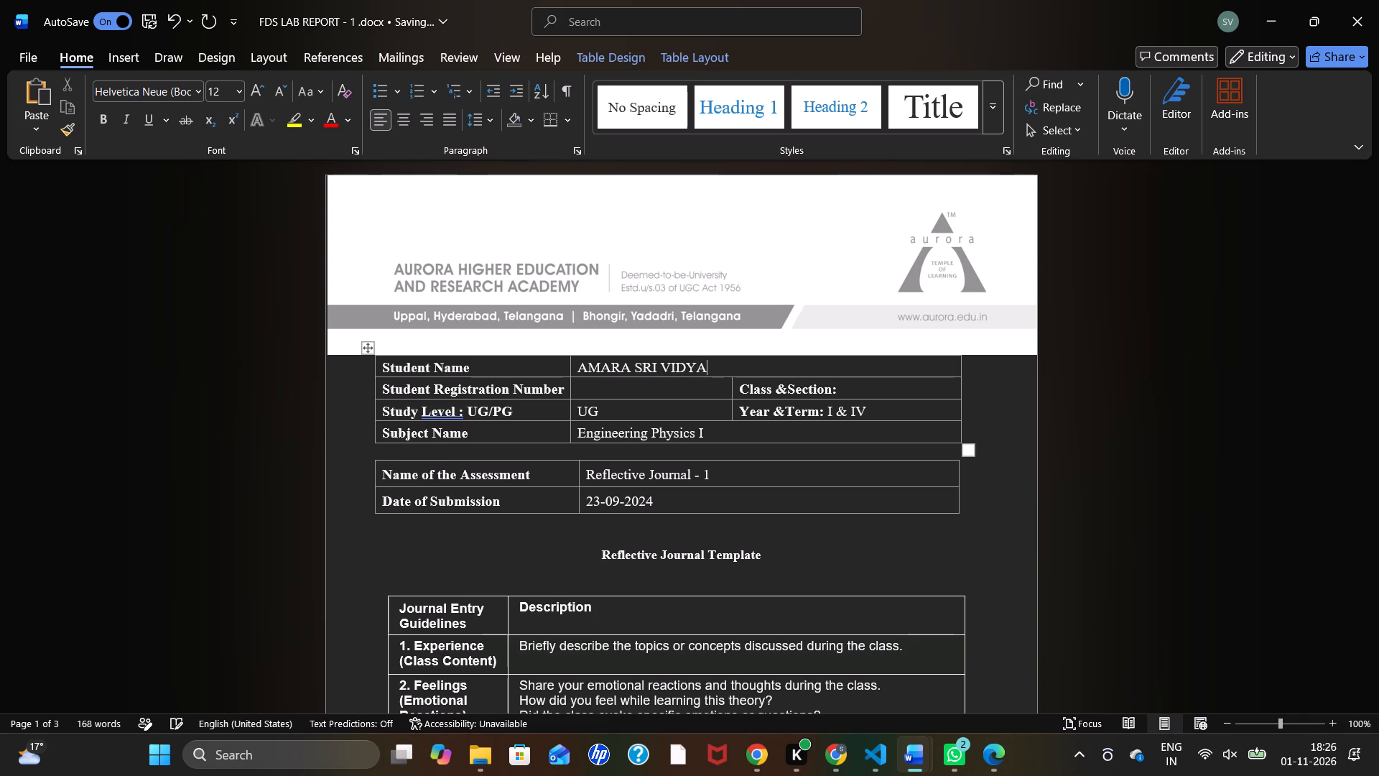
left_click(596, 391)
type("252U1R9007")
left_click(860, 388)
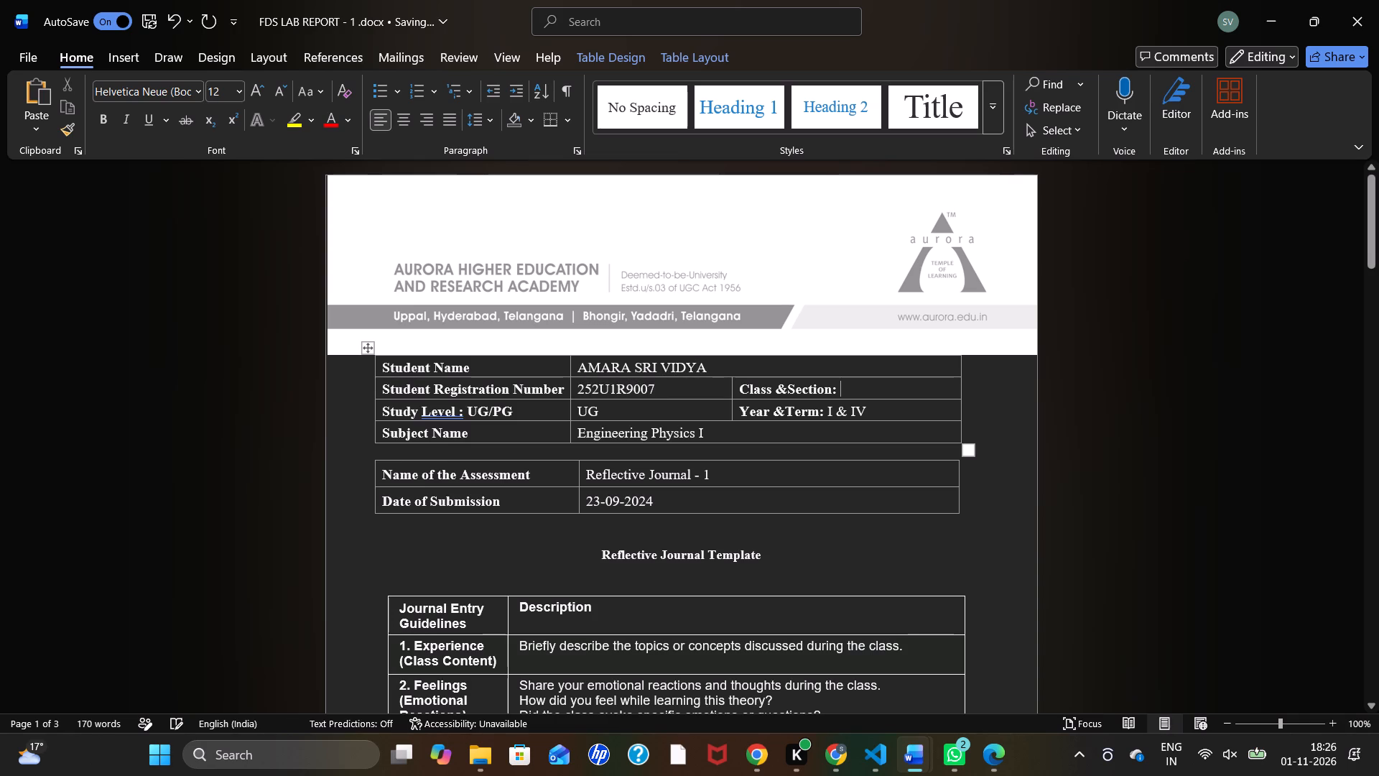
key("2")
key("BackSpace")
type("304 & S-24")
Change the Year & Term entry to I I & I I by copying the existing I.
left_click(872, 405)
key("BackSpace")
left_click_drag(850, 407, 865, 410)
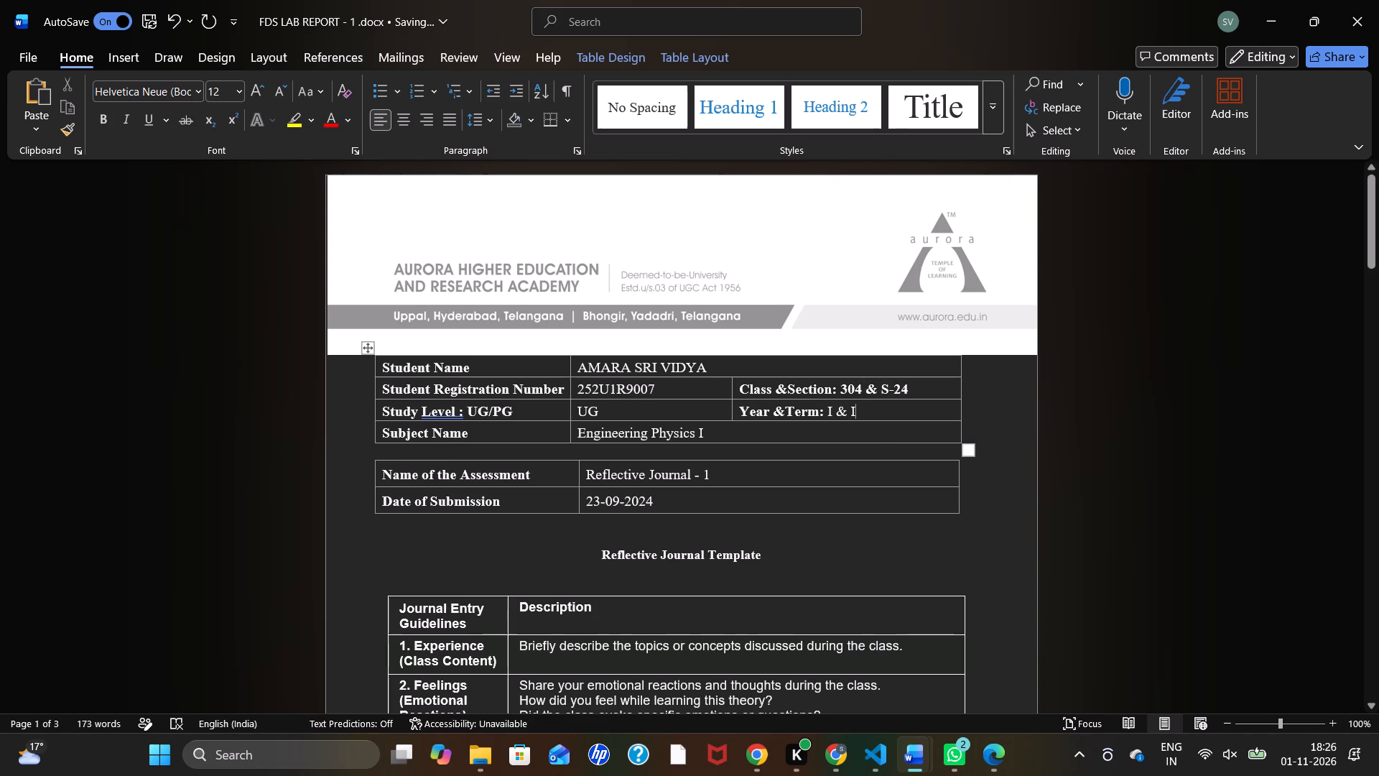
left_click_drag(865, 410, 878, 412)
key("ctrl+c")
left_click(878, 412)
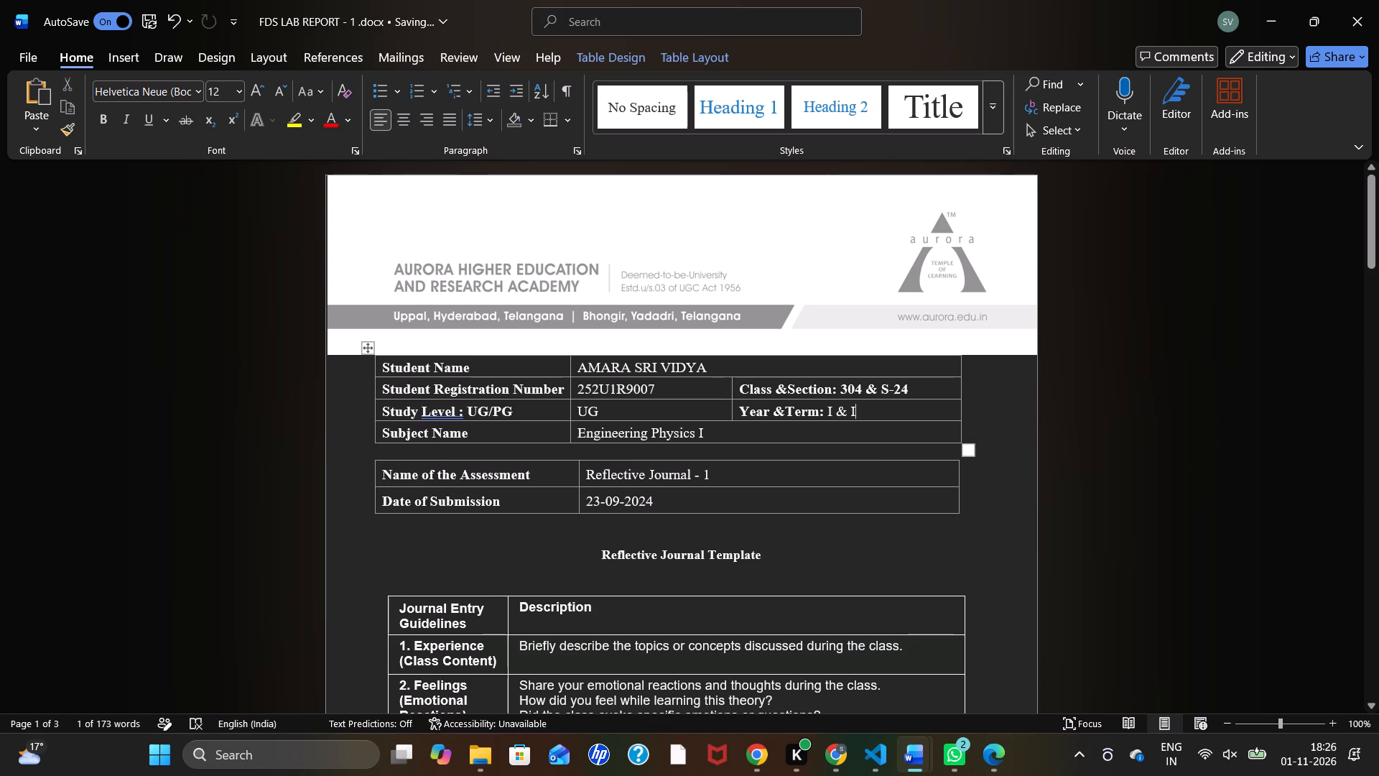
key("ctrl+v")
left_click(832, 412)
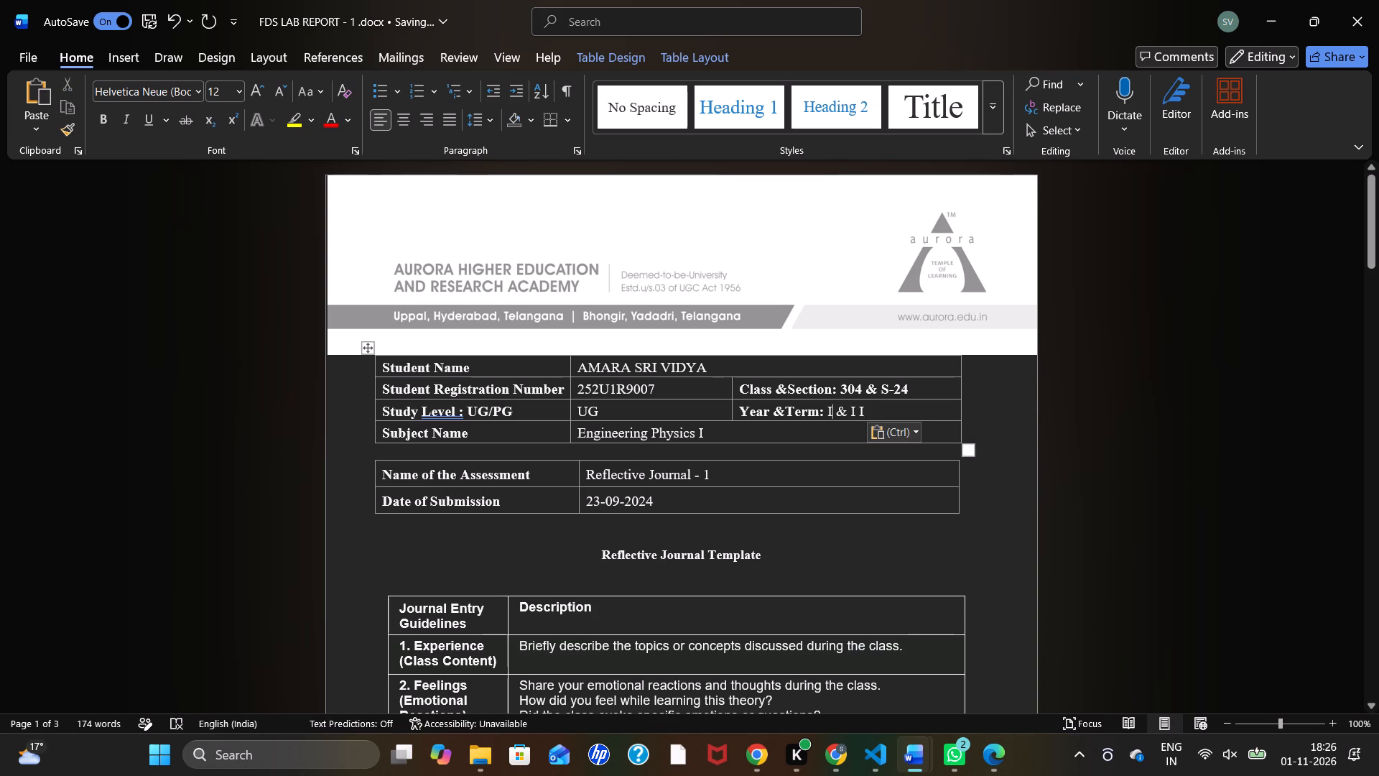
key("ctrl+v")
Clear the existing entry from the Subject Name cell.
left_click(742, 438)
key("BackSpace")
key("BackSpace")
key("BackSpace")
key("BackSpace")
key("BackSpace")
key("BackSpace")
key("BackSpace")
key("BackSpace")
key("BackSpace")
key("BackSpace")
key("BackSpace")
key("BackSpace")
key("BackSpace")
key("BackSpace")
key("BackSpace")
key("BackSpace")
key("BackSpace")
key("BackSpace")
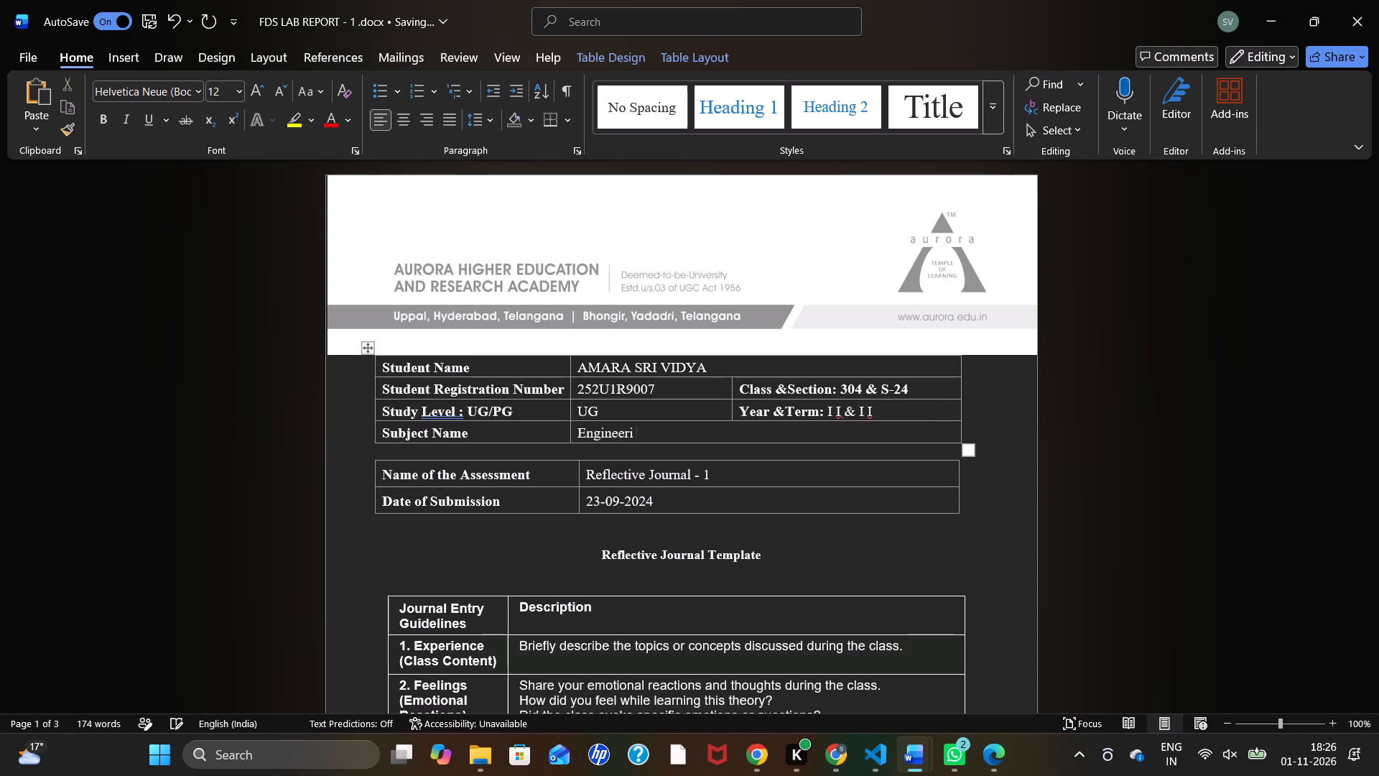
key("BackSpace")
key("BackSpace")
key("BackSpace")
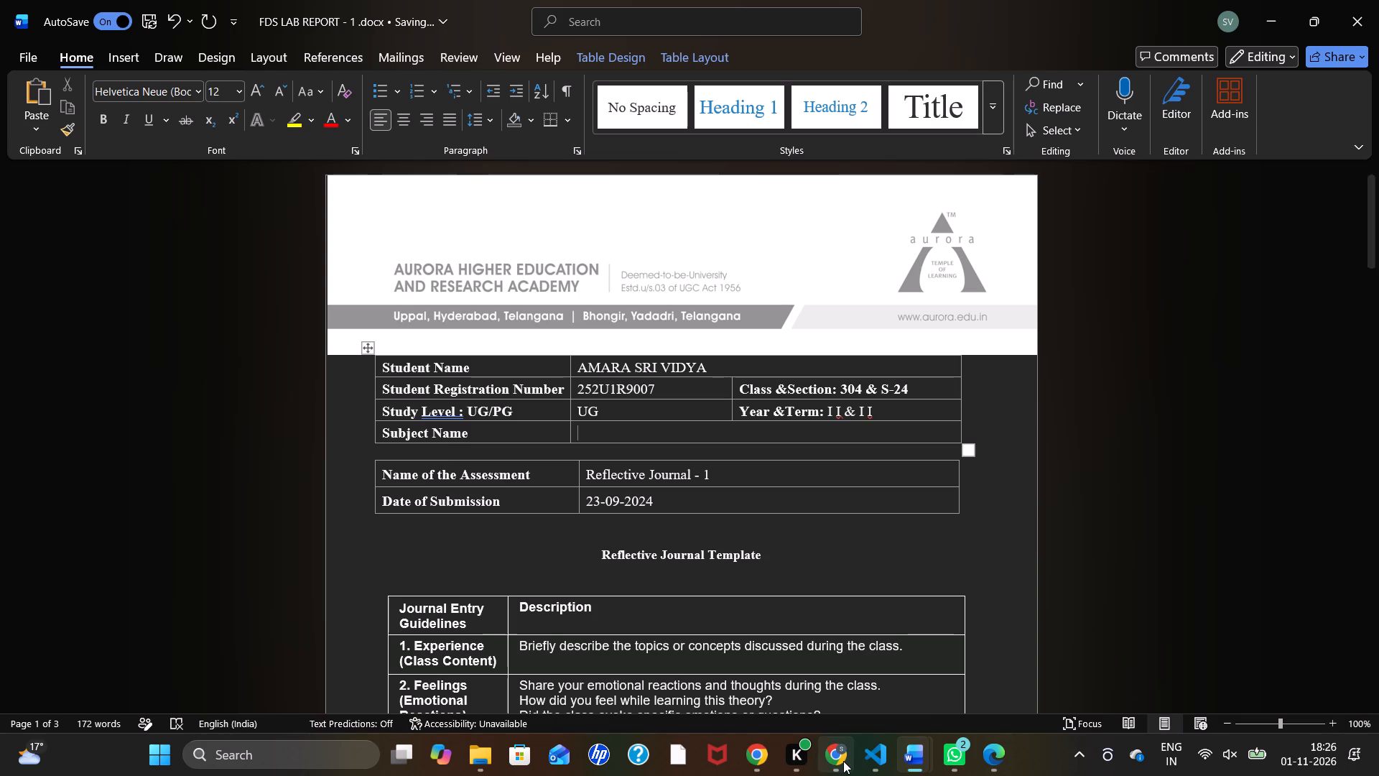
Copy the course title Foundations of Data Science from the Aurora University assessments page in Chrome into the document's Subject Name cell.
left_click(840, 695)
left_click(567, 2)
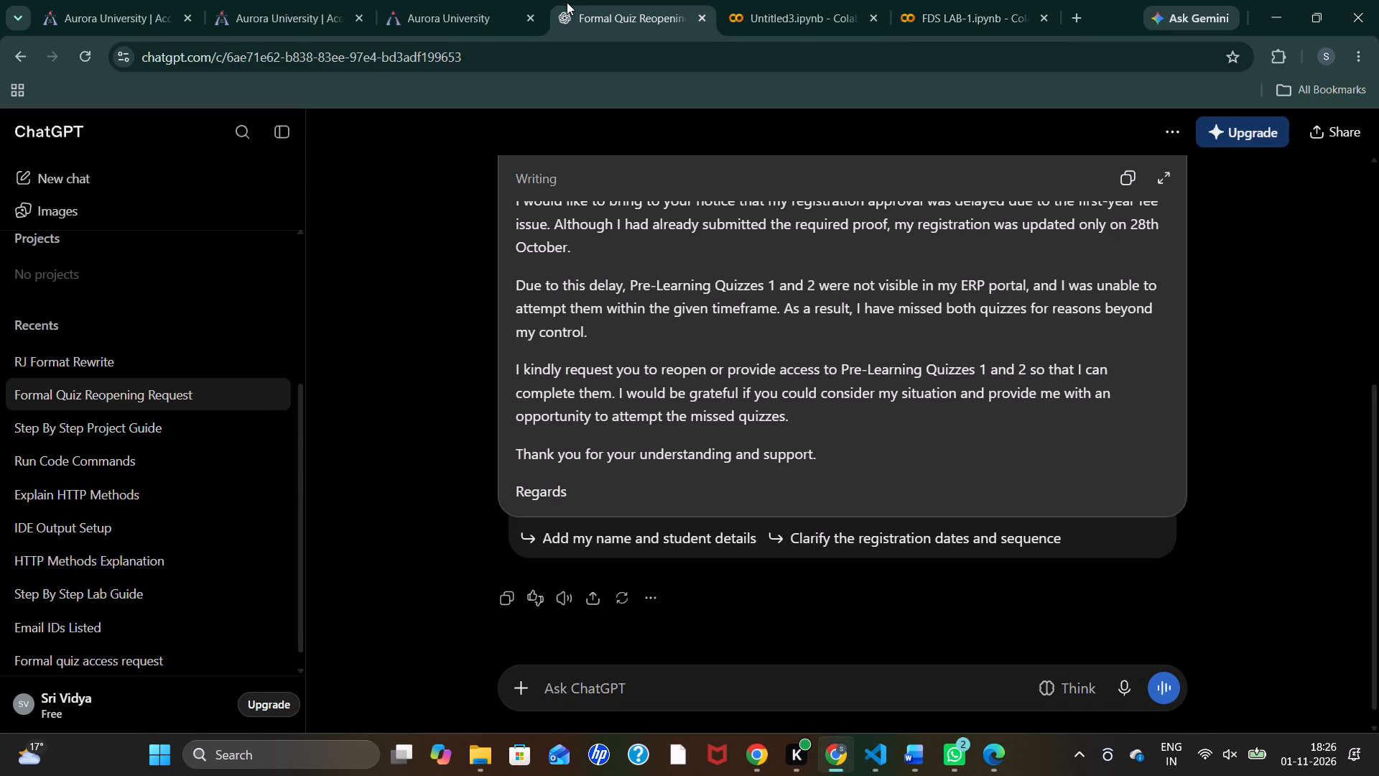
left_click(444, 1)
scroll(448, 322, "up", 1)
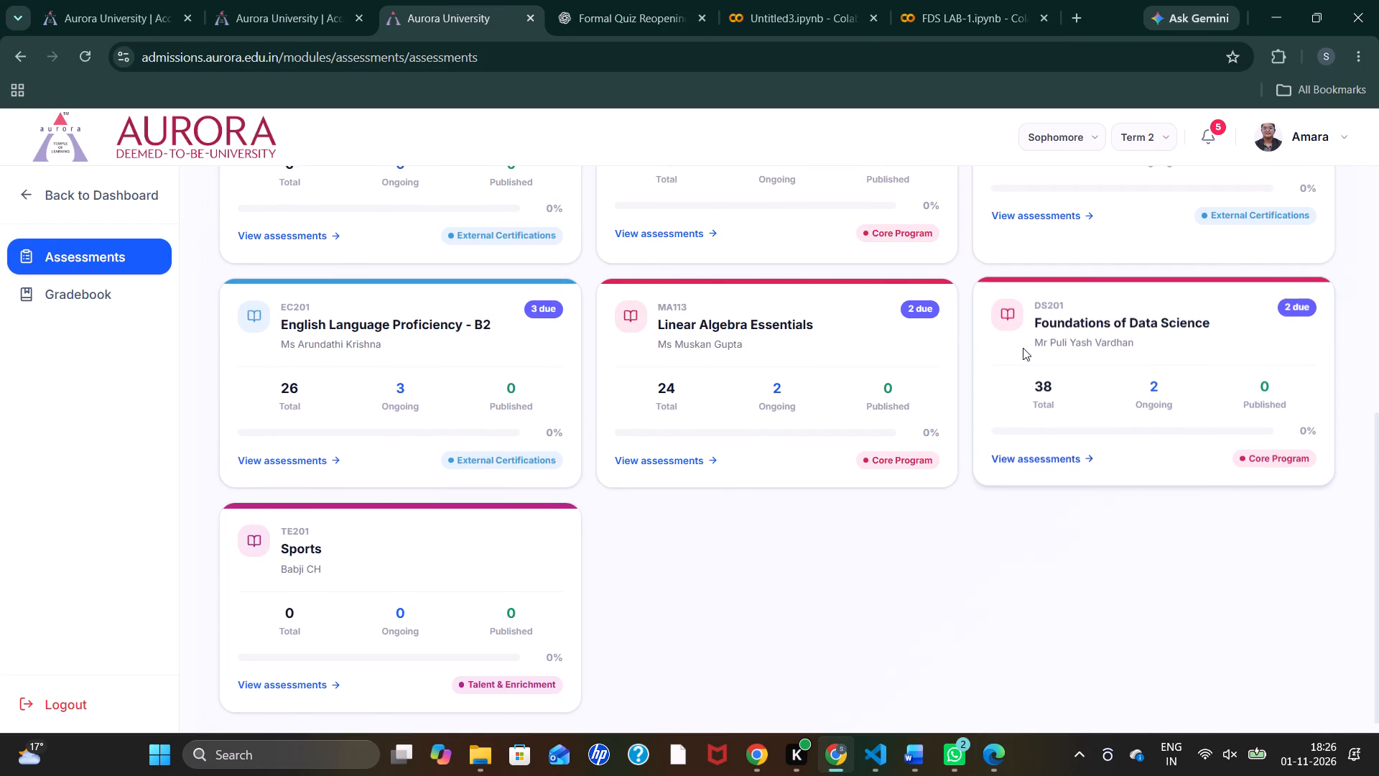
left_click(1023, 348)
scroll(692, 268, "up", 7)
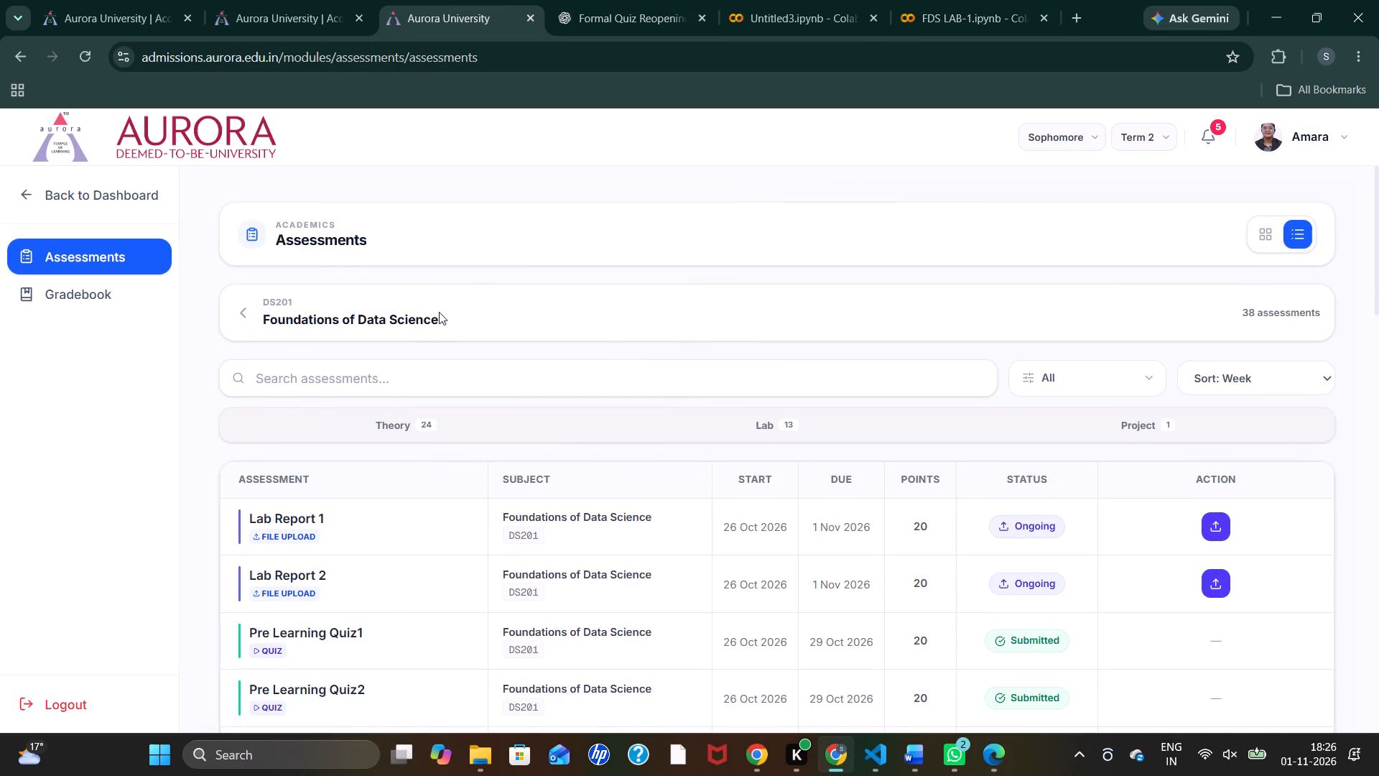
left_click_drag(444, 313, 265, 323)
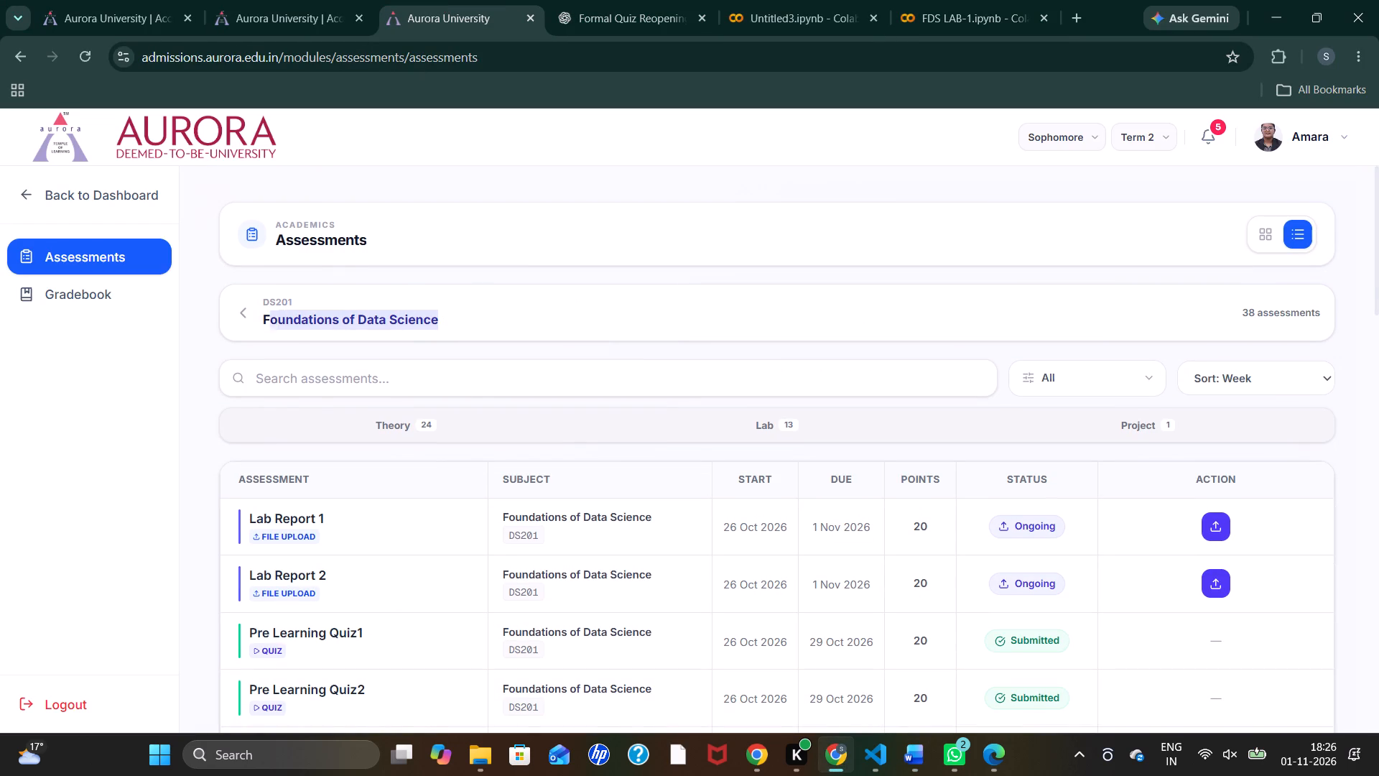
left_click_drag(265, 323, 264, 328)
key("ctrl+c")
left_click(1020, 671)
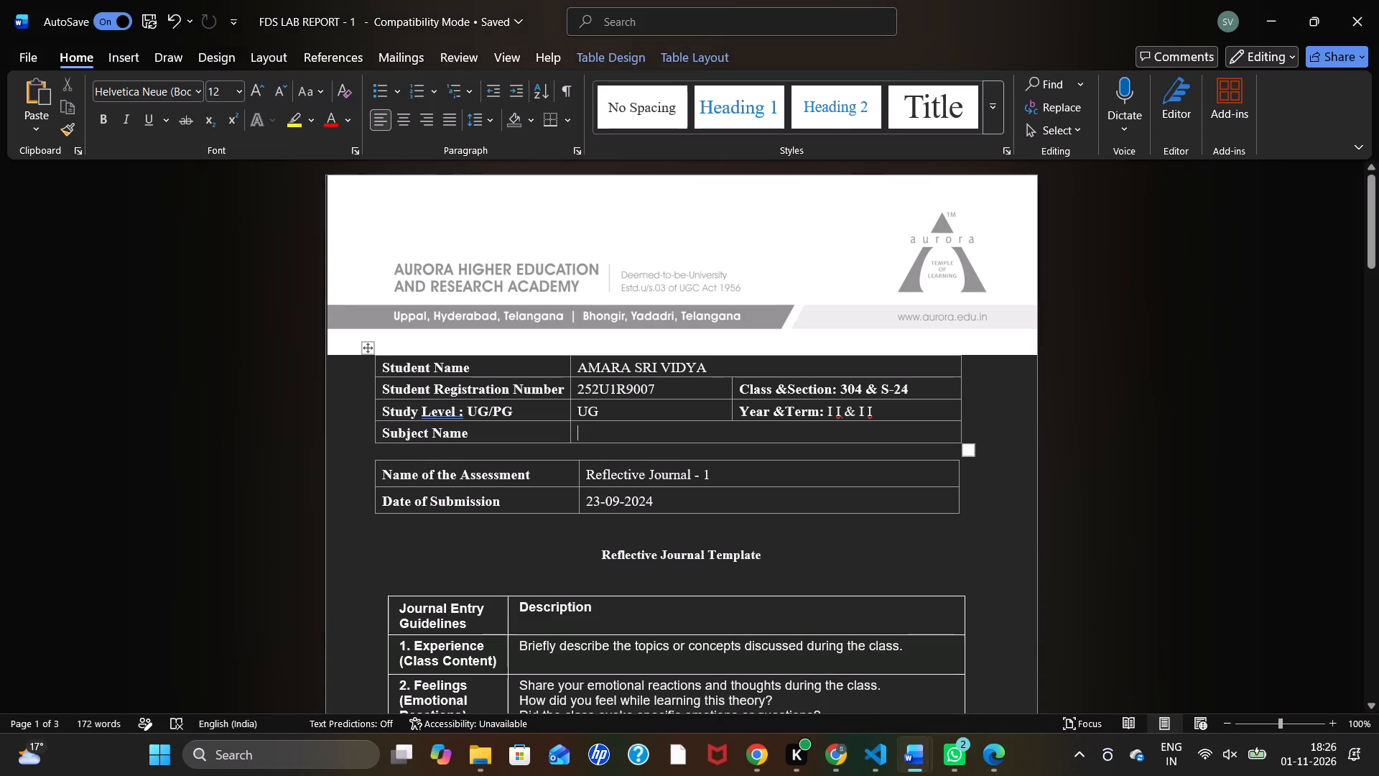
key("ctrl+v")
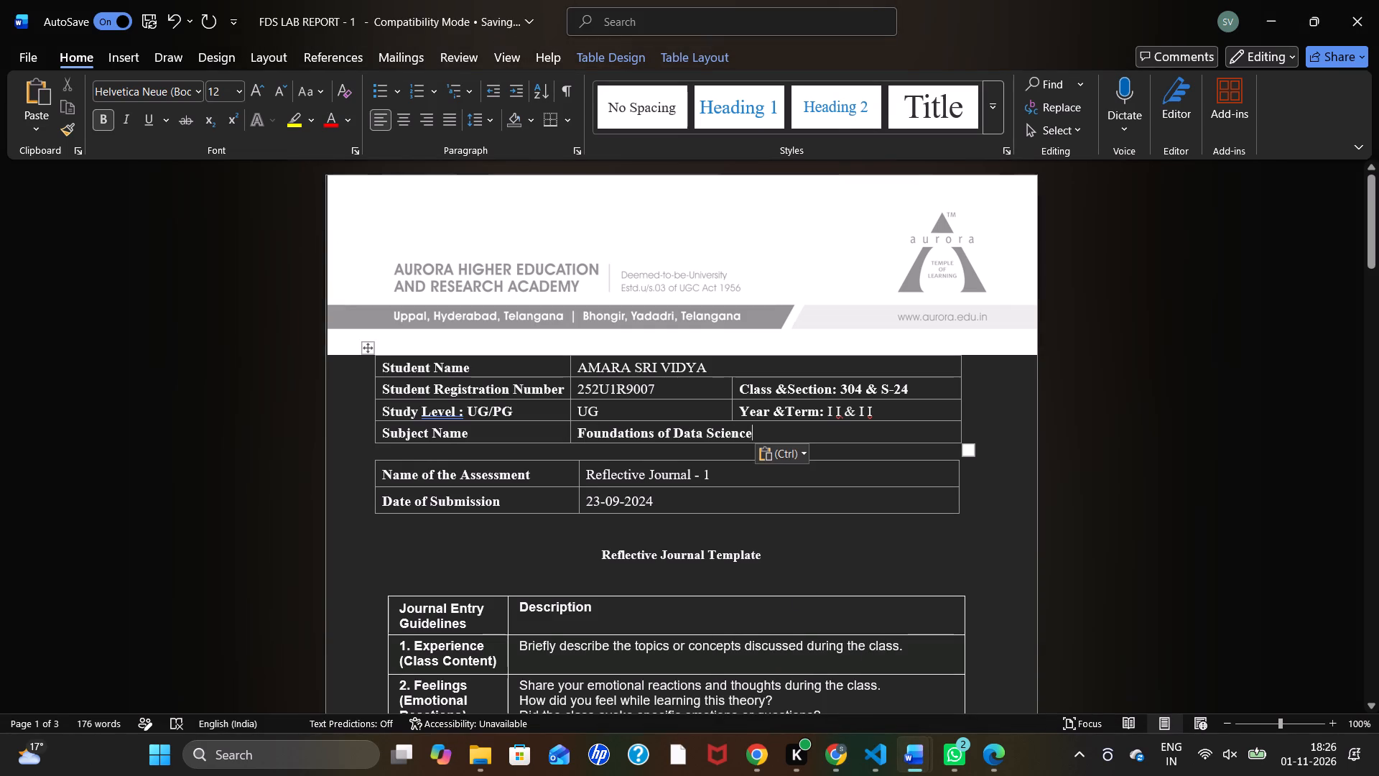
Change the Name of the Assessment entry to Lab Journal - 1.
left_click(742, 479)
key("BackSpace")
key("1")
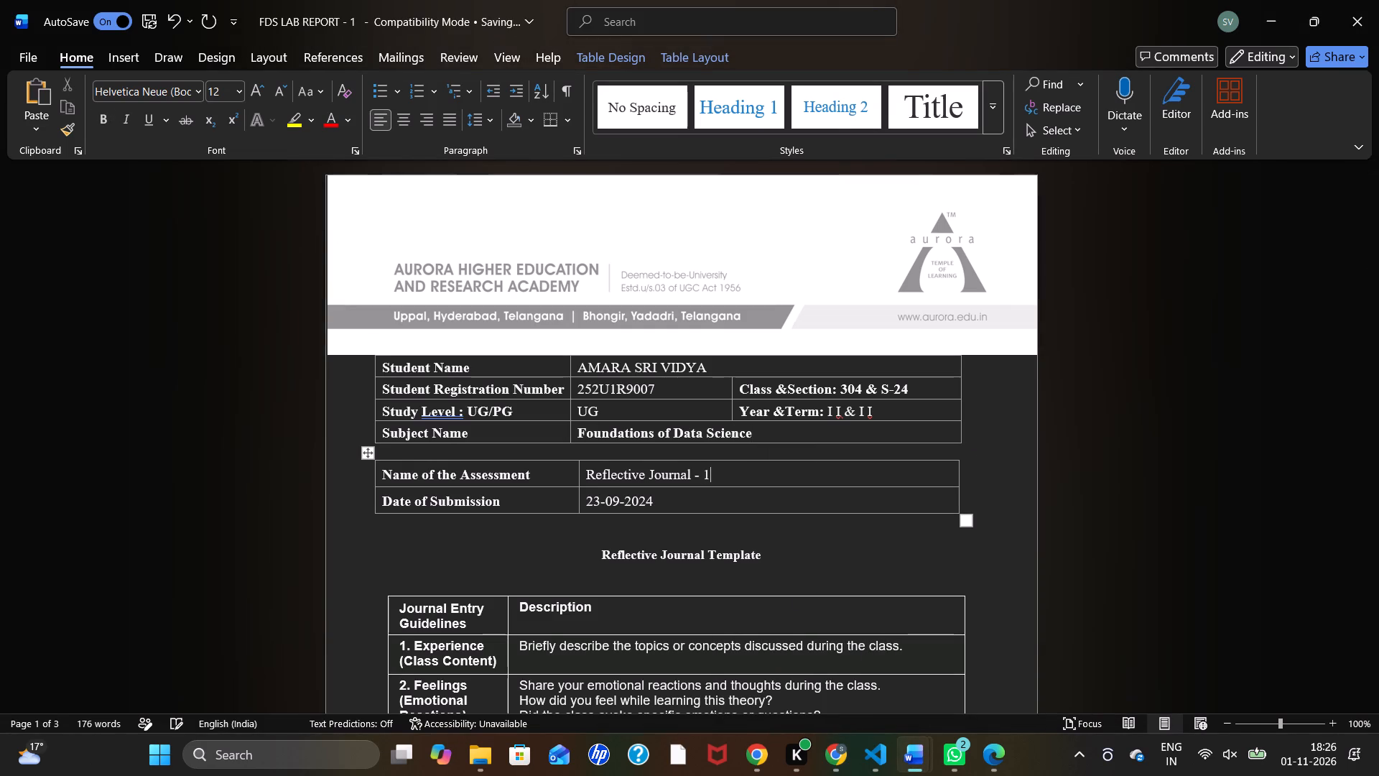
key("Left")
key("Left")
key("Left")
key("Left")
key("Left")
key("Left")
key("Left")
key("Left")
key("Left")
key("Left")
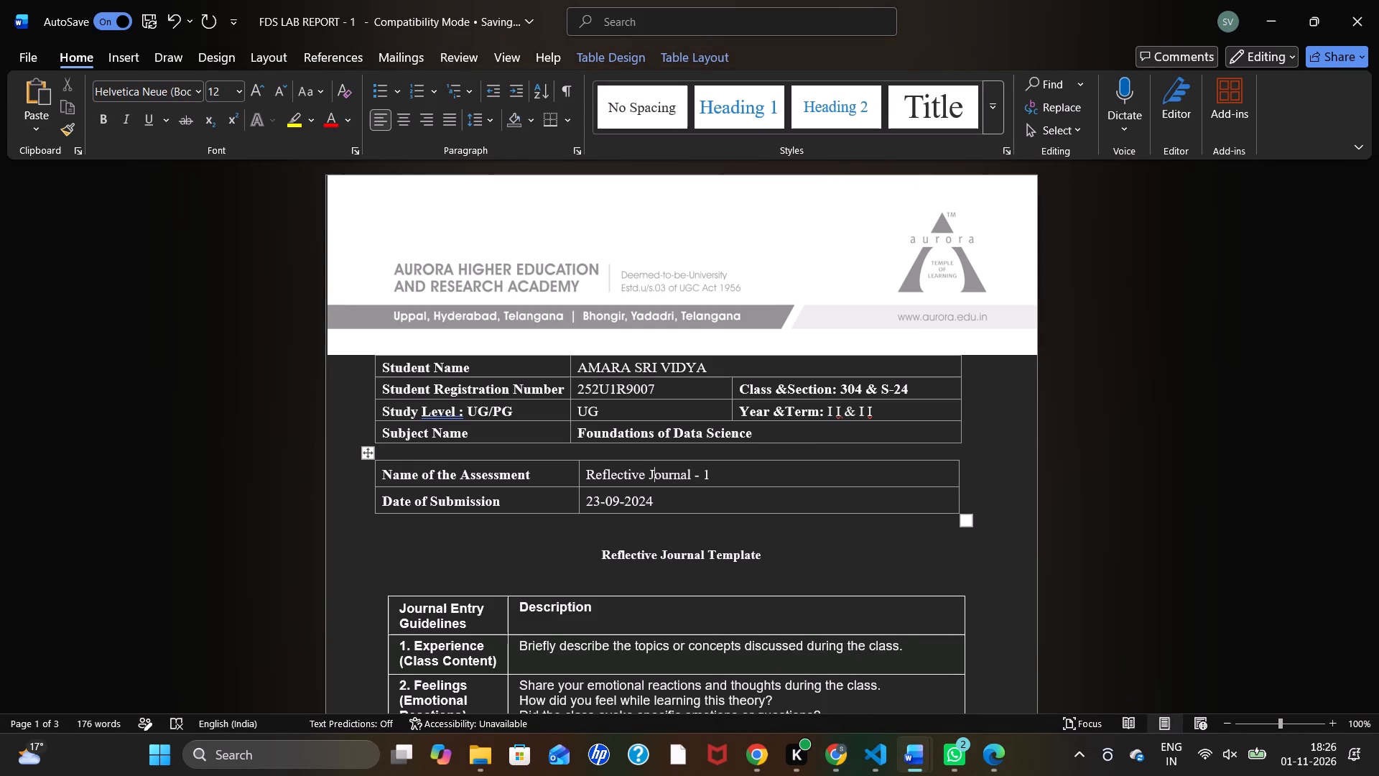
key("Left")
key("Left")
key("BackSpace")
key("BackSpace")
key("BackSpace")
key("BackSpace")
key("BackSpace")
key("BackSpace")
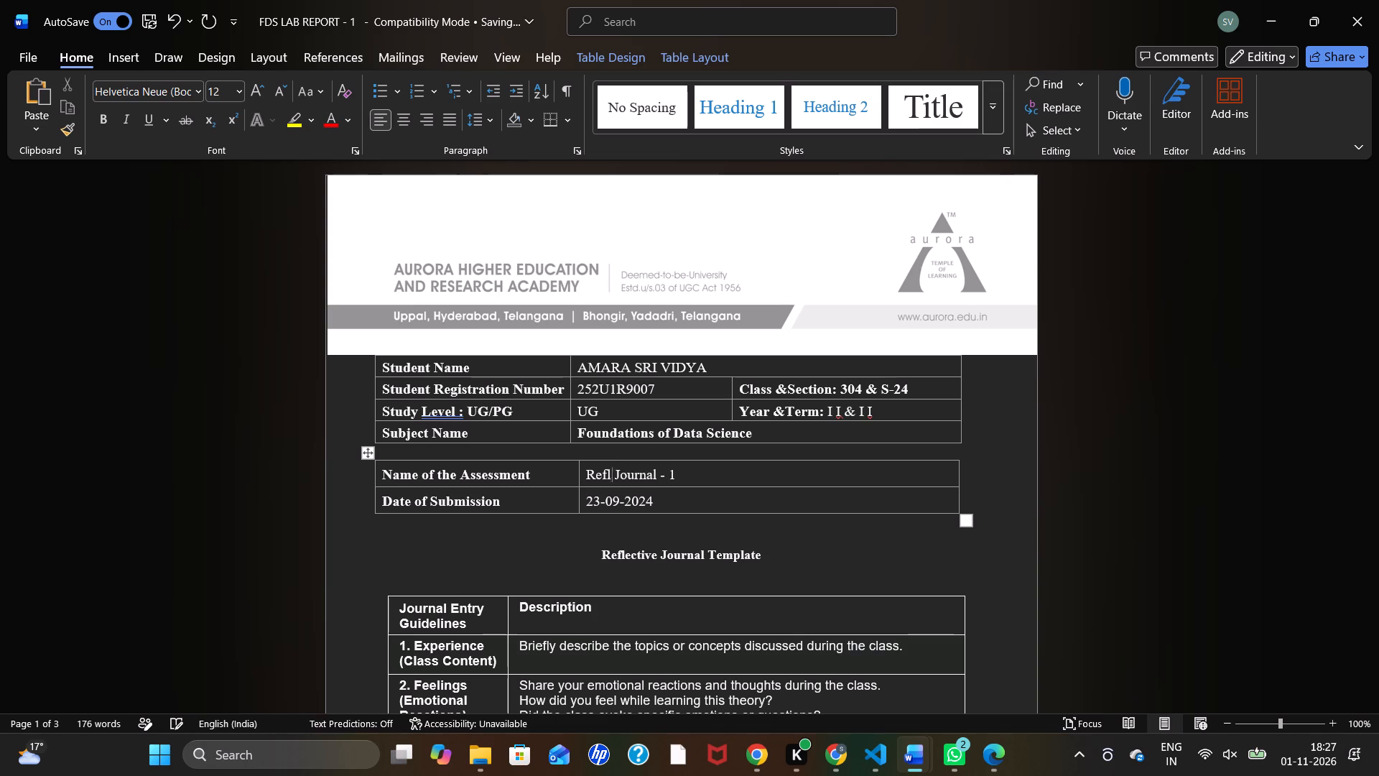
key("BackSpace")
key("BackSpace")
key("BackSpace")
key("BackSpace")
Set the Date of Submission to 01-11-2026.
left_click(715, 497)
key("BackSpace")
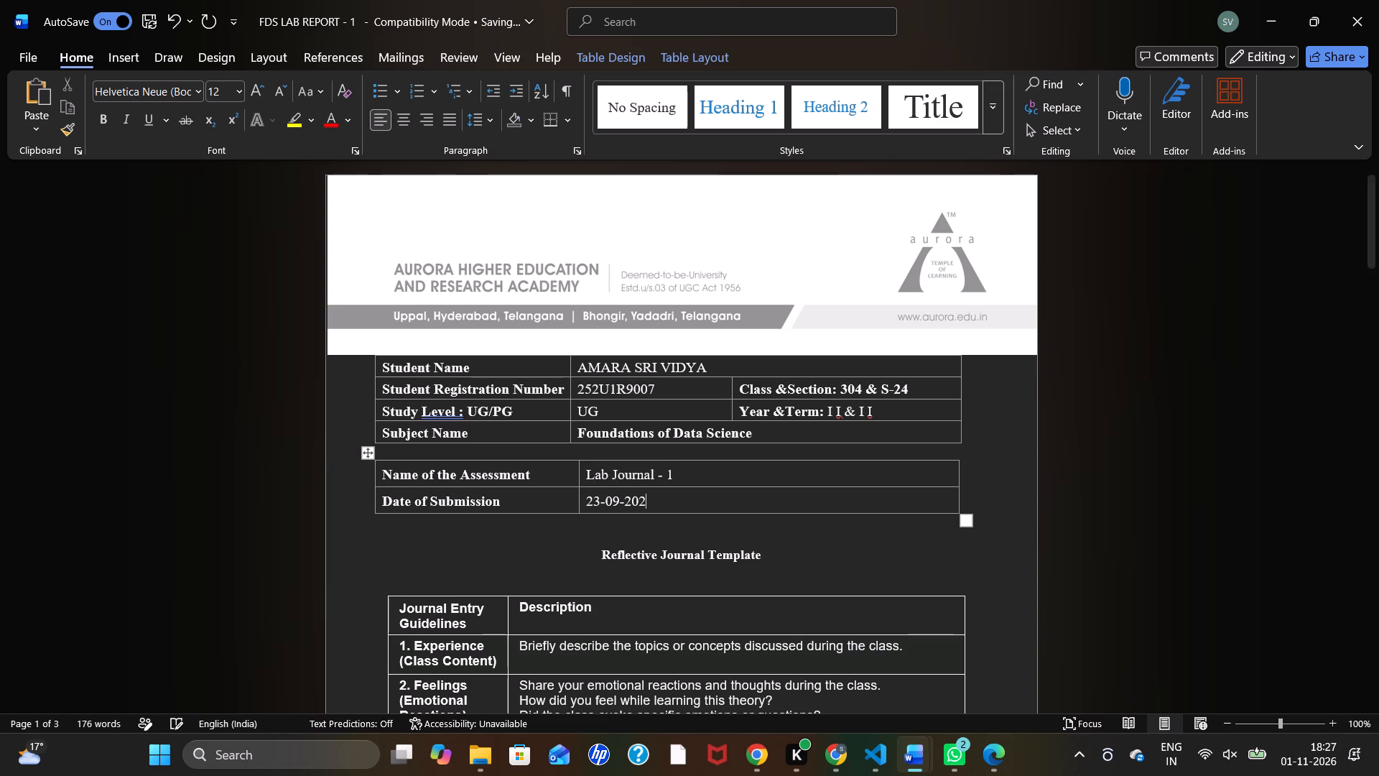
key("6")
key("Left")
key("Left")
key("Left")
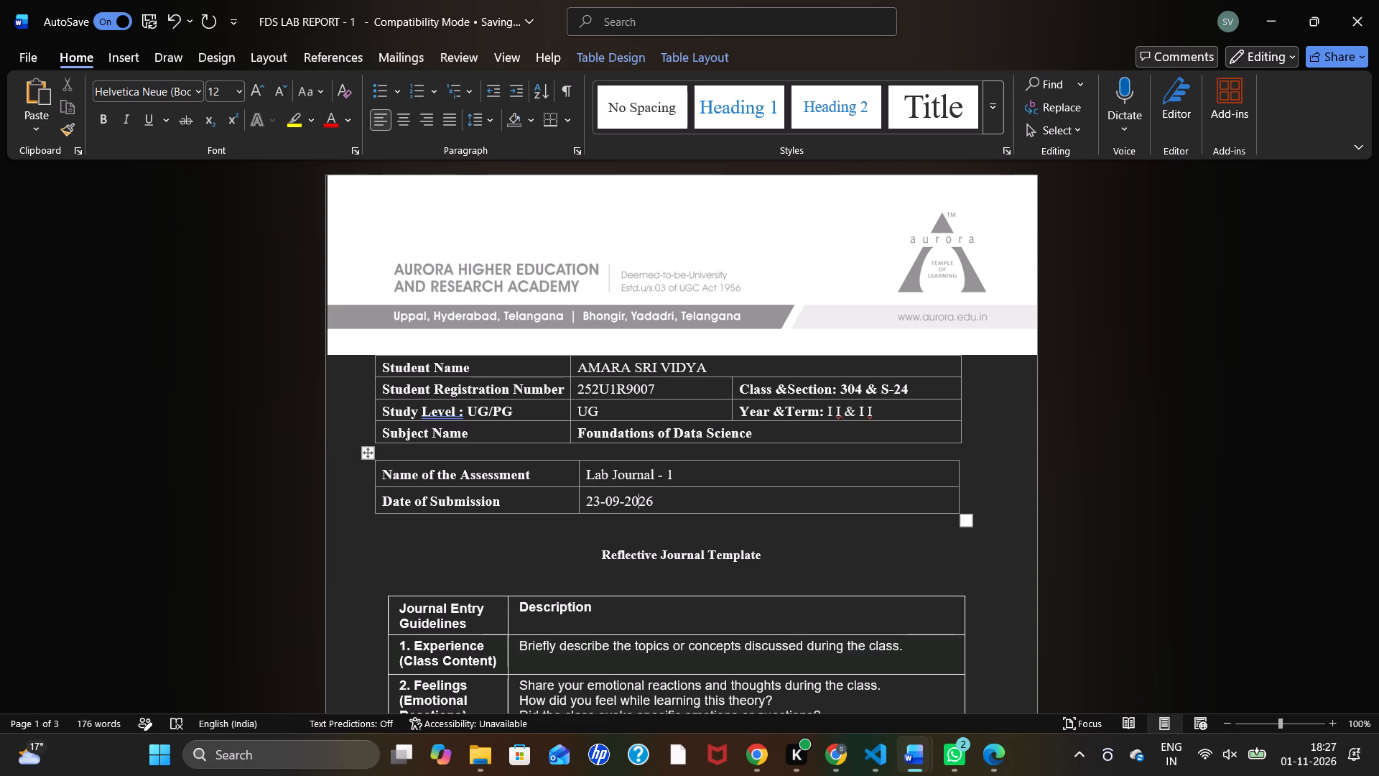
key("Left")
key("Left")
key("BackSpace")
key("BackSpace")
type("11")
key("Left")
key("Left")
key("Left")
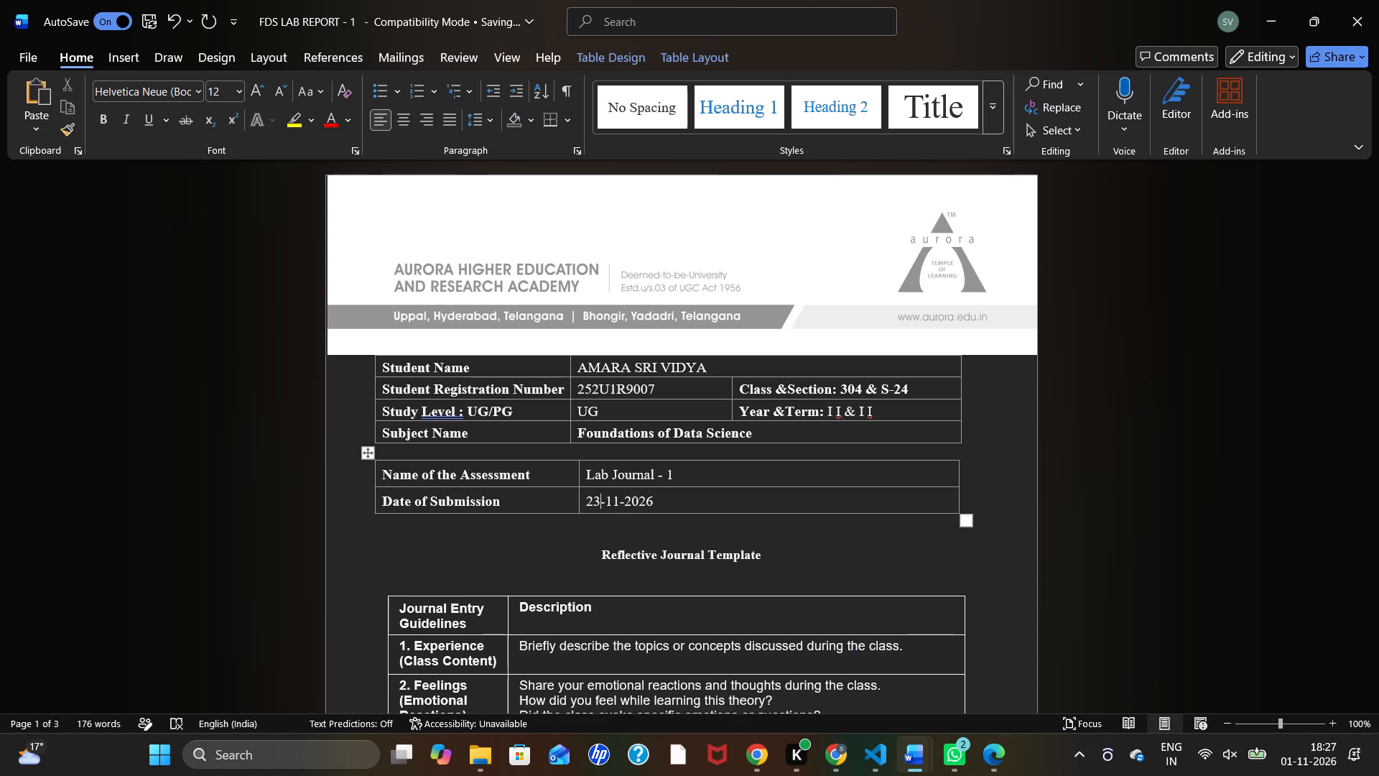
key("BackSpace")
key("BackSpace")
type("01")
Delete everything below the header tables, from the Reflective Journal Template title through the word-count line, leaving a blank line.
scroll(730, 514, "down", 1)
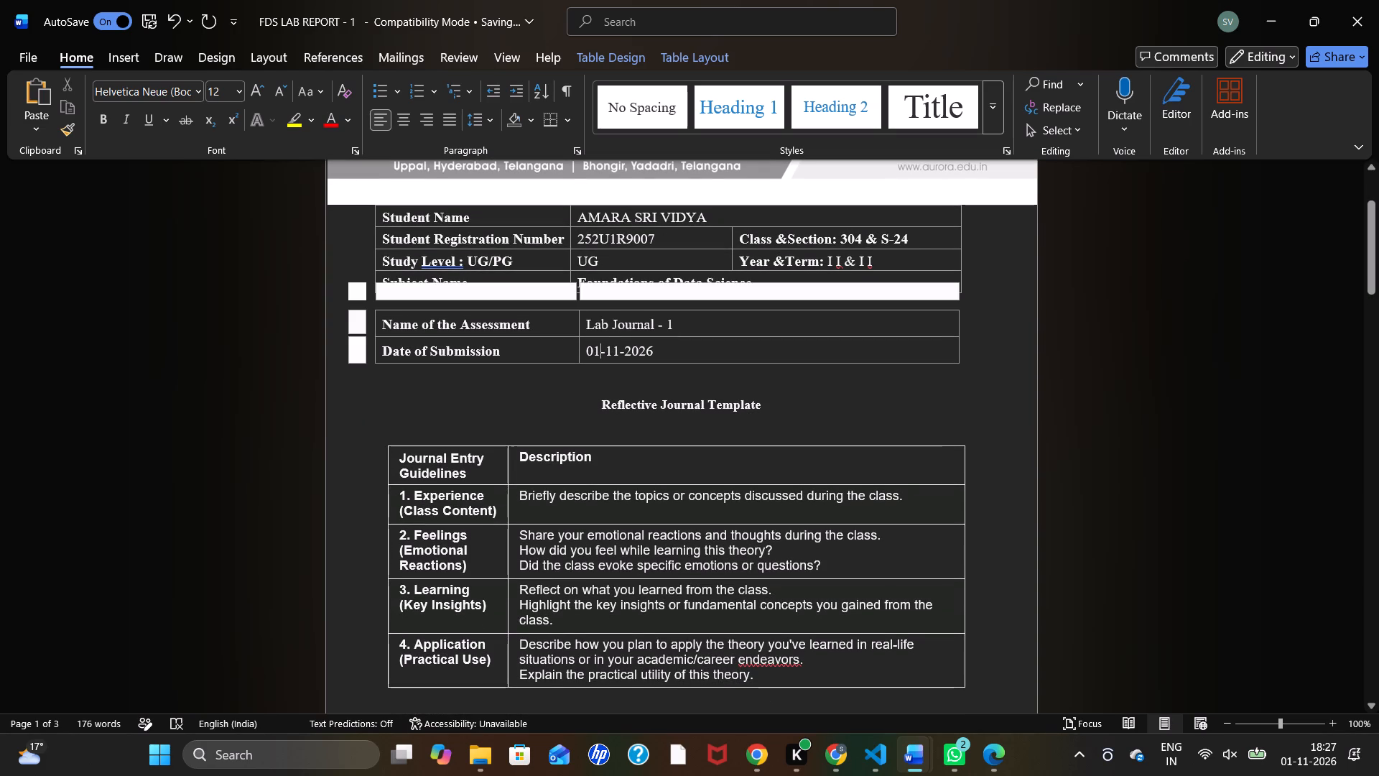
left_click_drag(598, 401, 588, 602)
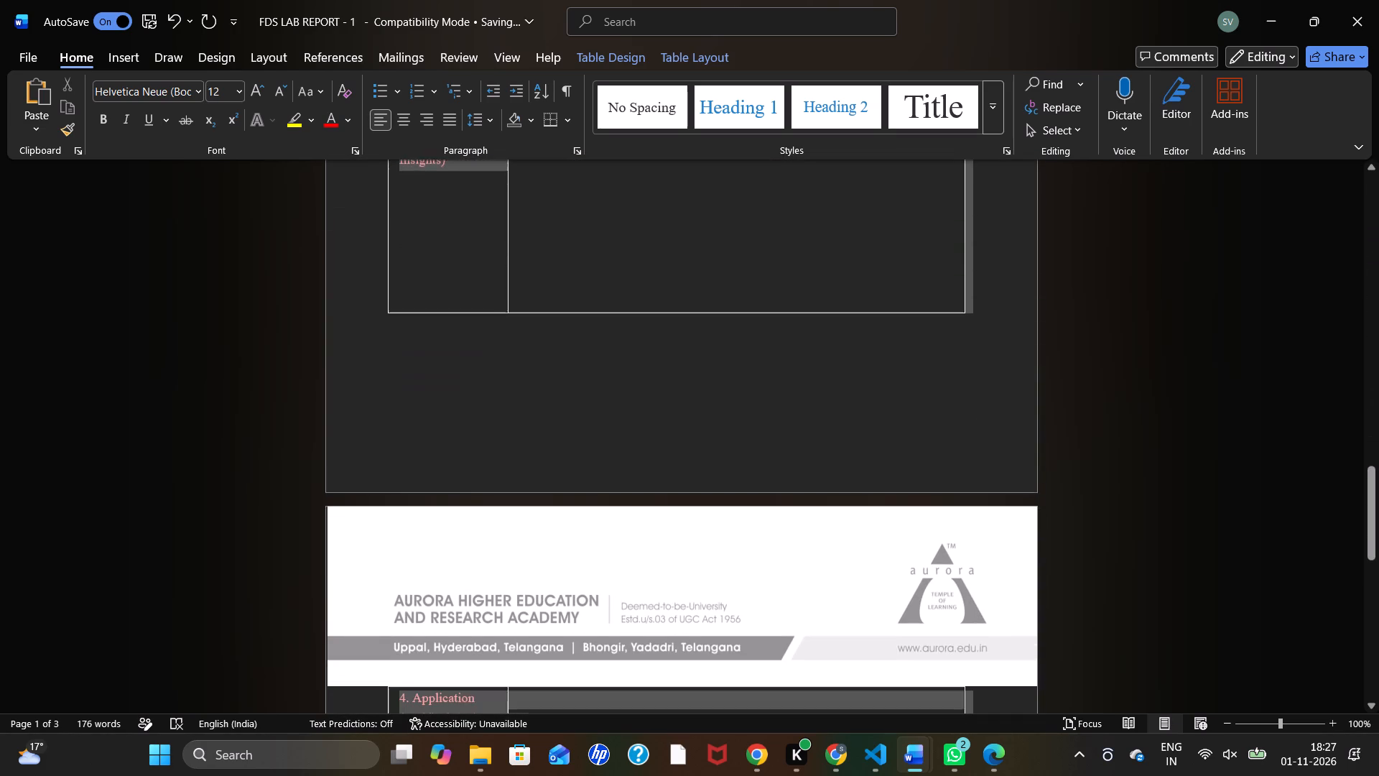
left_click_drag(588, 602, 603, 519)
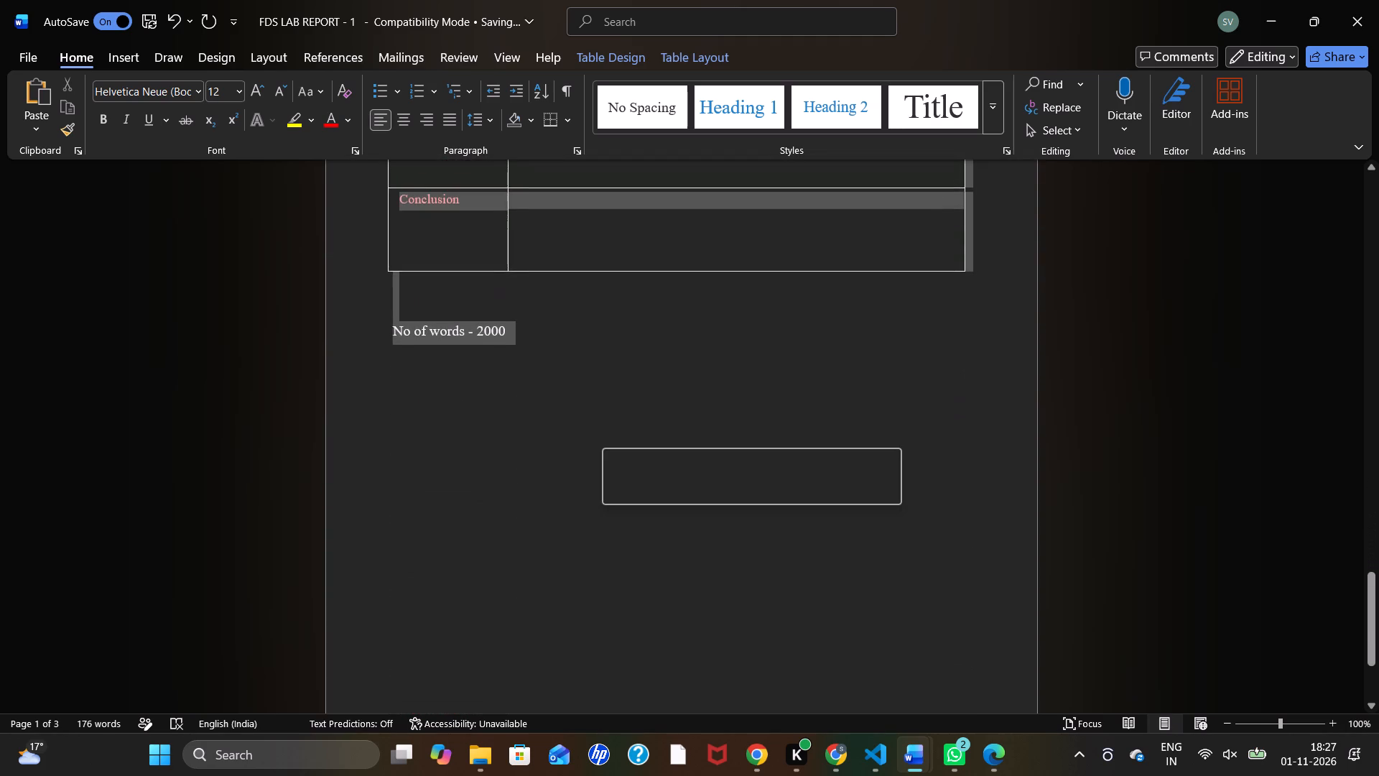
key("BackSpace")
key("Return")
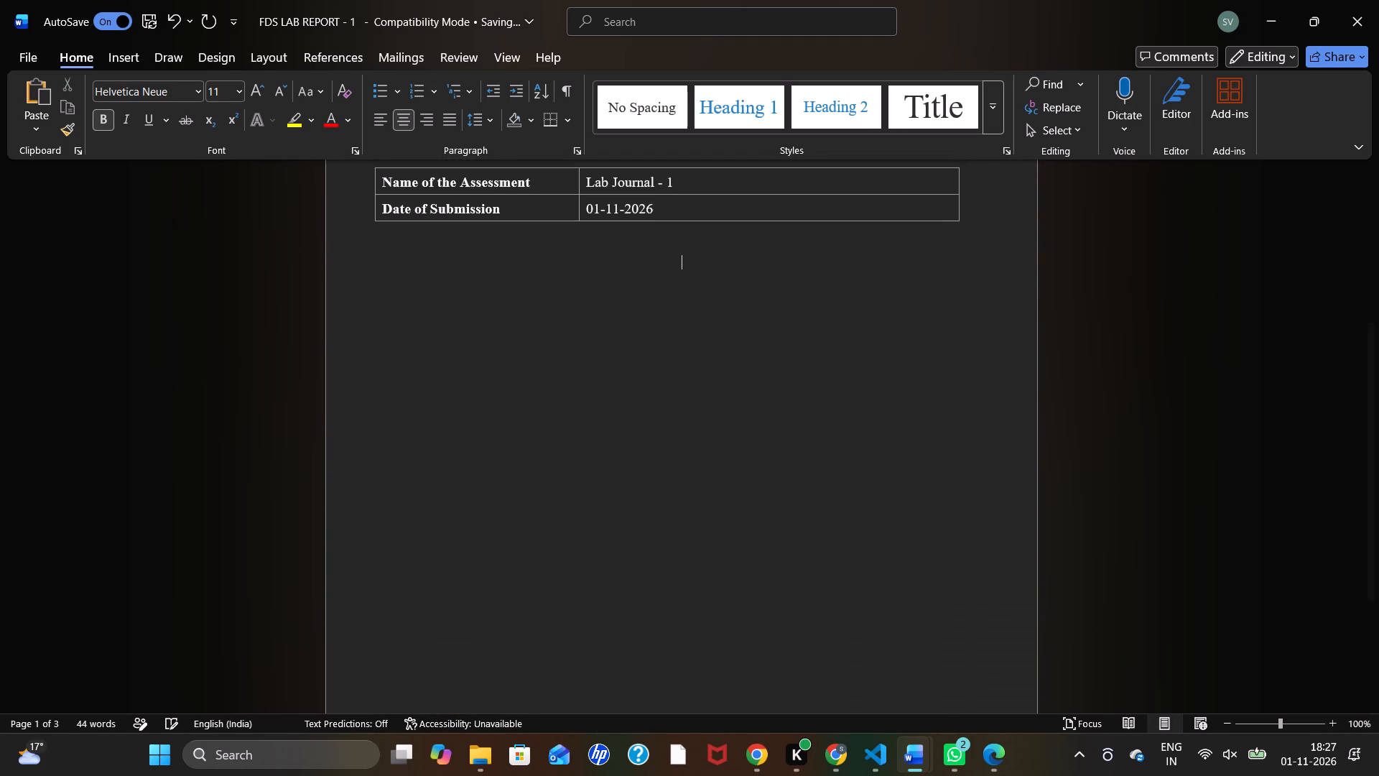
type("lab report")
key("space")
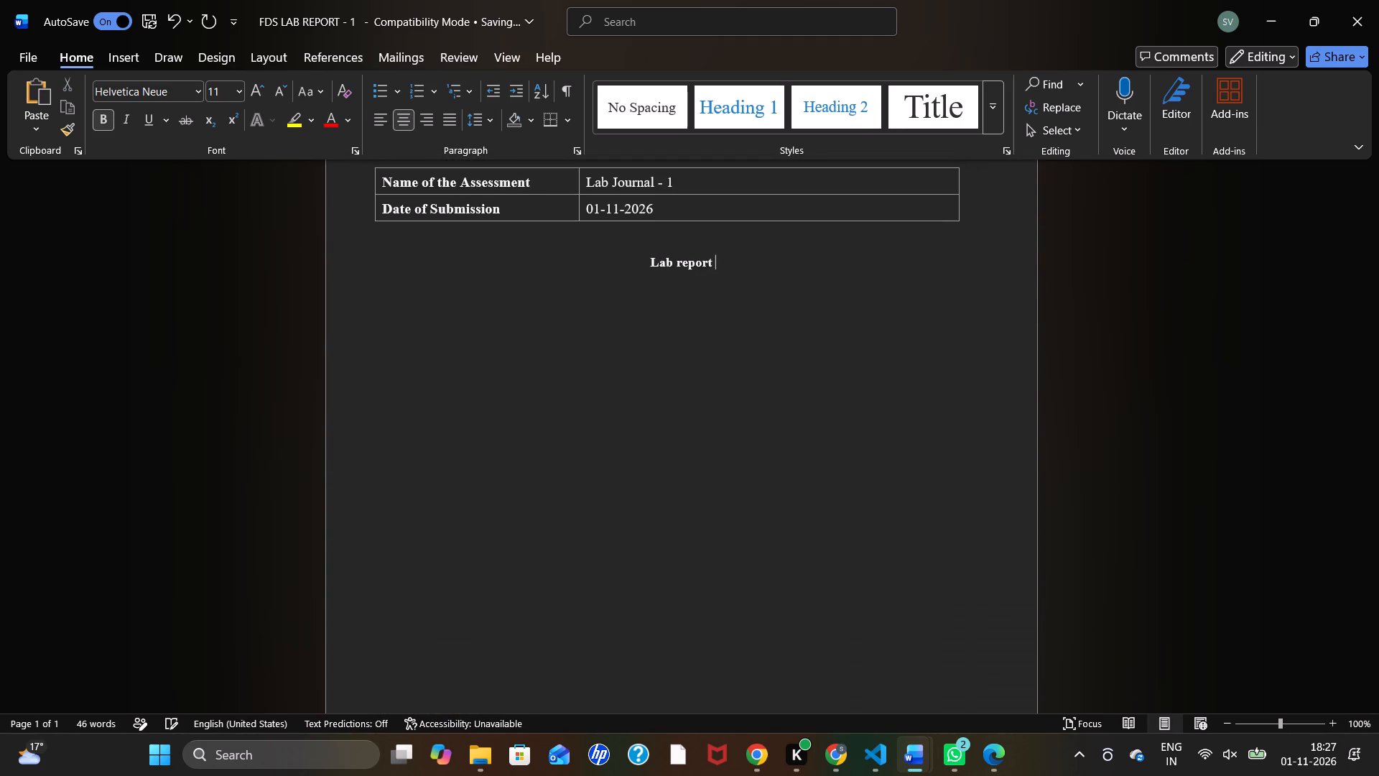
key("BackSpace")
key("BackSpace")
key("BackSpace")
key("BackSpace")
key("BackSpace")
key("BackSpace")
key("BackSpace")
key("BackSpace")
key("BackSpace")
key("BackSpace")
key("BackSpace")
Add the heading LAB REPORT - 1 below the header tables and start a left-aligned line beneath it.
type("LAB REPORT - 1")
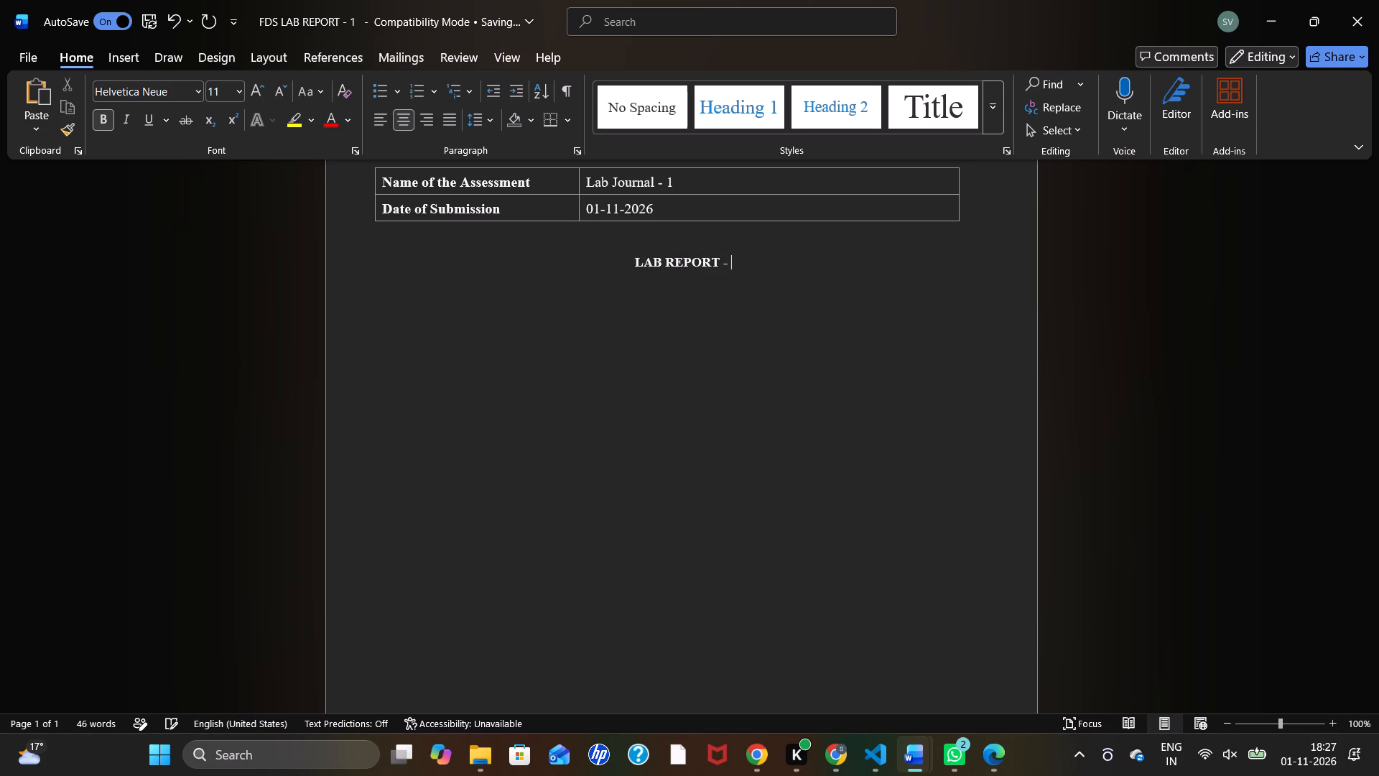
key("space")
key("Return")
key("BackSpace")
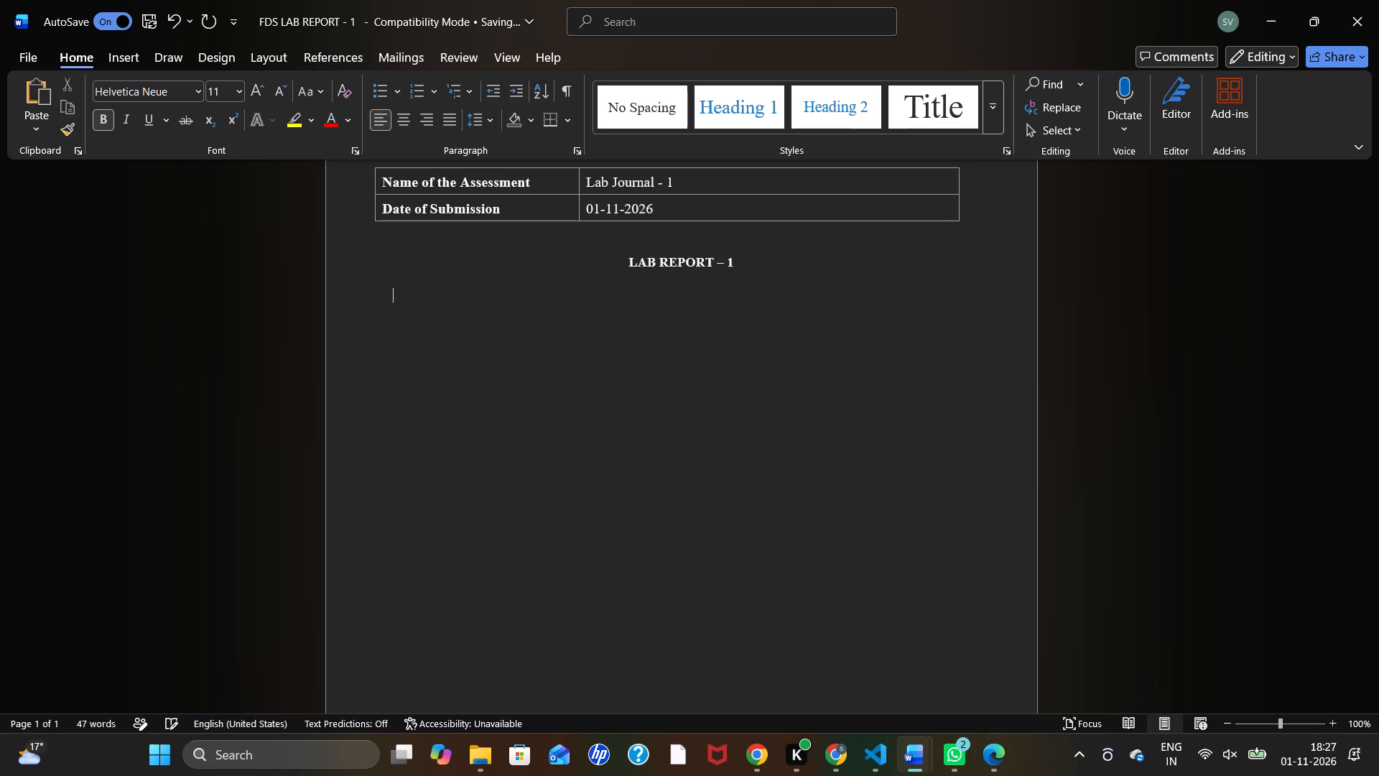
Start a numbered list under the LAB REPORT heading and paste the Numpy Array Creation: heading from the FDS LAB1 document there twice.
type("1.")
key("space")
left_click(1001, 683)
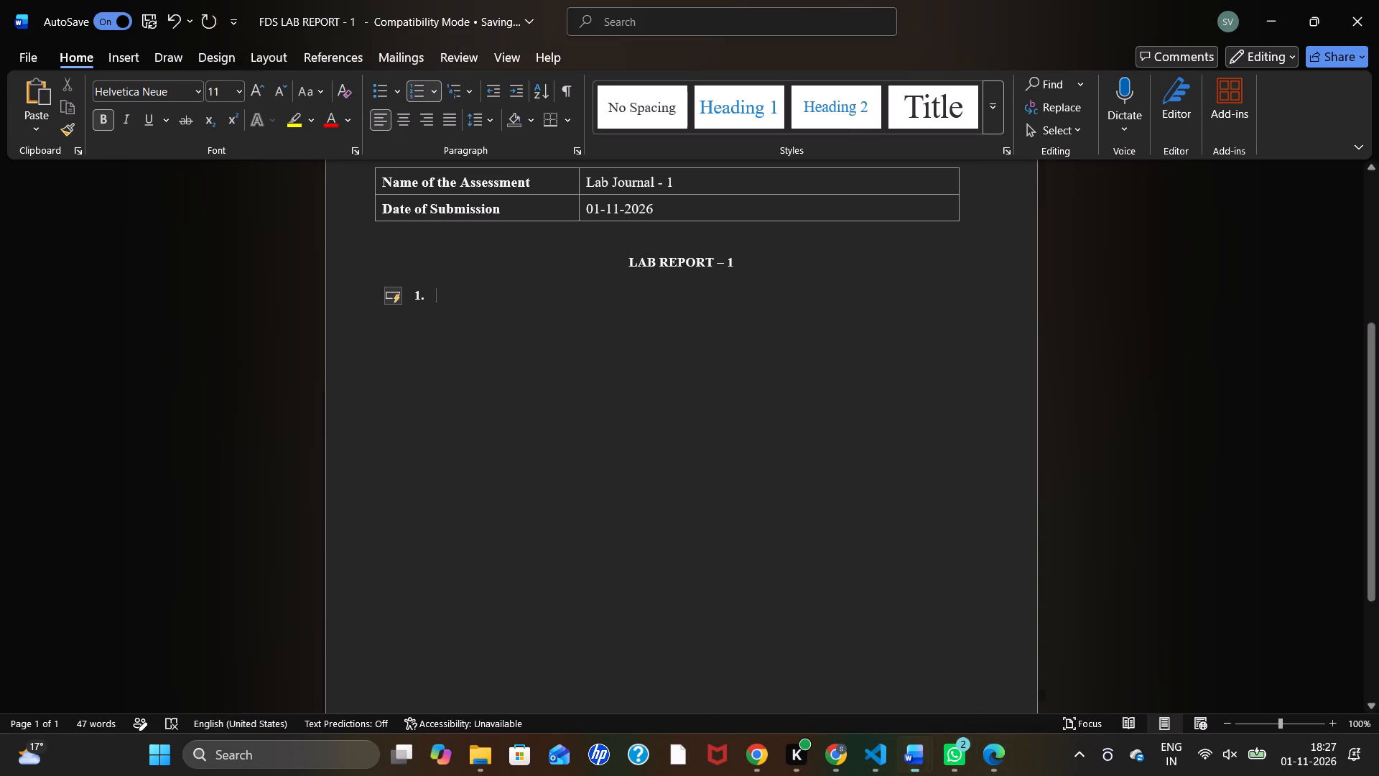
left_click(886, 706)
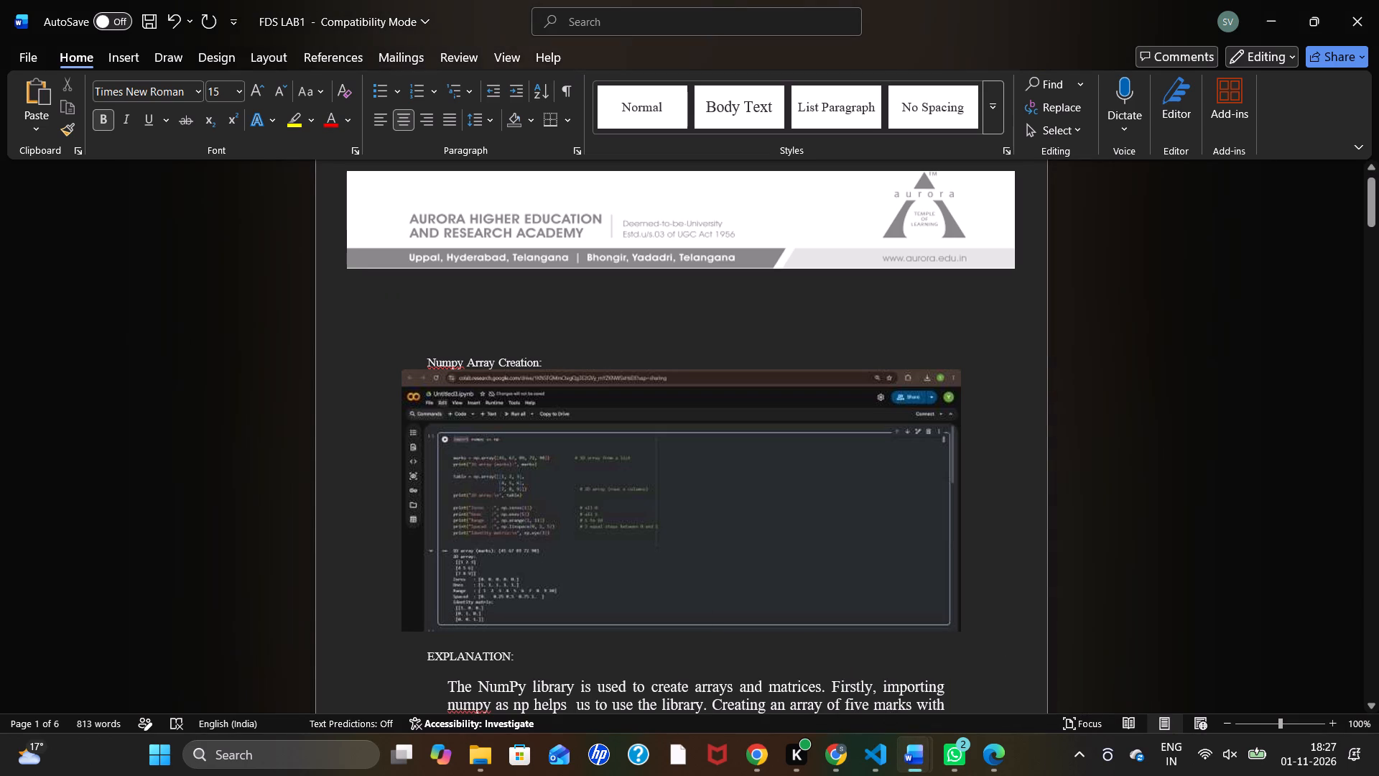
left_click_drag(560, 361, 523, 358)
left_click_drag(523, 358, 440, 355)
key("ctrl+c")
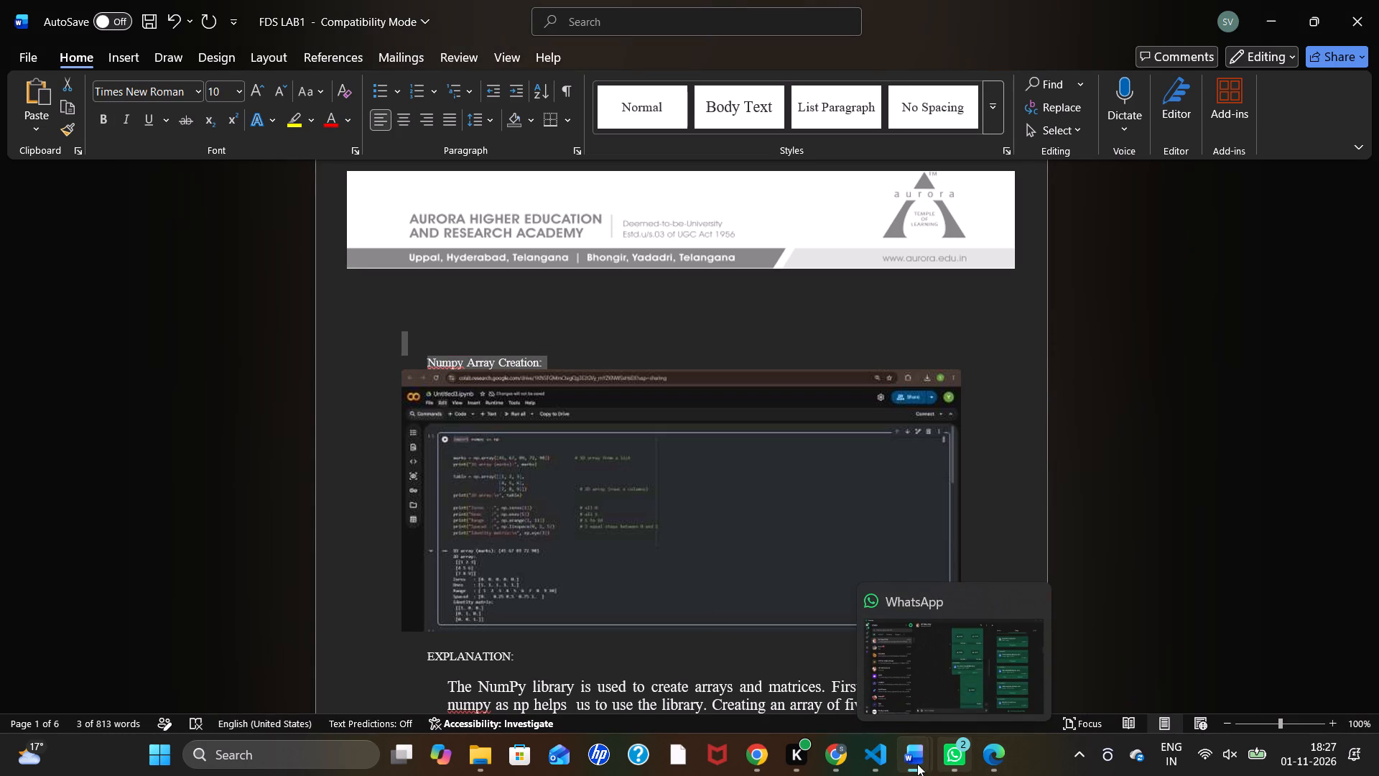
left_click(969, 699)
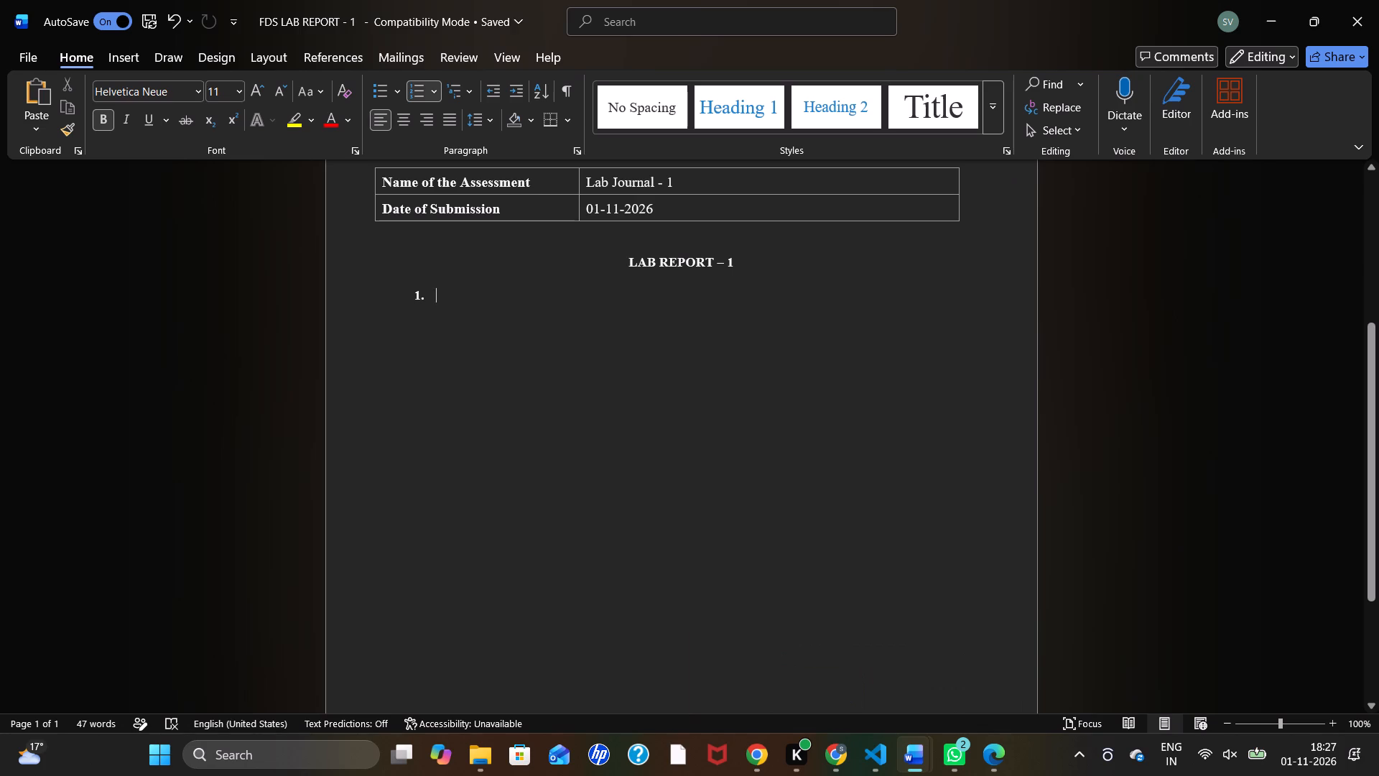
key("ctrl+v")
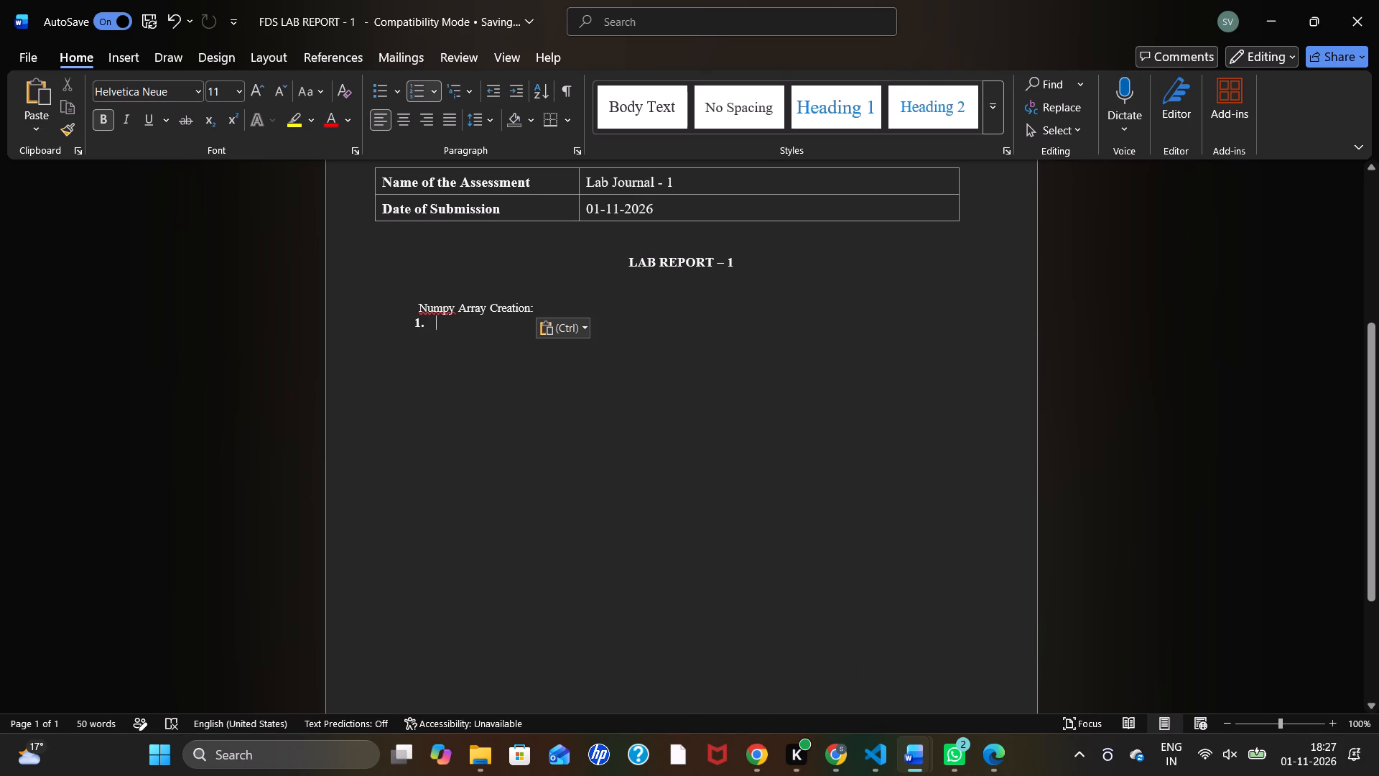
key("ctrl+v")
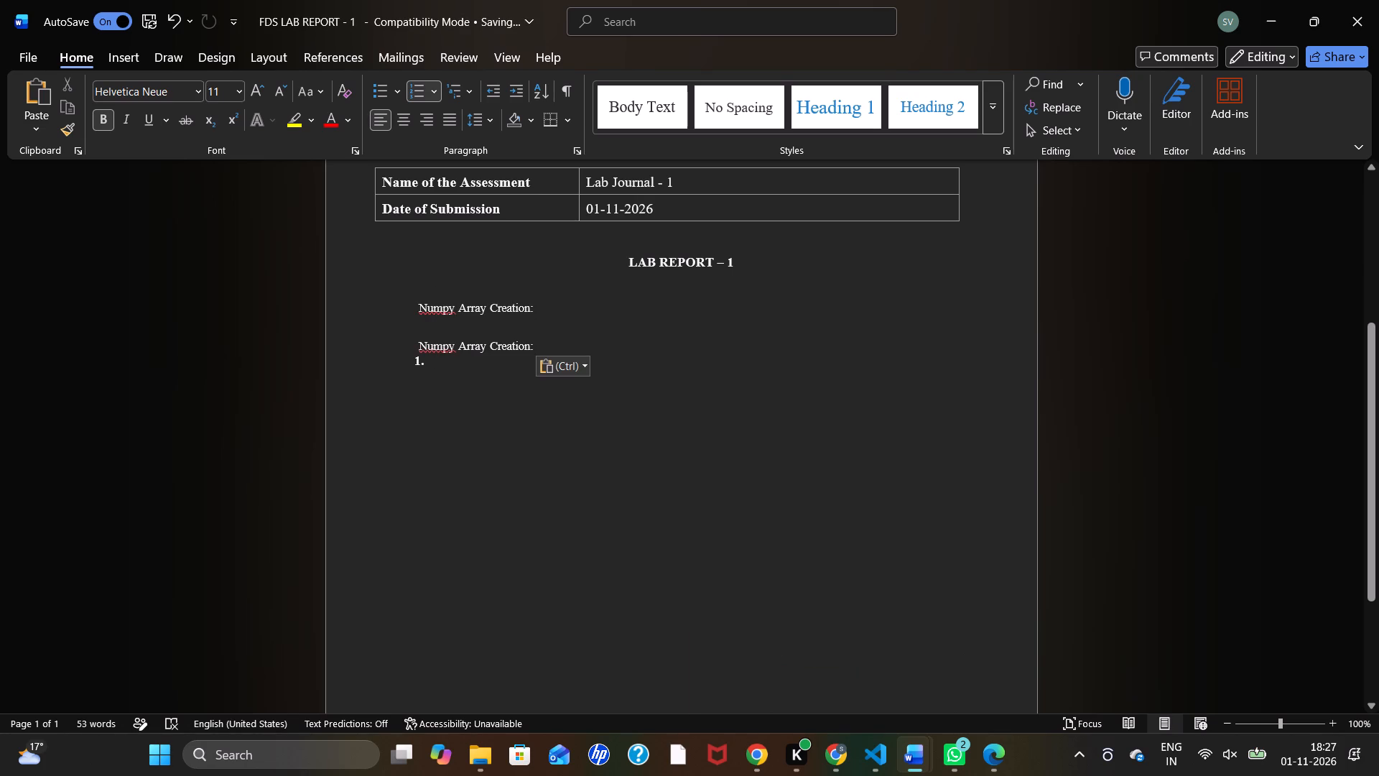
Delete the duplicate second Numpy Array Creation: line and the empty numbered item under it.
left_click(541, 316)
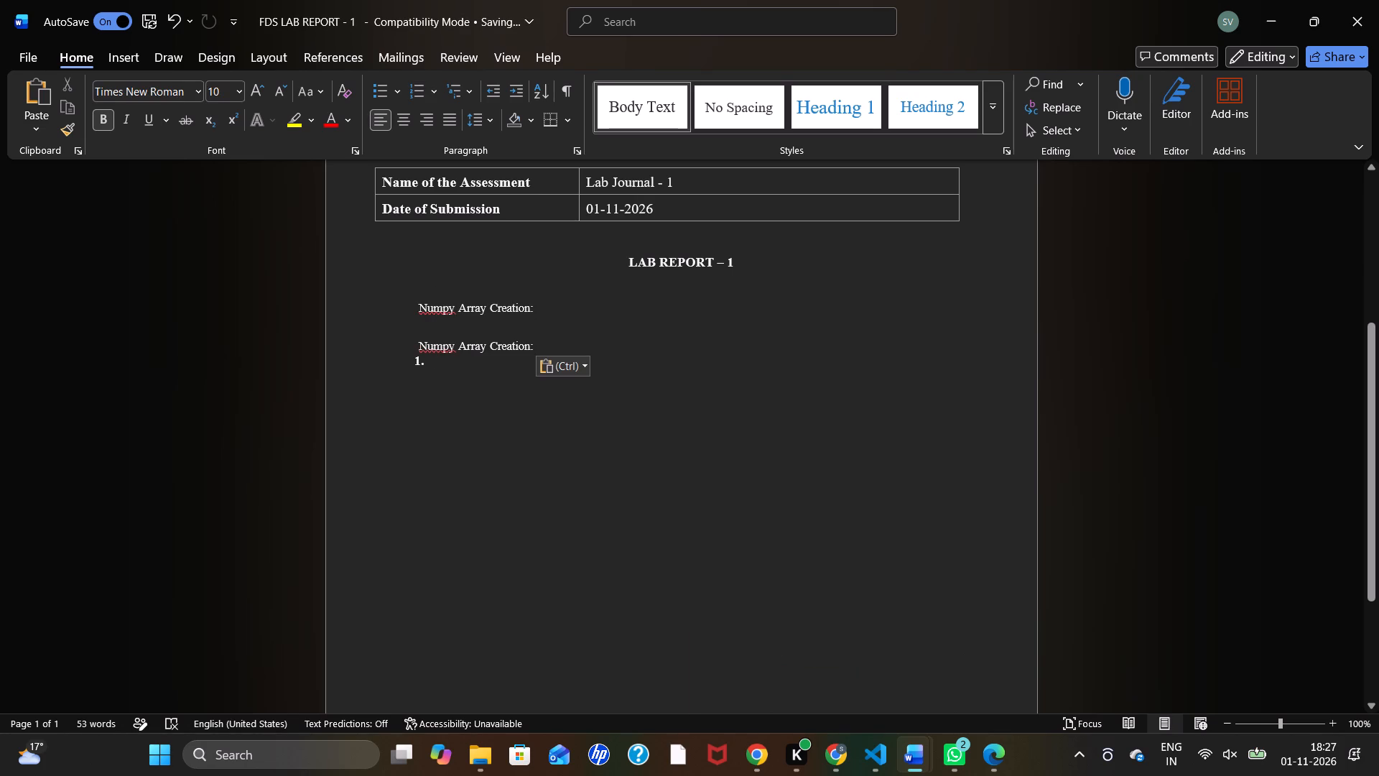
left_click_drag(418, 303, 458, 379)
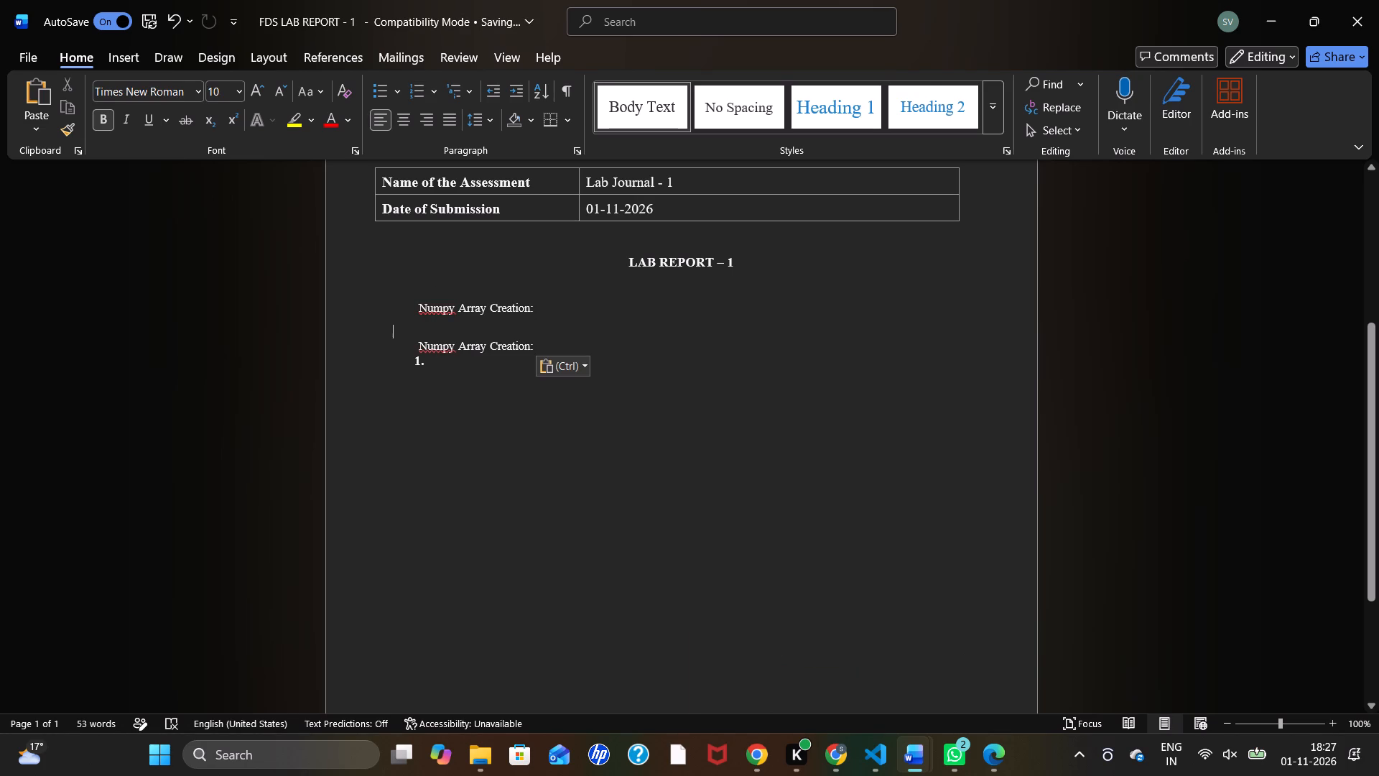
left_click(458, 379)
key("BackSpace")
key("BackSpace")
key("BackSpace")
key("BackSpace")
key("BackSpace")
key("BackSpace")
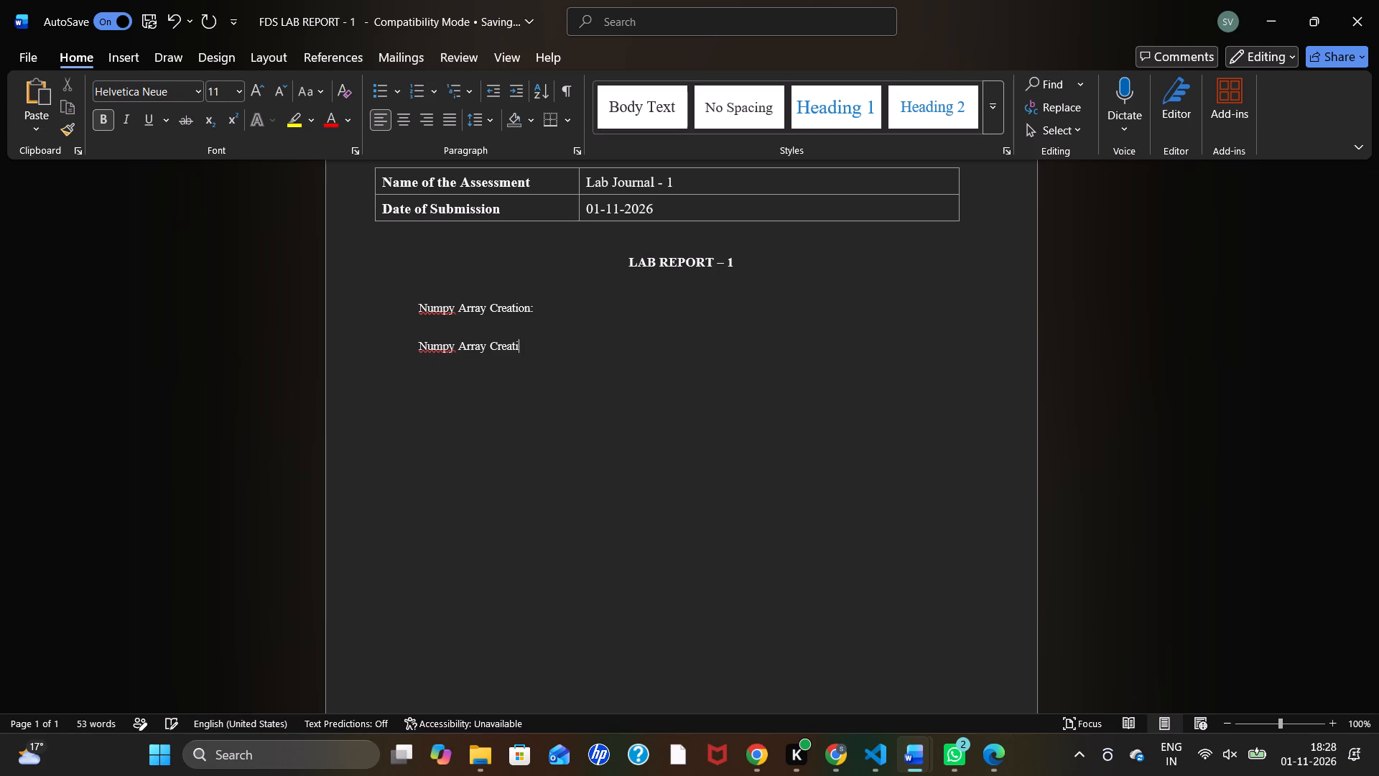
key("BackSpace")
key("BackSpace")
key("BackSpace")
key("BackSpace")
key("BackSpace")
key("BackSpace")
key("BackSpace")
key("BackSpace")
key("BackSpace")
key("BackSpace")
key("BackSpace")
key("BackSpace")
key("BackSpace")
key("BackSpace")
key("BackSpace")
key("BackSpace")
key("BackSpace")
key("BackSpace")
key("BackSpace")
key("BackSpace")
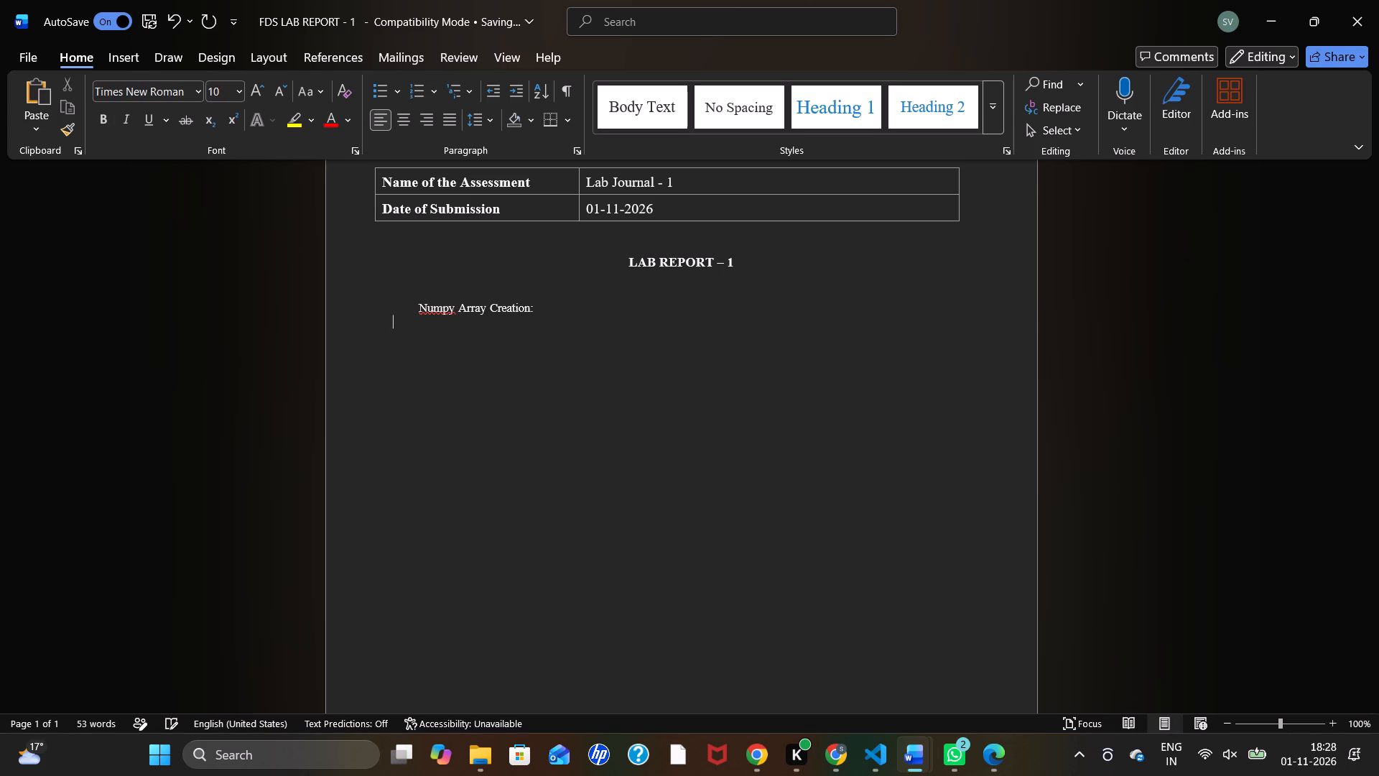
key("BackSpace")
Turn the remaining Numpy Array Creation: heading into item 1. of a numbered list.
key("Left")
key("Left")
key("Left")
key("Left")
key("Left")
key("Left")
key("Left")
key("Left")
key("Left")
key("Left")
key("Left")
key("Left")
key("Left")
key("Left")
key("Left")
key("Left")
key("Left")
key("Left")
key("Left")
key("Left")
key("Left")
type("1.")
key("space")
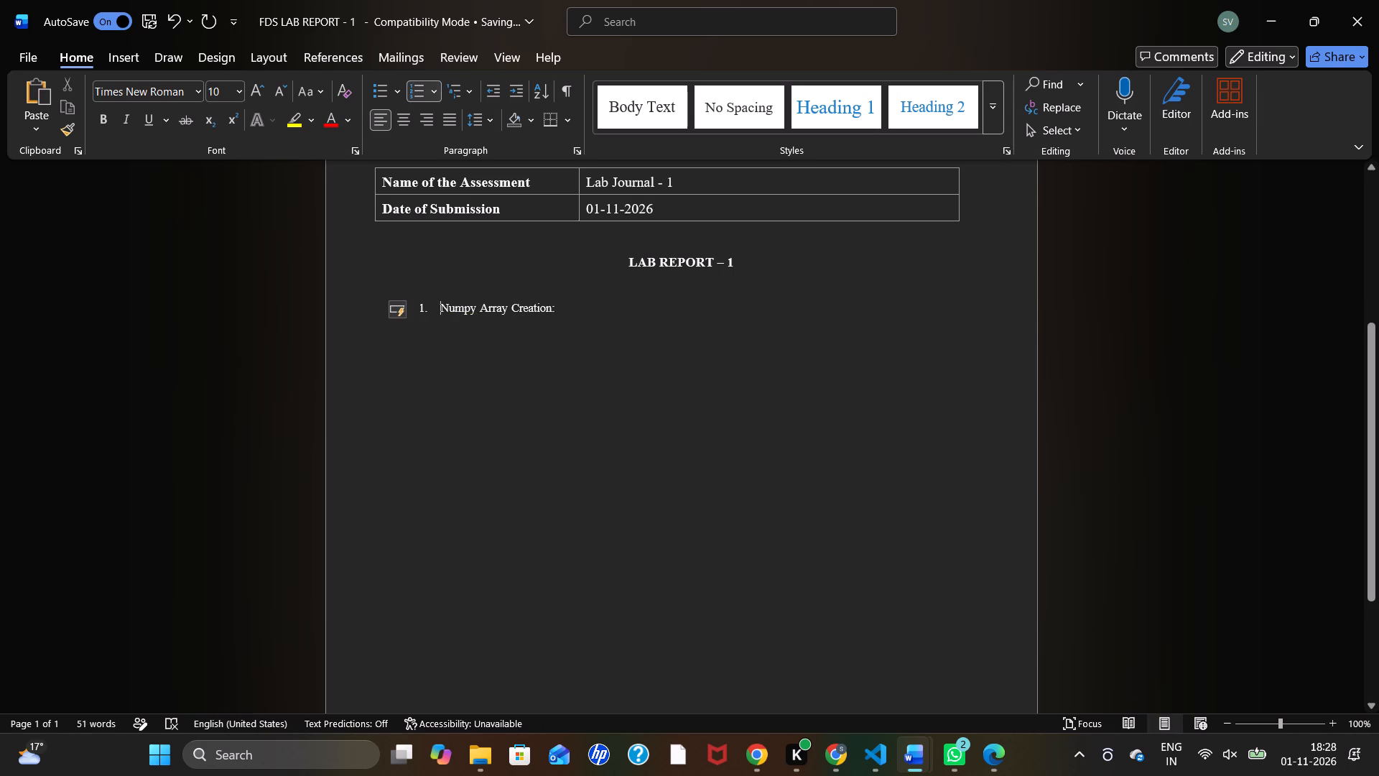
Set the font size of the numbered Numpy Array Creation: heading to 12.
left_click(600, 313)
left_click_drag(418, 309, 572, 313)
left_click(572, 313)
left_click_drag(560, 308, 353, 313)
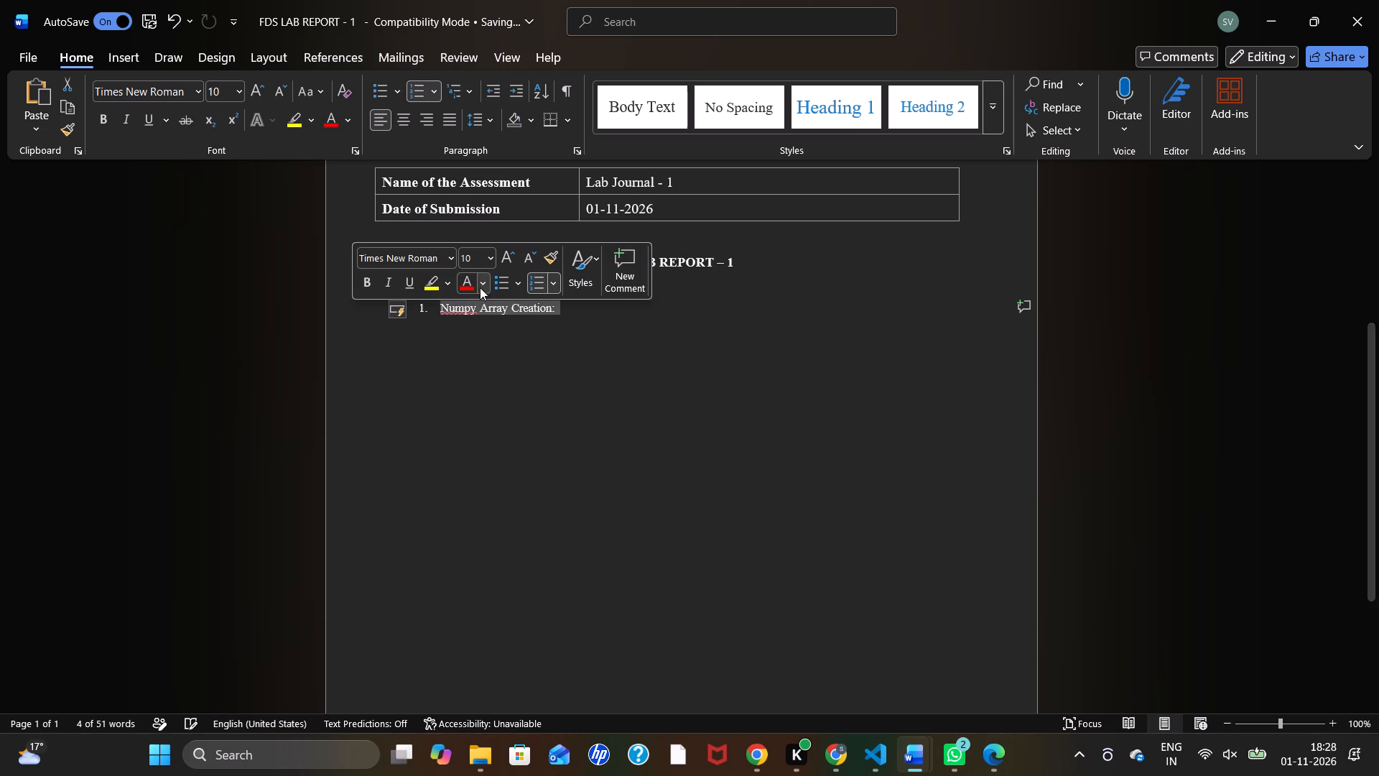
left_click(496, 267)
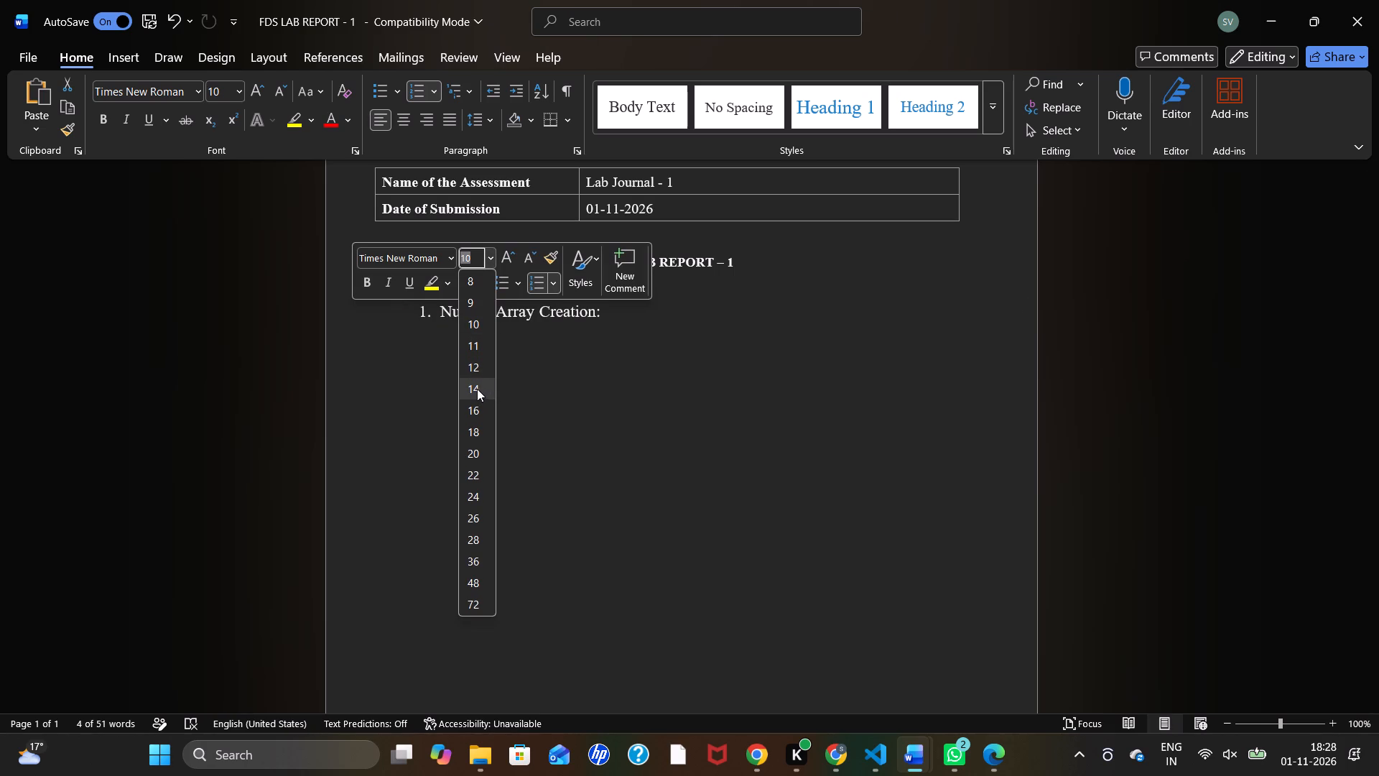
left_click(475, 374)
left_click(568, 374)
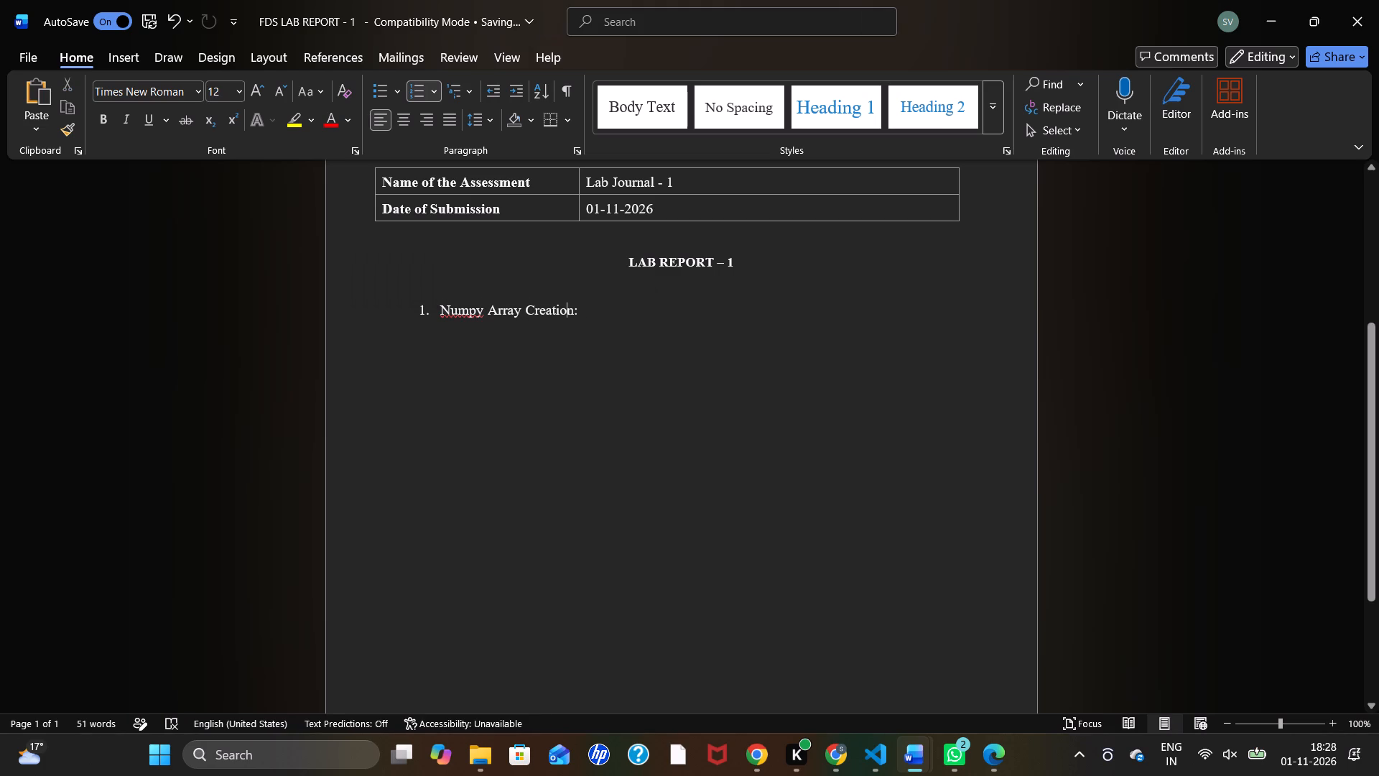
Start a new line without a list number below the Numpy Array Creation: item.
left_click(592, 320)
key("Return")
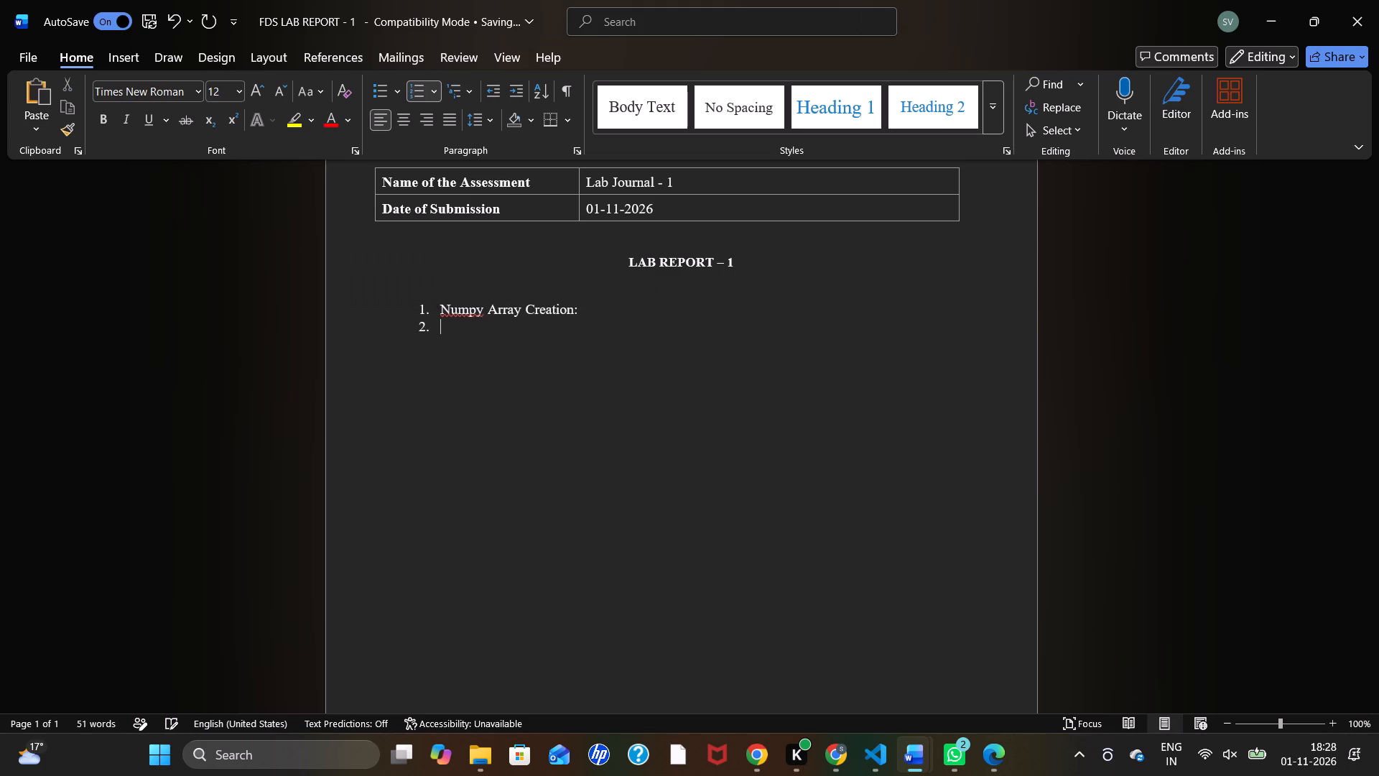
key("BackSpace")
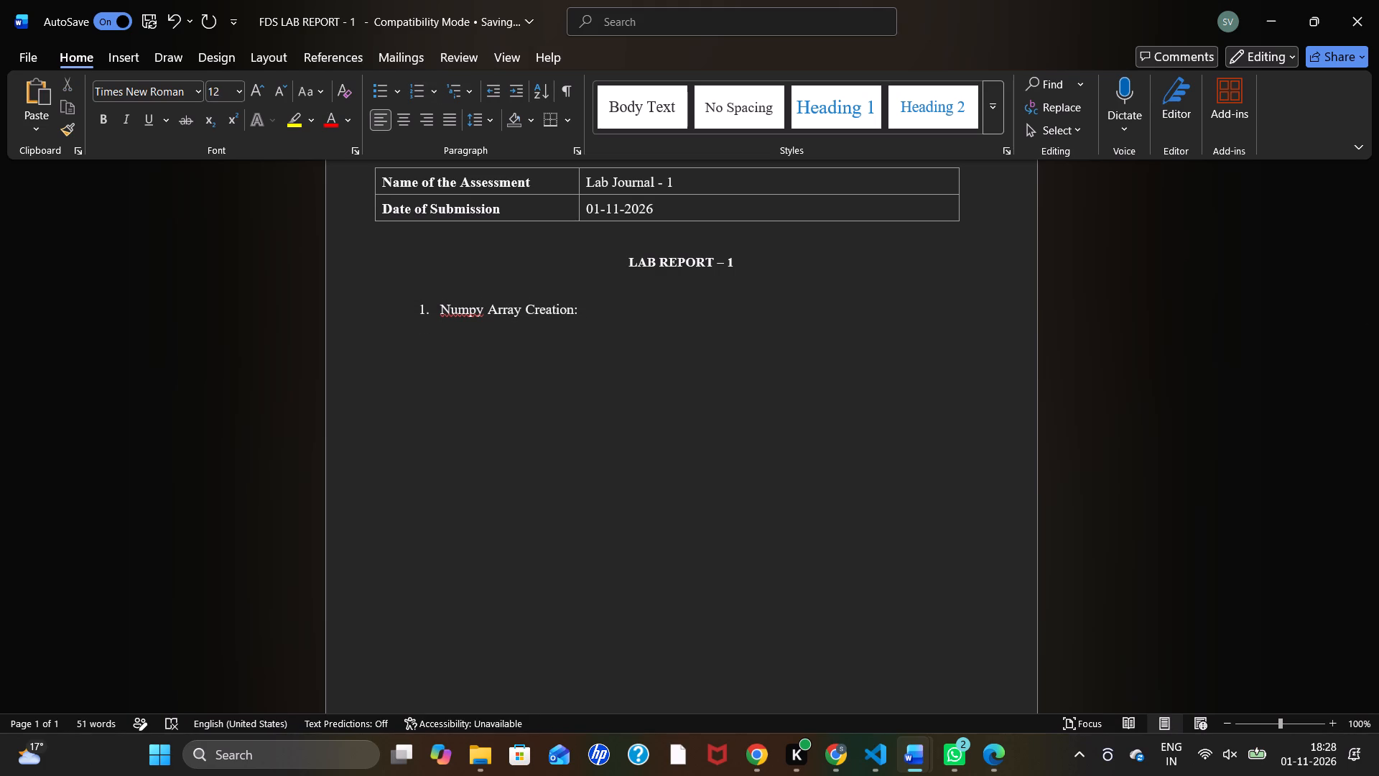
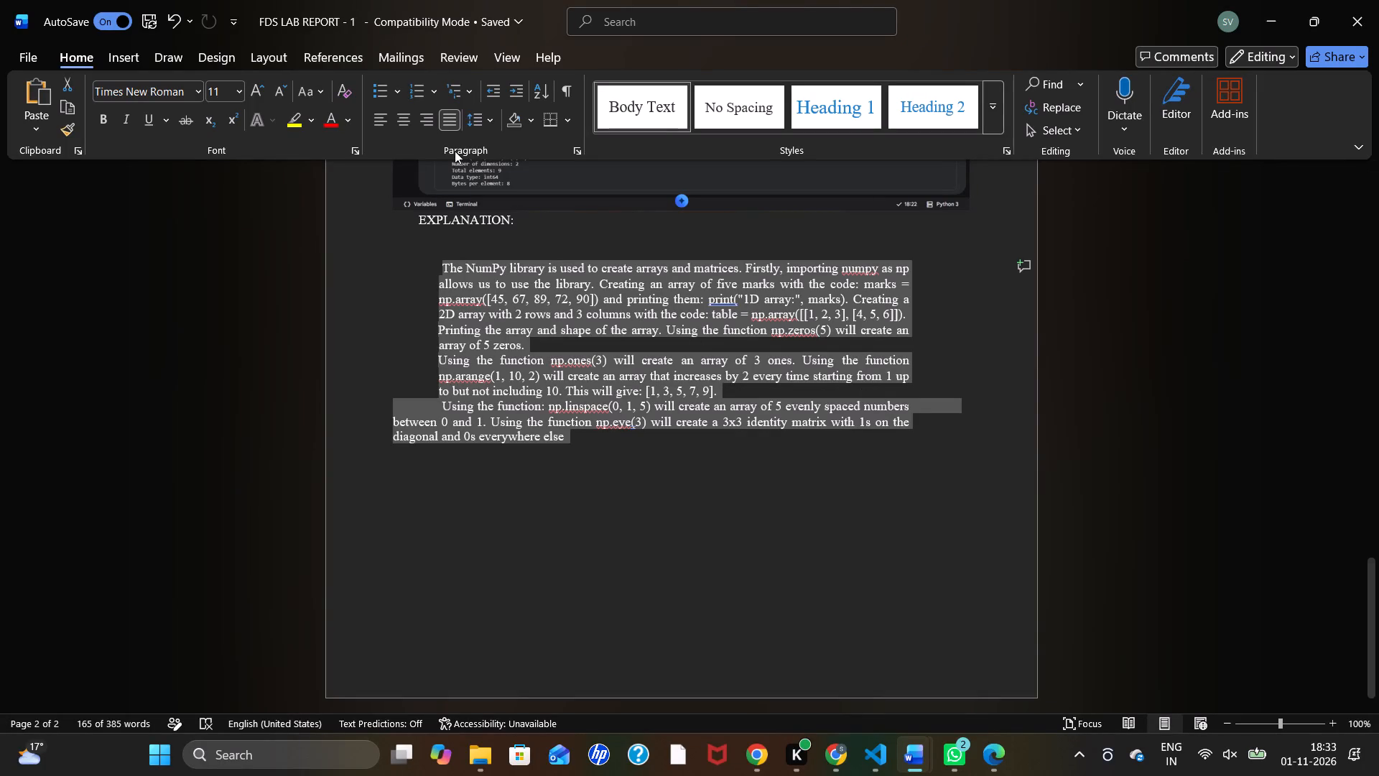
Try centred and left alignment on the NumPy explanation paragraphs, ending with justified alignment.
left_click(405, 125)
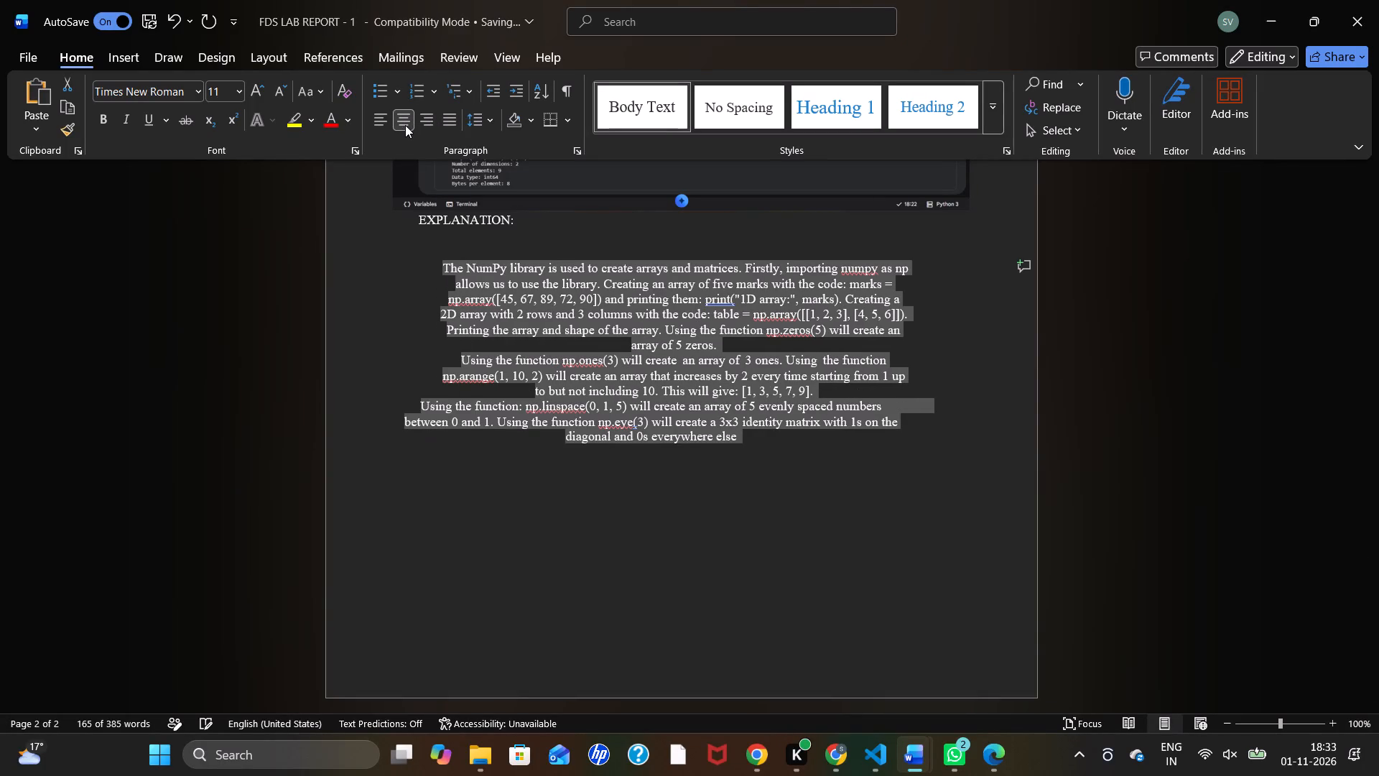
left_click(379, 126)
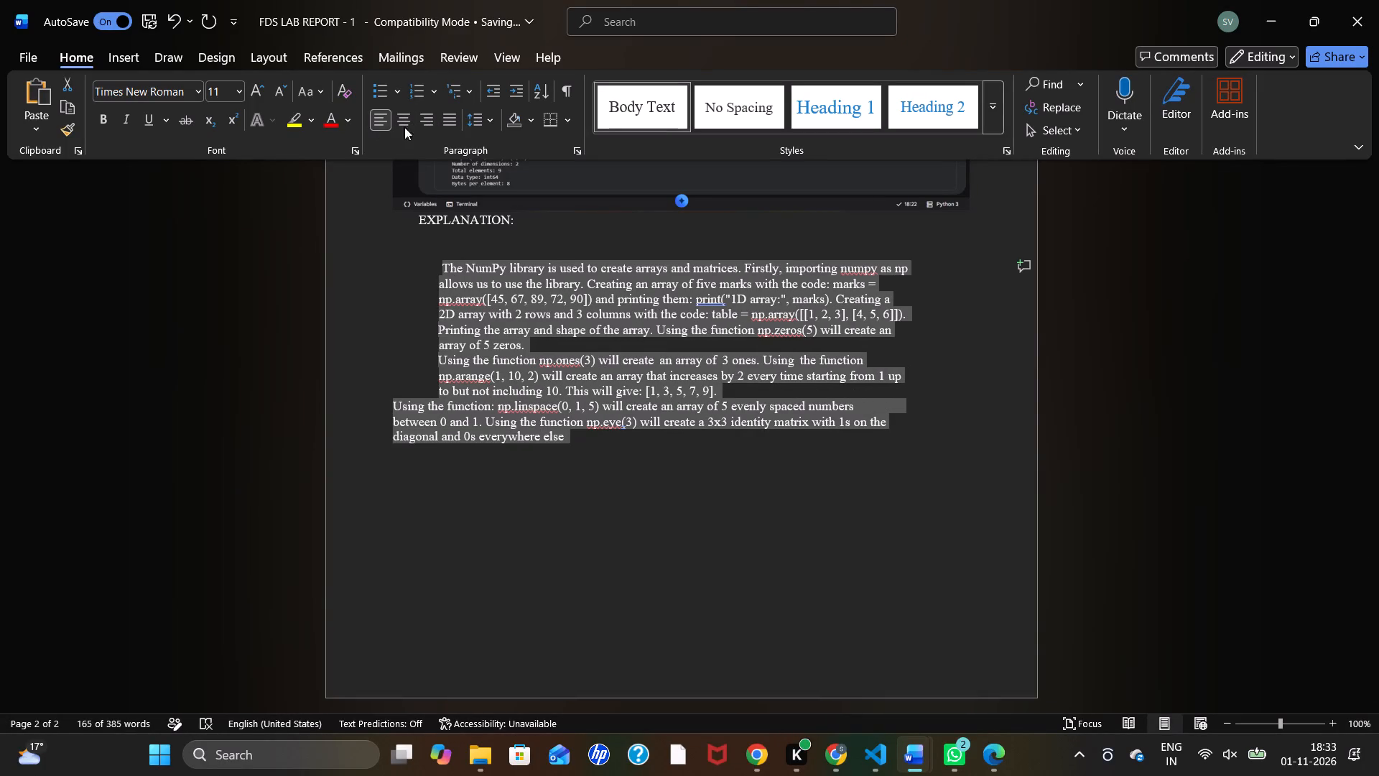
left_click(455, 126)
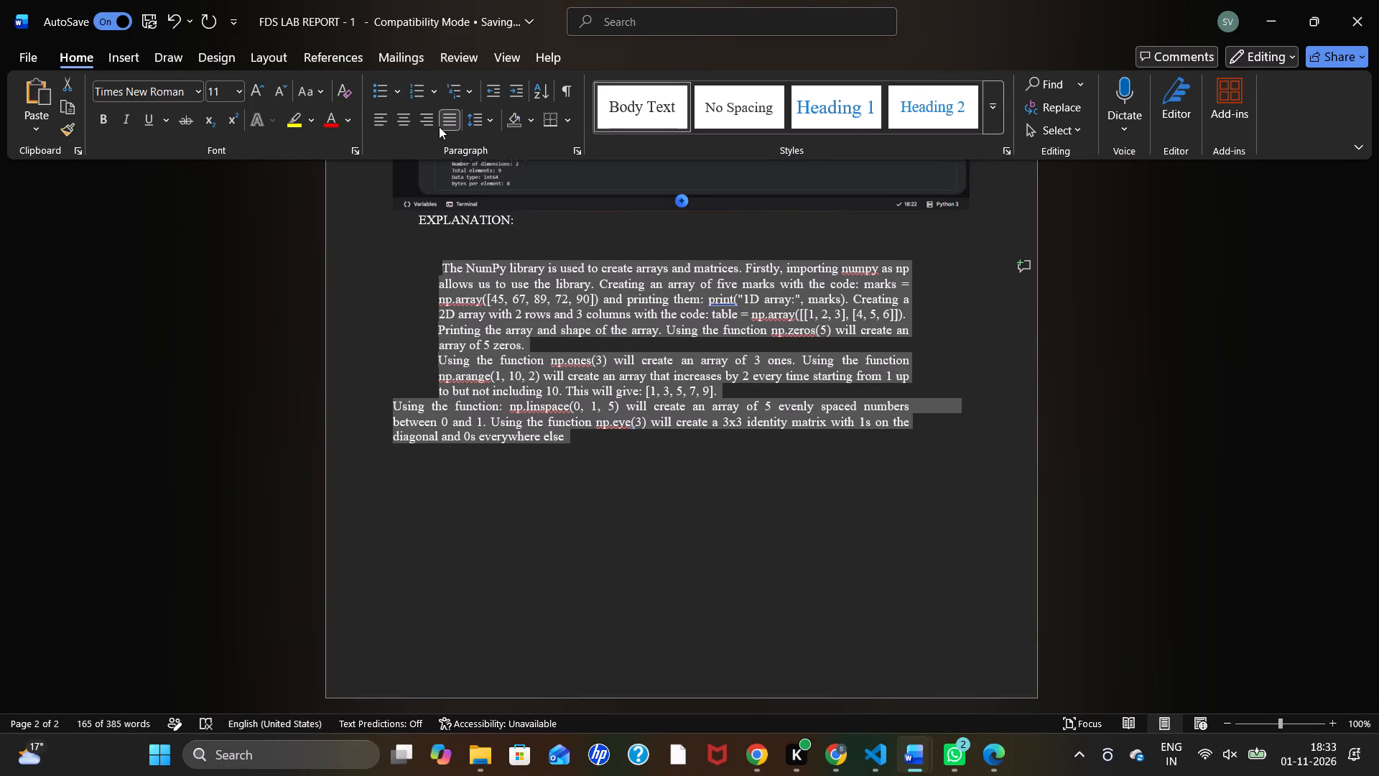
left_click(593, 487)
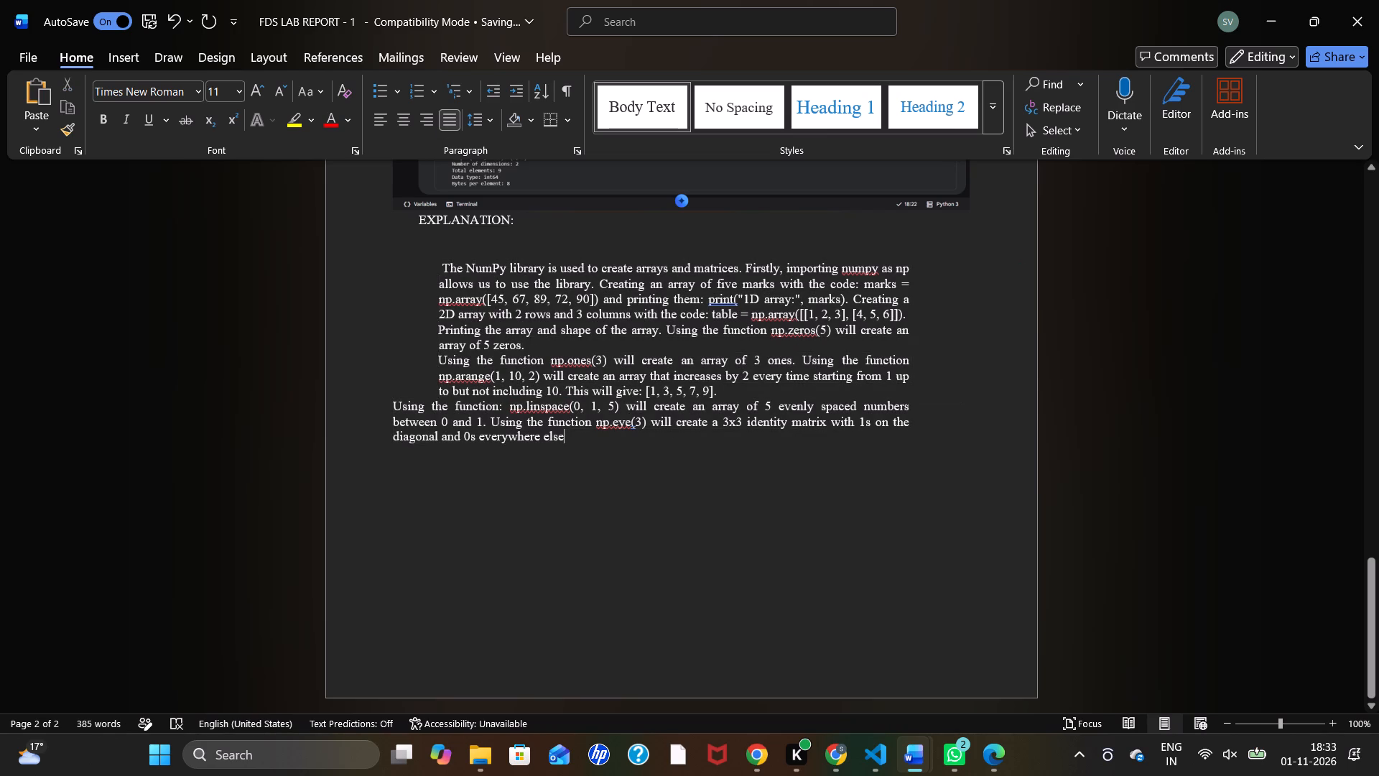
Indent the first line of the np.linspace paragraph with leading spaces, roughly level with the paragraphs above.
left_click(391, 399)
key("space")
key("space")
key("space")
key("space")
key("space")
key("space")
key("space")
key("space")
key("space")
key("space")
key("space")
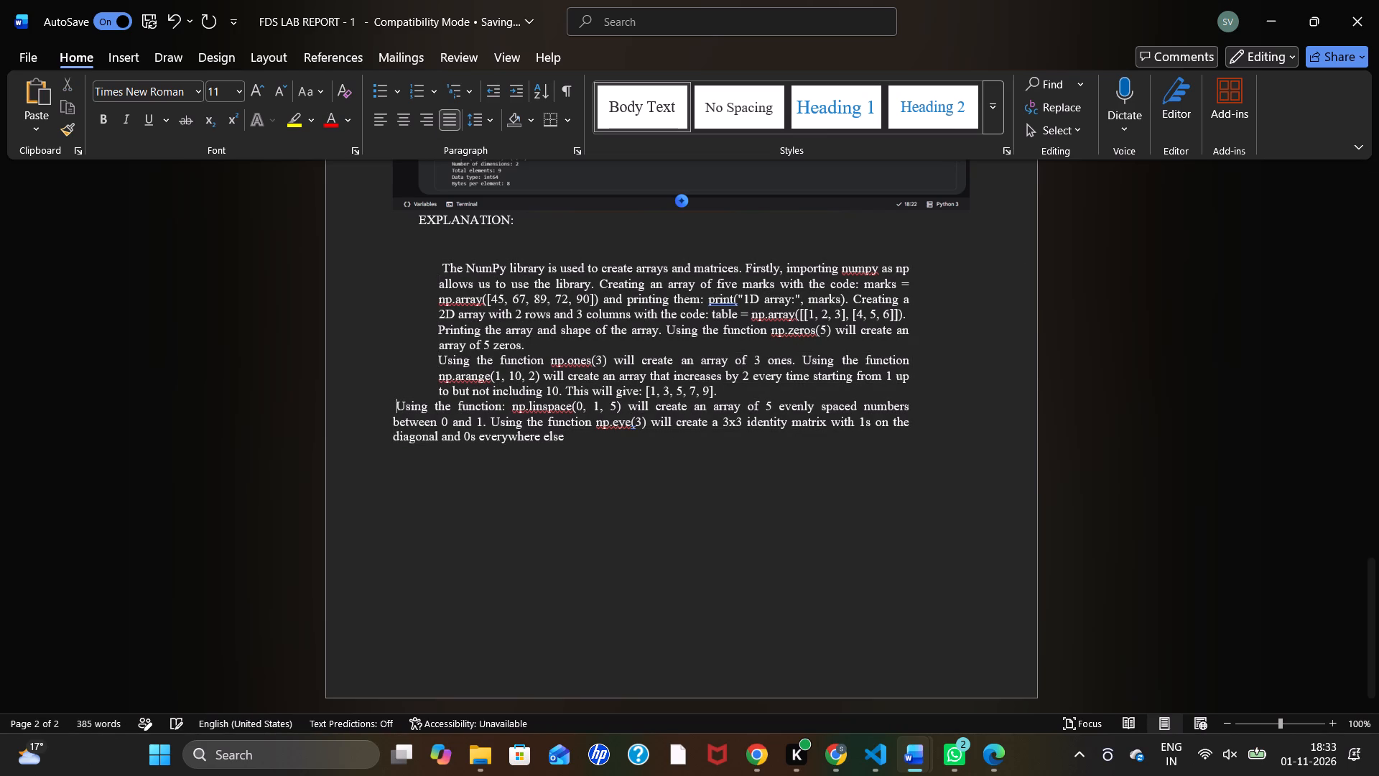
key("space")
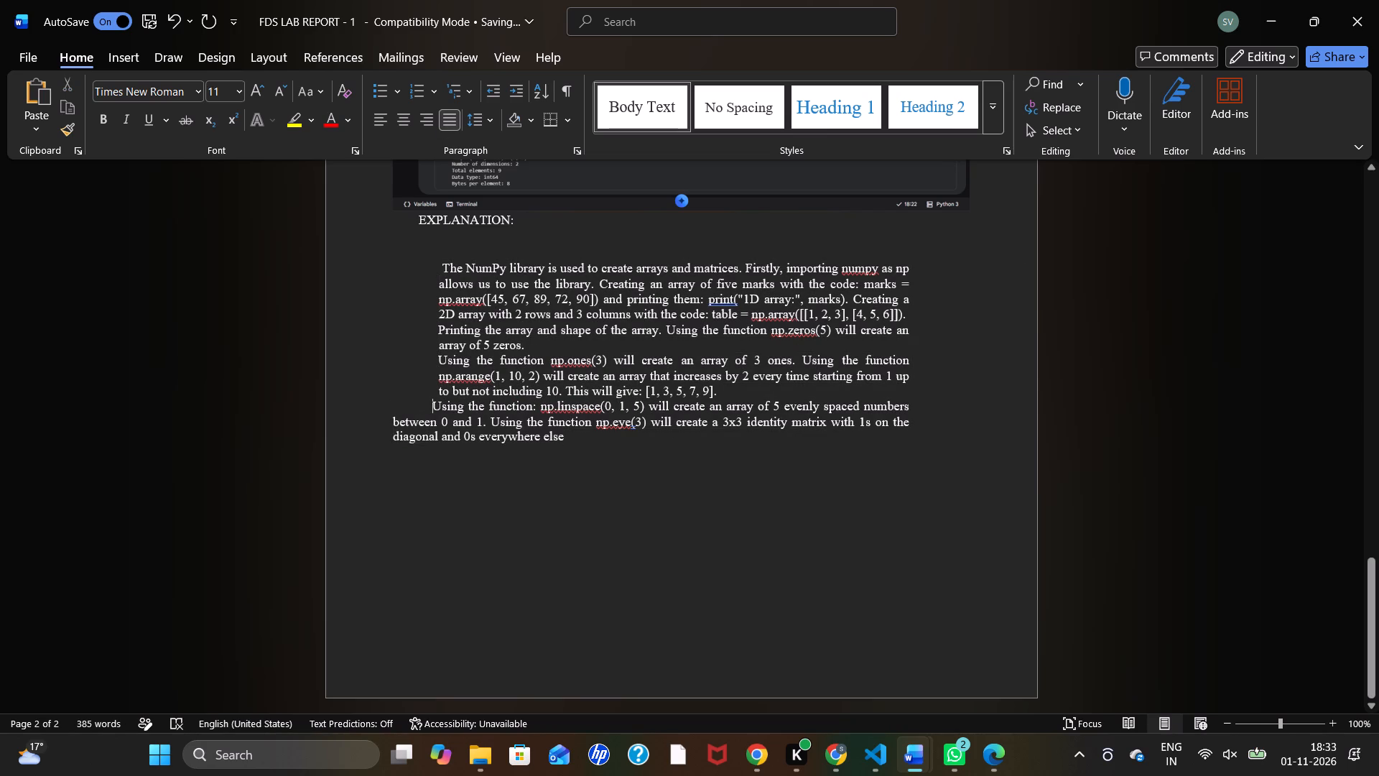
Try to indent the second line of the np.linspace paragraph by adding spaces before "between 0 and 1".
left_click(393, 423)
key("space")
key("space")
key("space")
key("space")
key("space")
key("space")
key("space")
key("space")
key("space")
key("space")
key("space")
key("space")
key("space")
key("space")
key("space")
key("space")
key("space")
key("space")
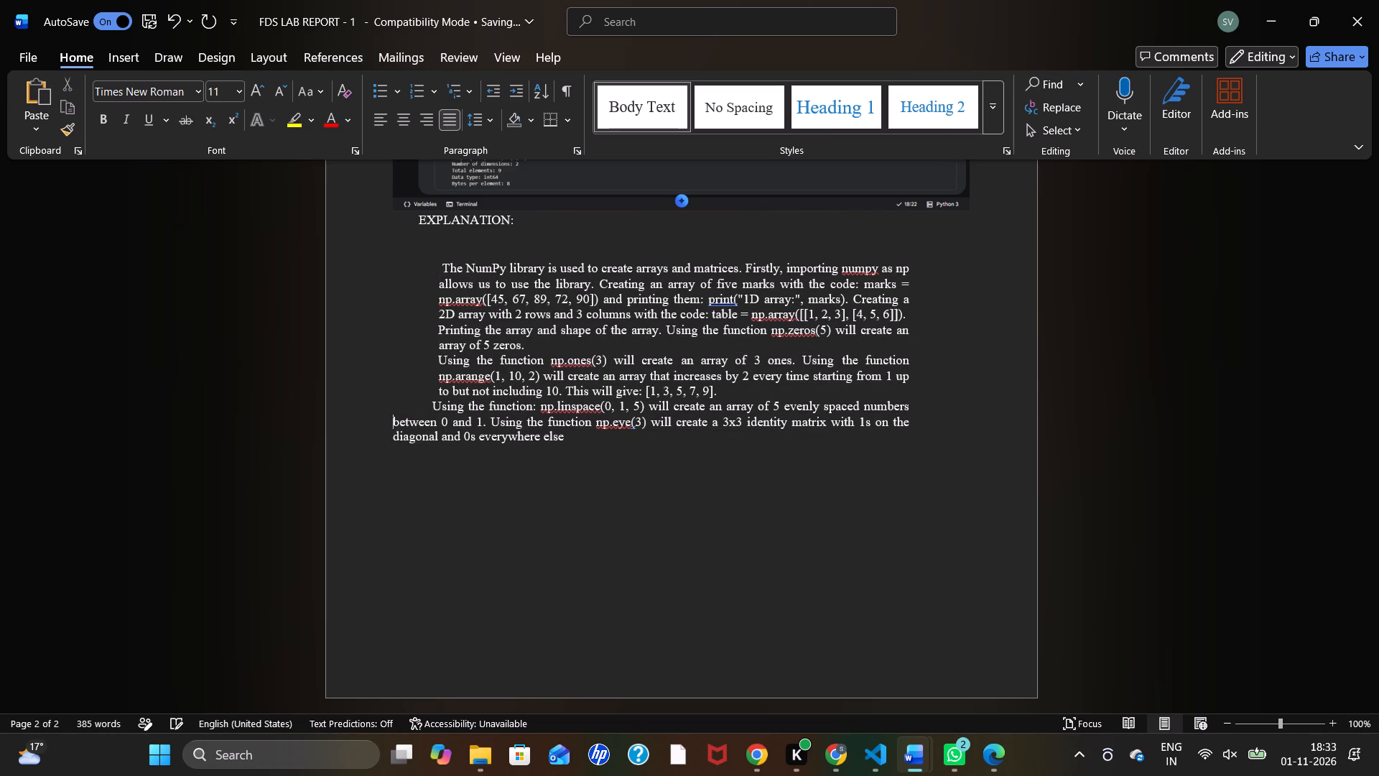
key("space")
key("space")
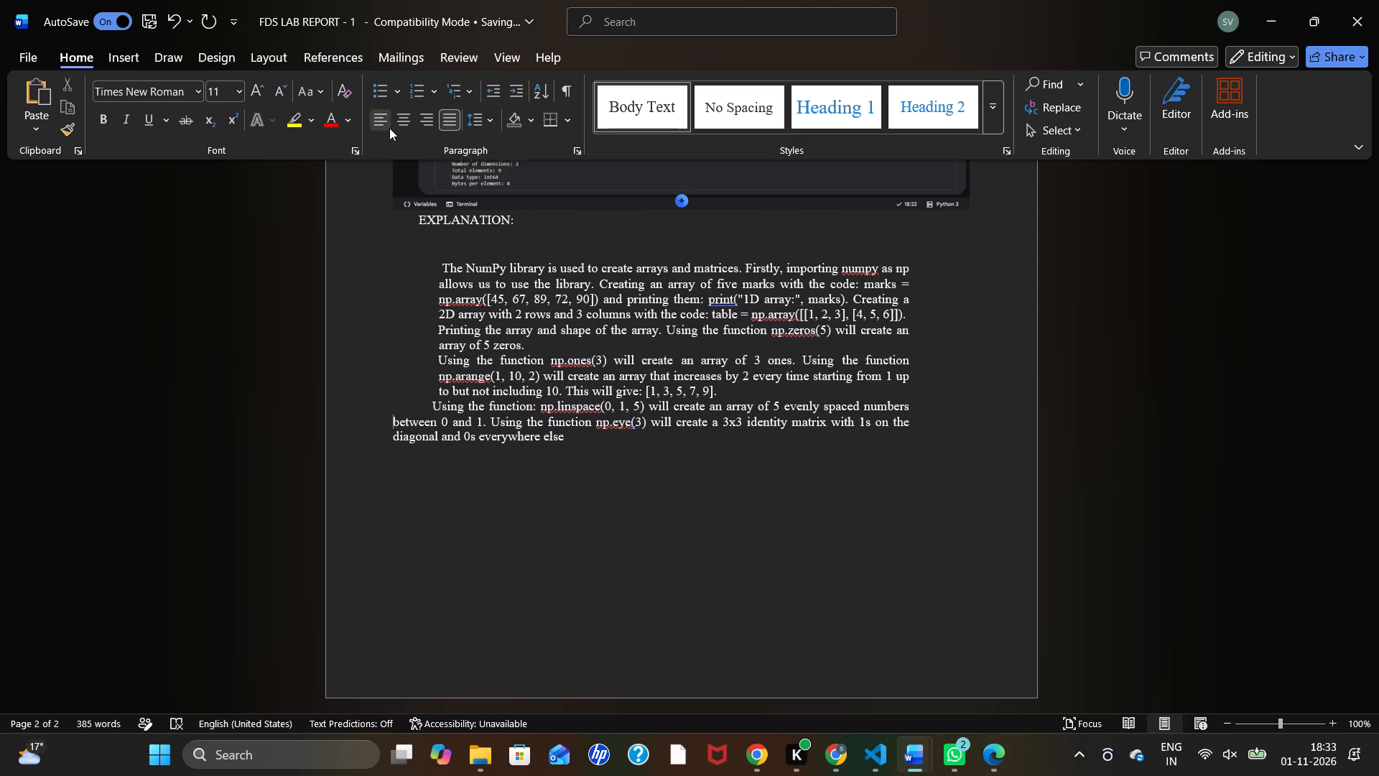
Left-align the np.linspace paragraph.
left_click(389, 128)
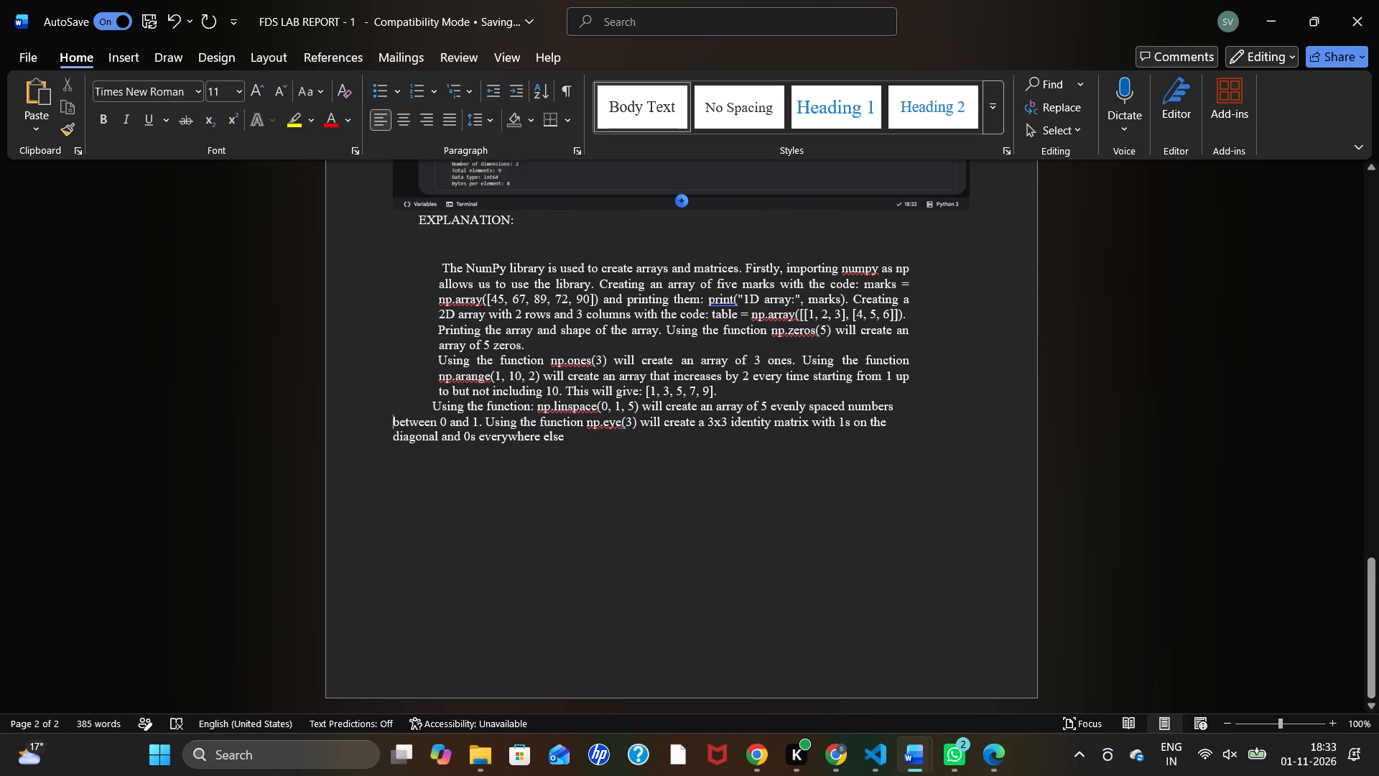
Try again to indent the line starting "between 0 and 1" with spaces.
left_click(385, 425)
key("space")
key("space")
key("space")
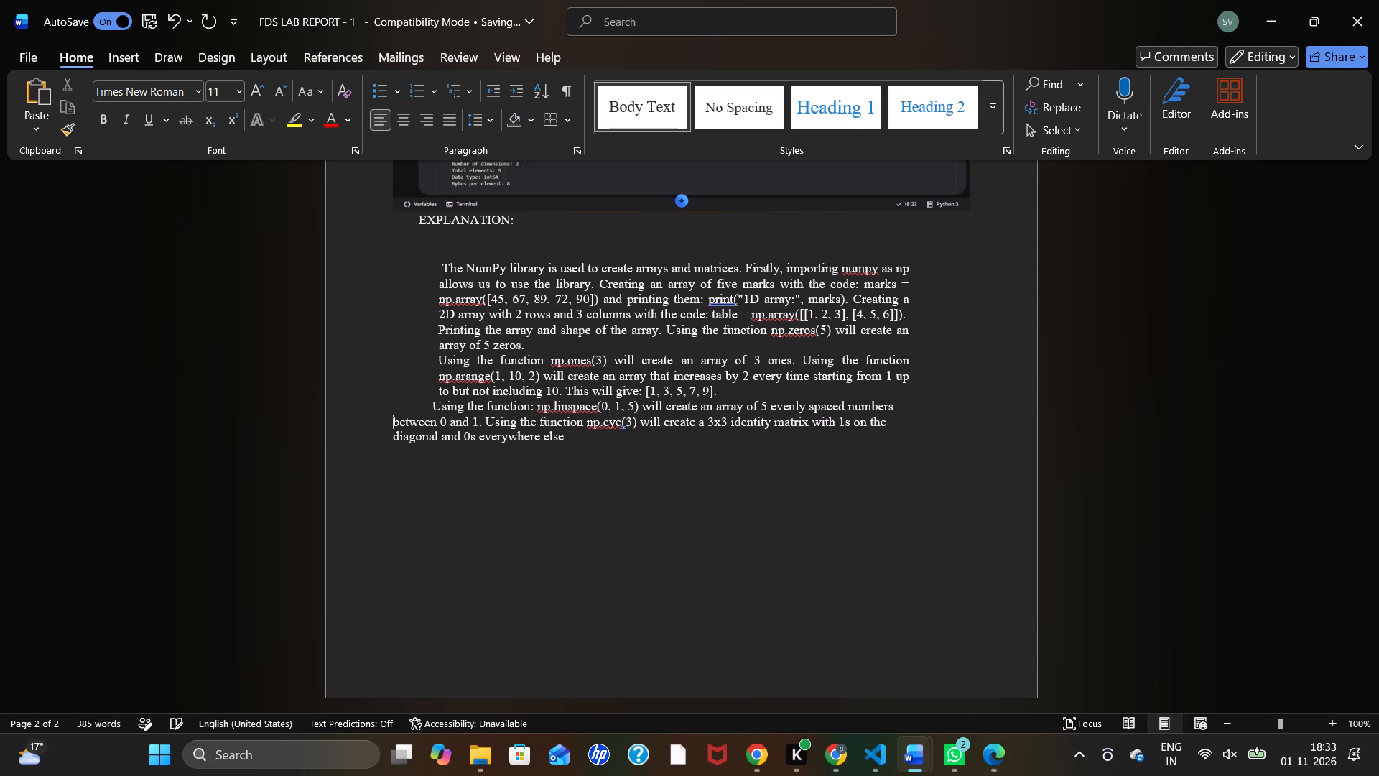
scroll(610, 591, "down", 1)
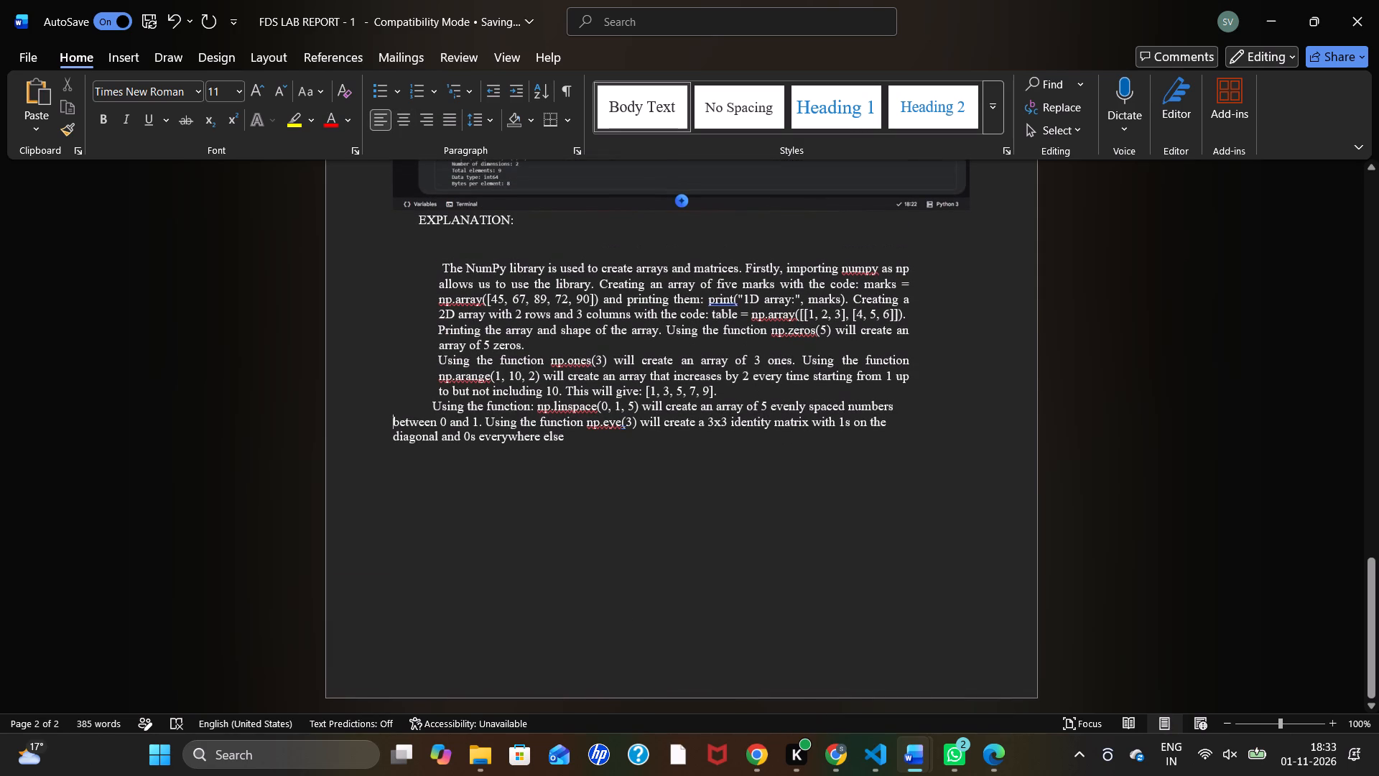
Copy and delete the np.linspace paragraph, add a few more leading spaces, and paste it back in place.
left_click(435, 402)
left_click_drag(432, 403, 521, 454)
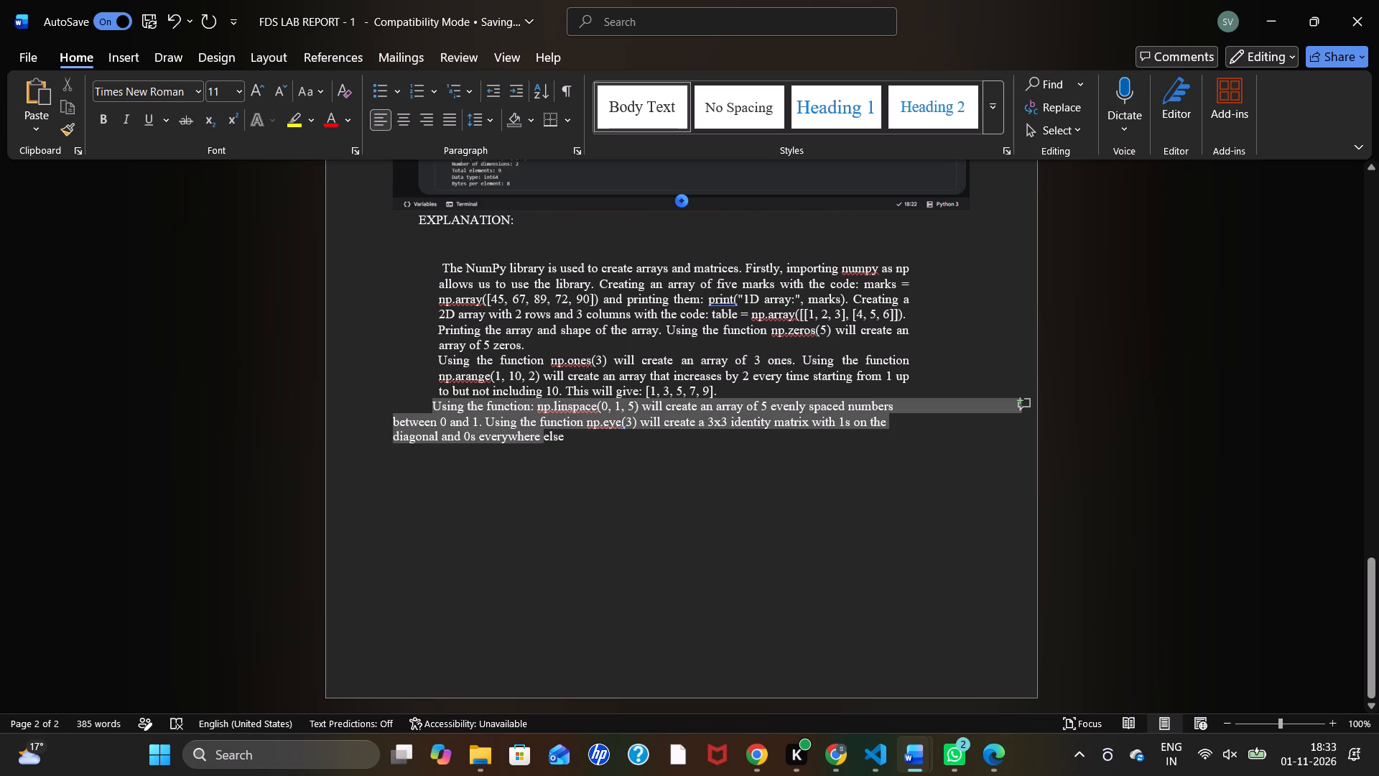
left_click_drag(521, 454, 575, 452)
key("ctrl+c")
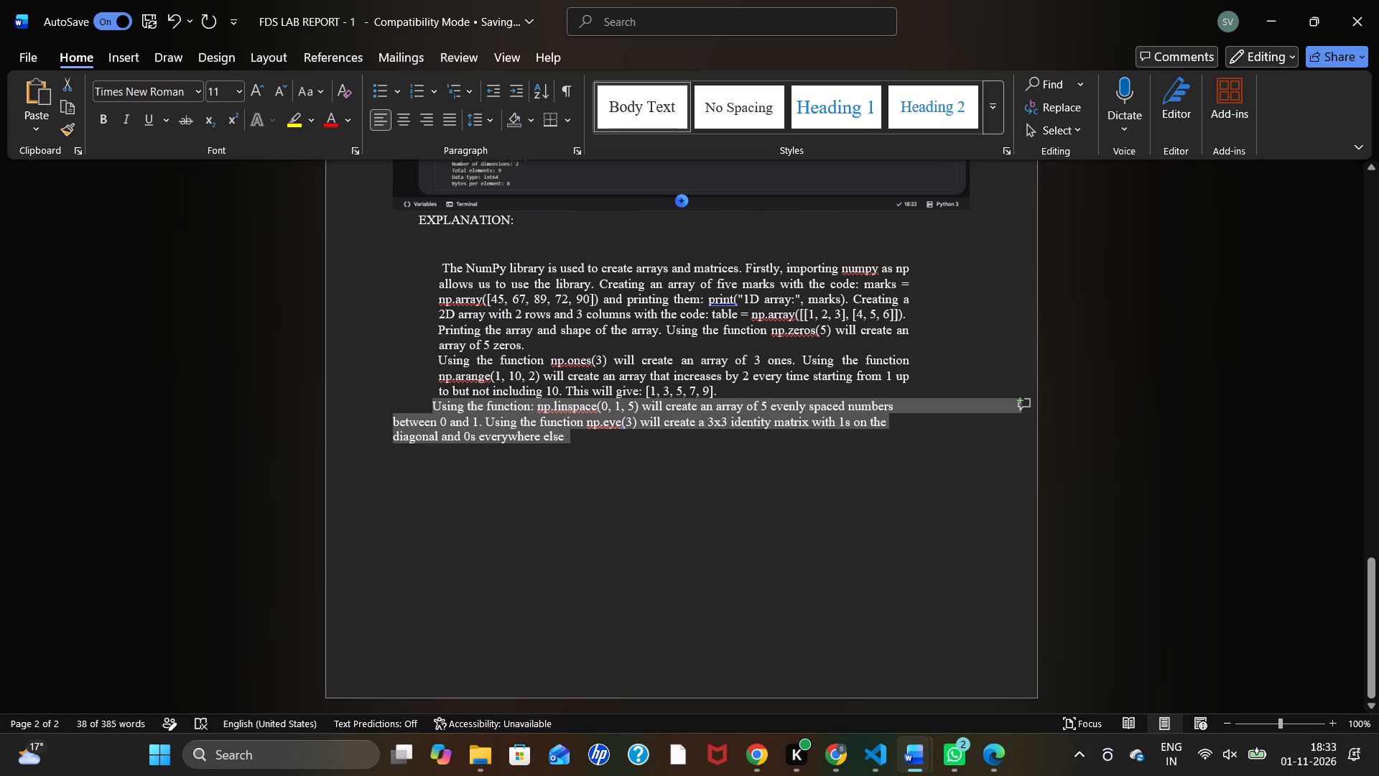
key("BackSpace")
left_click(575, 452)
key("space")
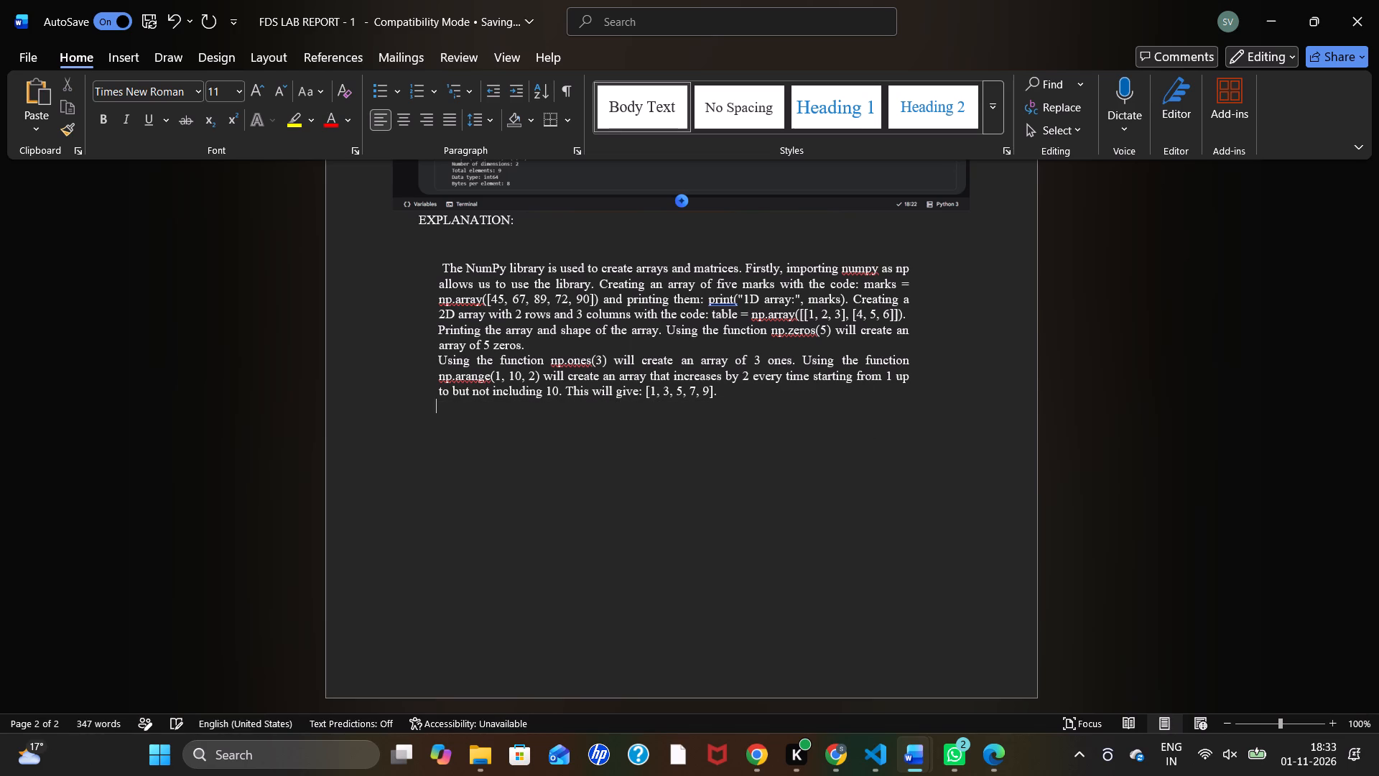
key("space")
key("space")
key("space")
key("ctrl+v")
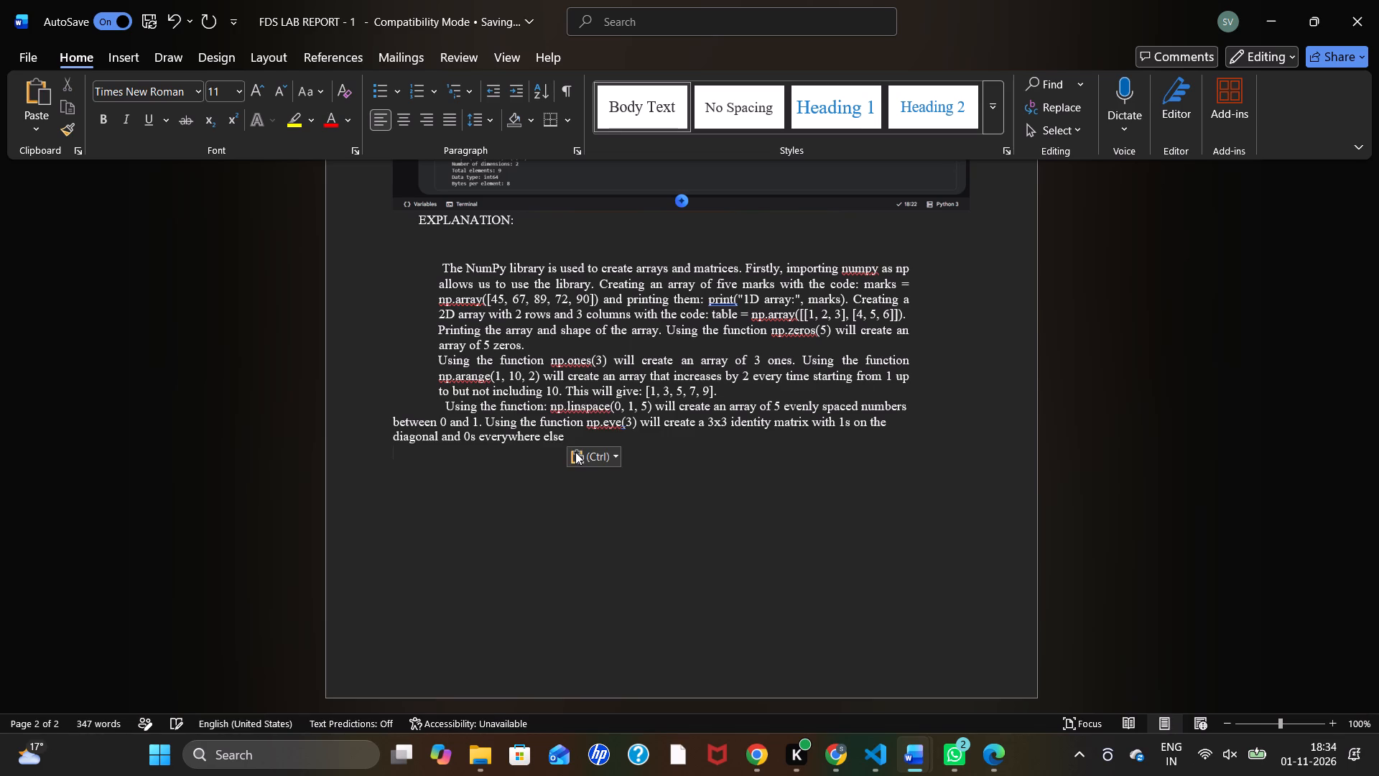
Add blank lines after "everywhere else" to reach a new page and start numbered item 3. there.
scroll(663, 536, "down", 1)
scroll(663, 536, "up", 3)
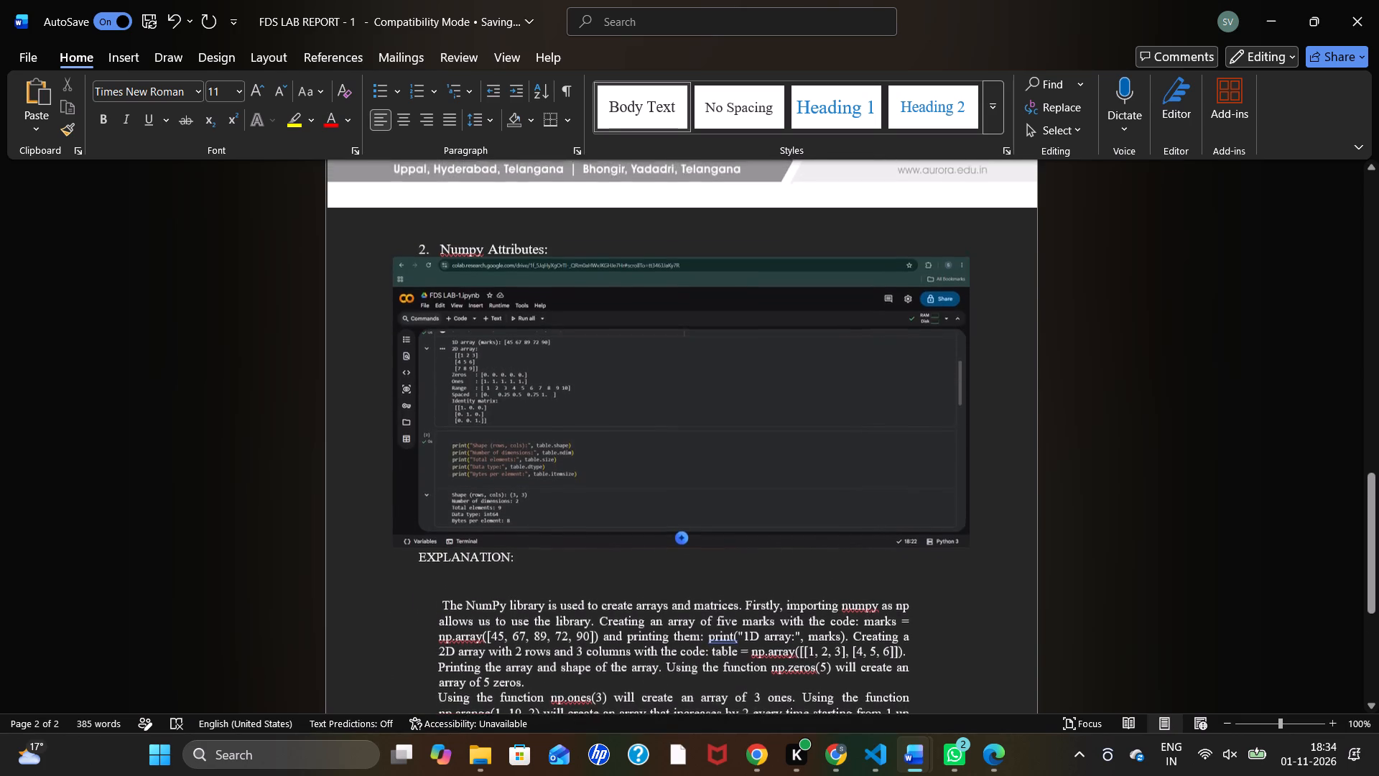
scroll(663, 536, "down", 3)
left_click(582, 433)
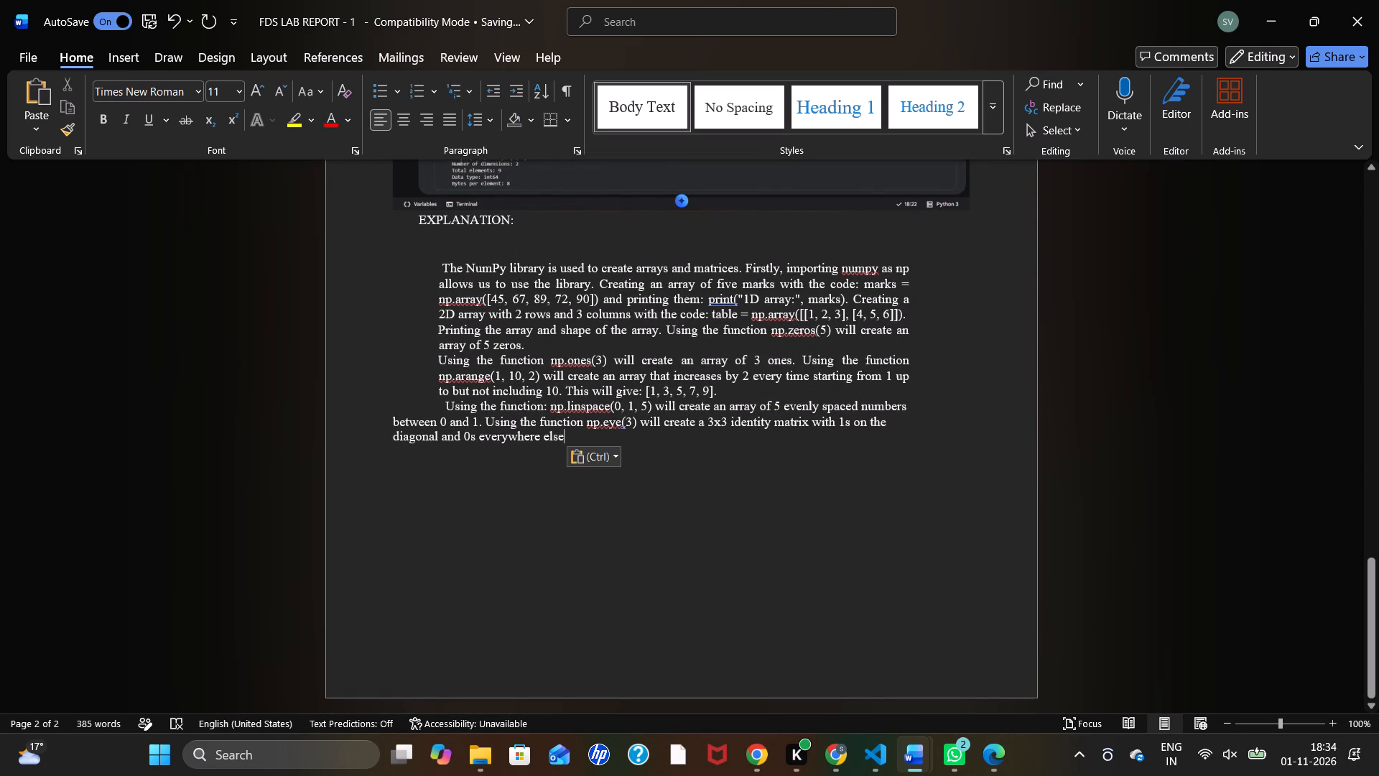
key("Return")
key("Return")
key("Return")
key("Return")
key("Return")
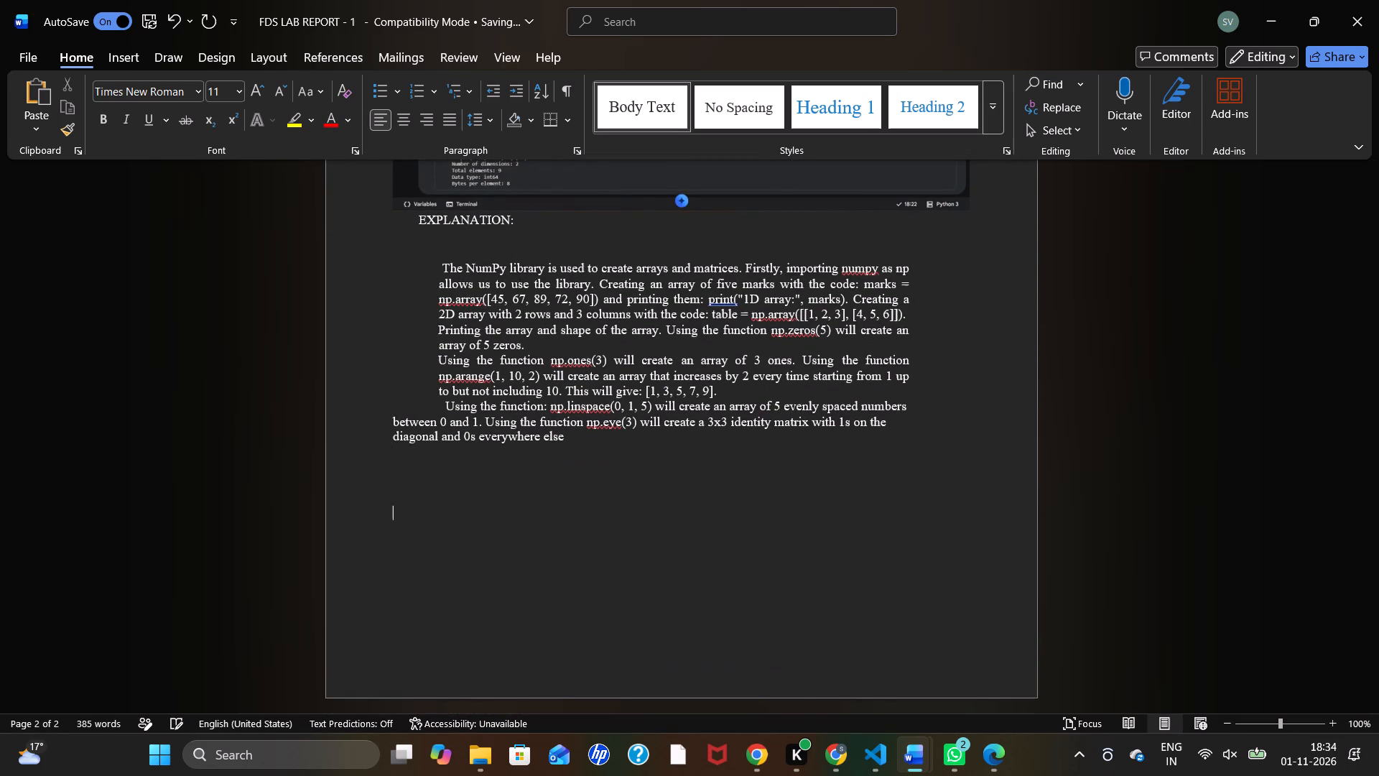
key("Return")
key("Return")
key("Return")
key("Return")
key("Return")
key("Return")
key("Return")
key("Return")
key("Return")
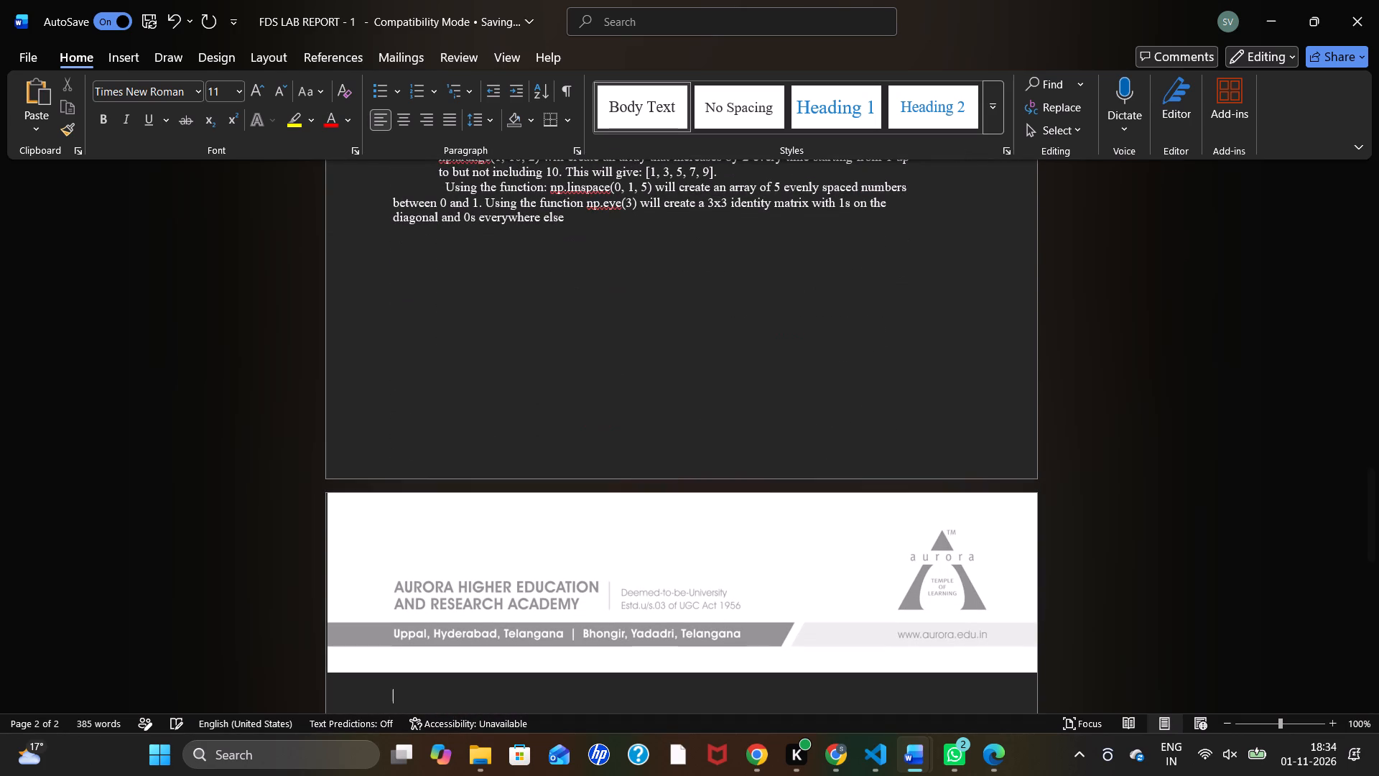
type("3.")
key("space")
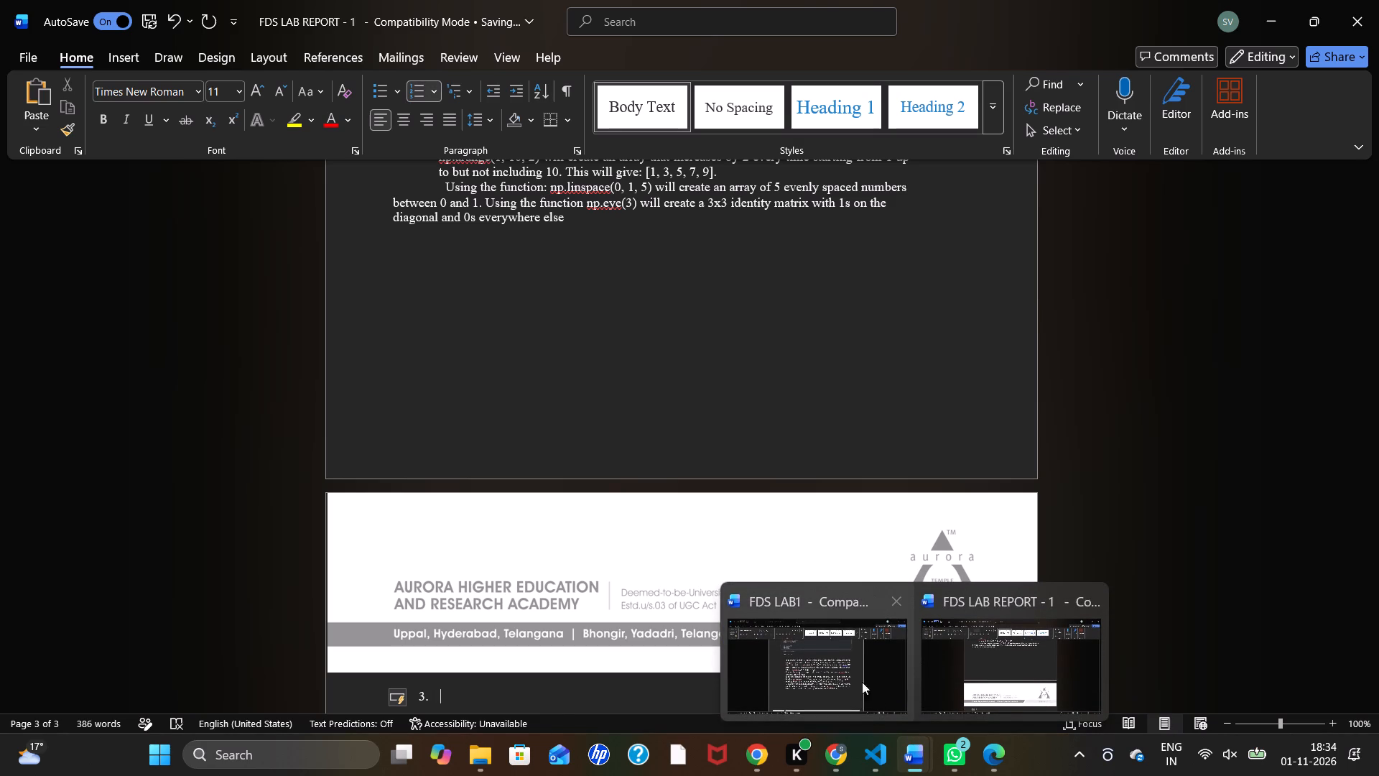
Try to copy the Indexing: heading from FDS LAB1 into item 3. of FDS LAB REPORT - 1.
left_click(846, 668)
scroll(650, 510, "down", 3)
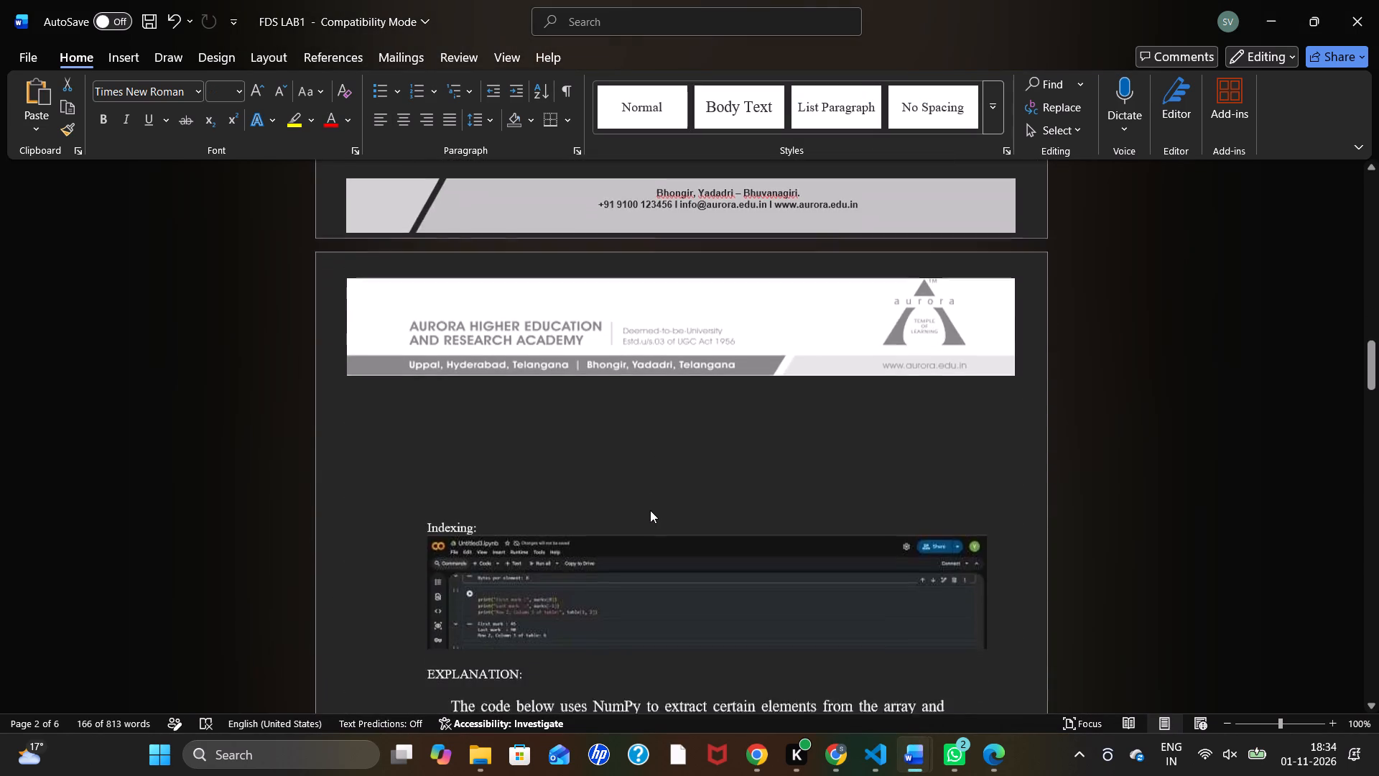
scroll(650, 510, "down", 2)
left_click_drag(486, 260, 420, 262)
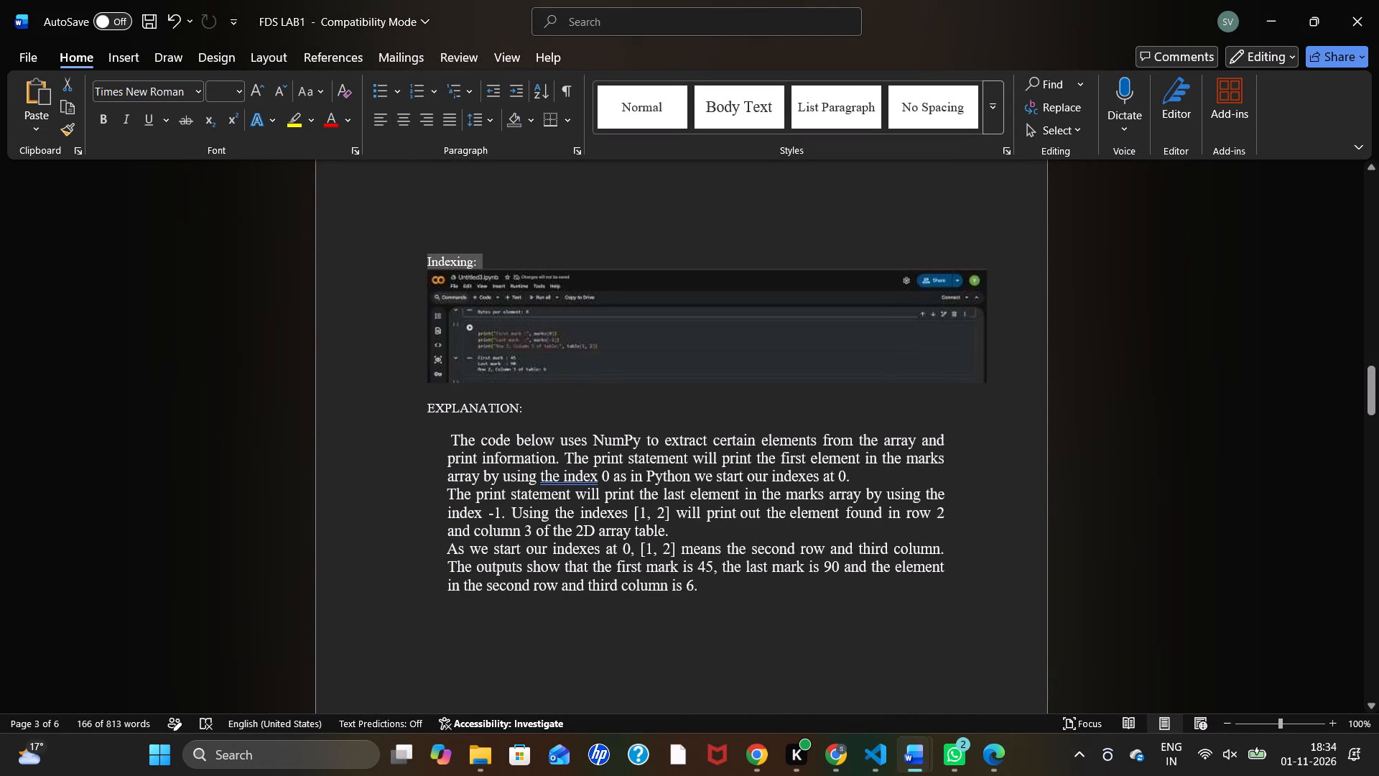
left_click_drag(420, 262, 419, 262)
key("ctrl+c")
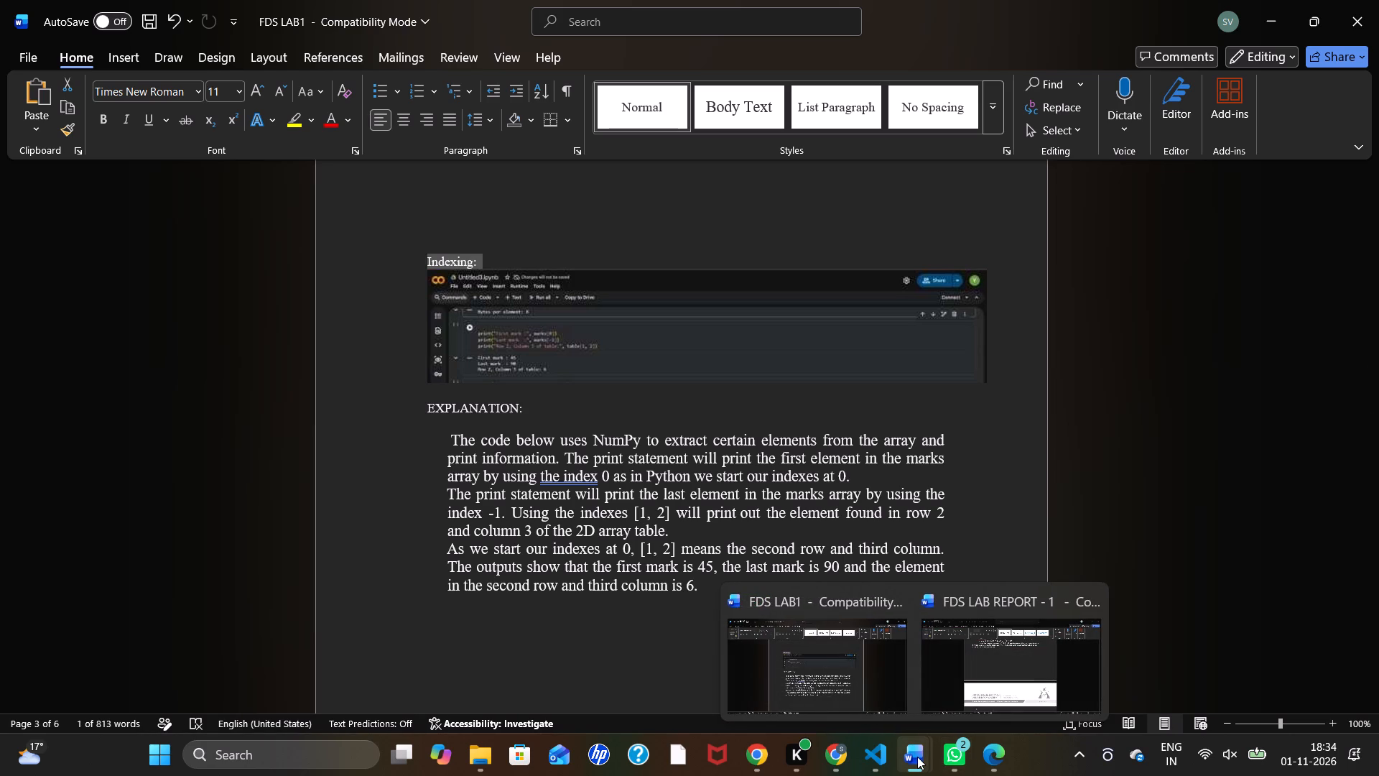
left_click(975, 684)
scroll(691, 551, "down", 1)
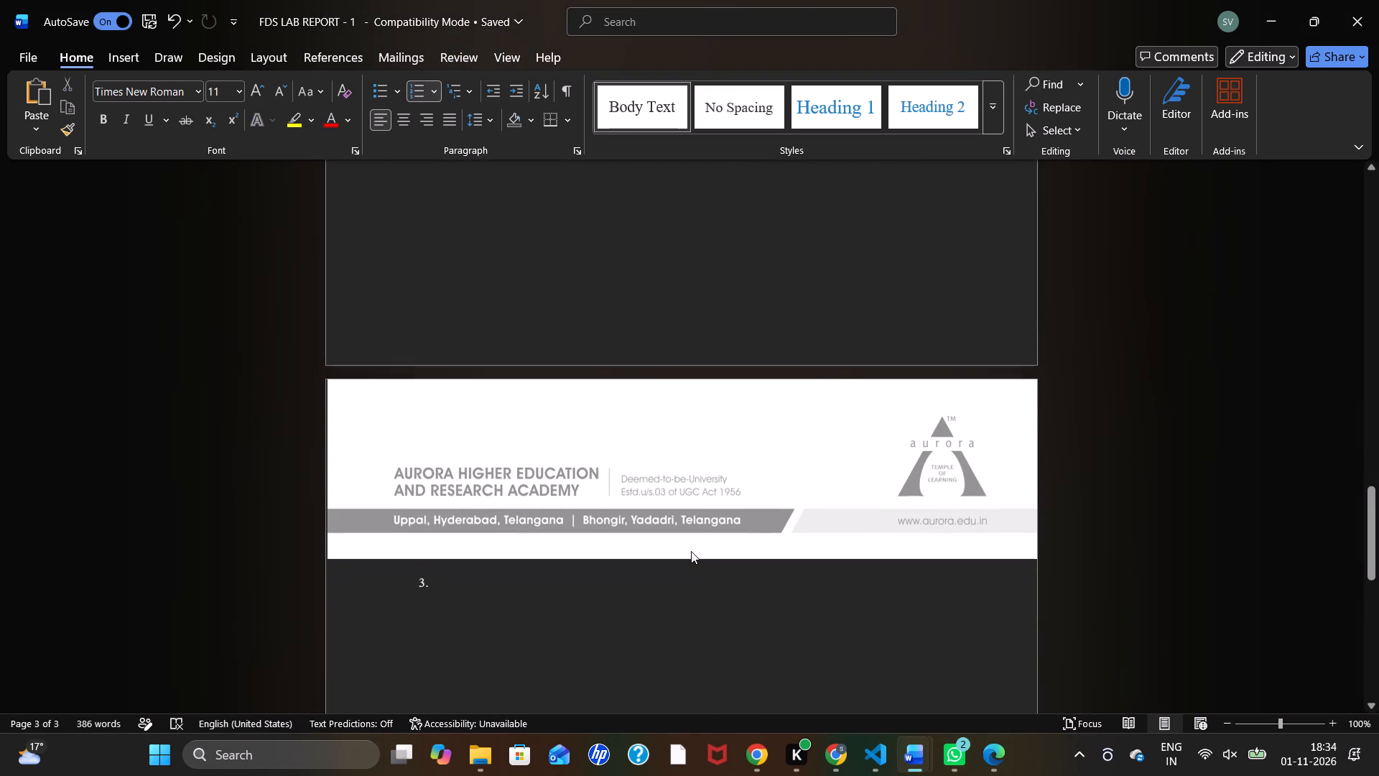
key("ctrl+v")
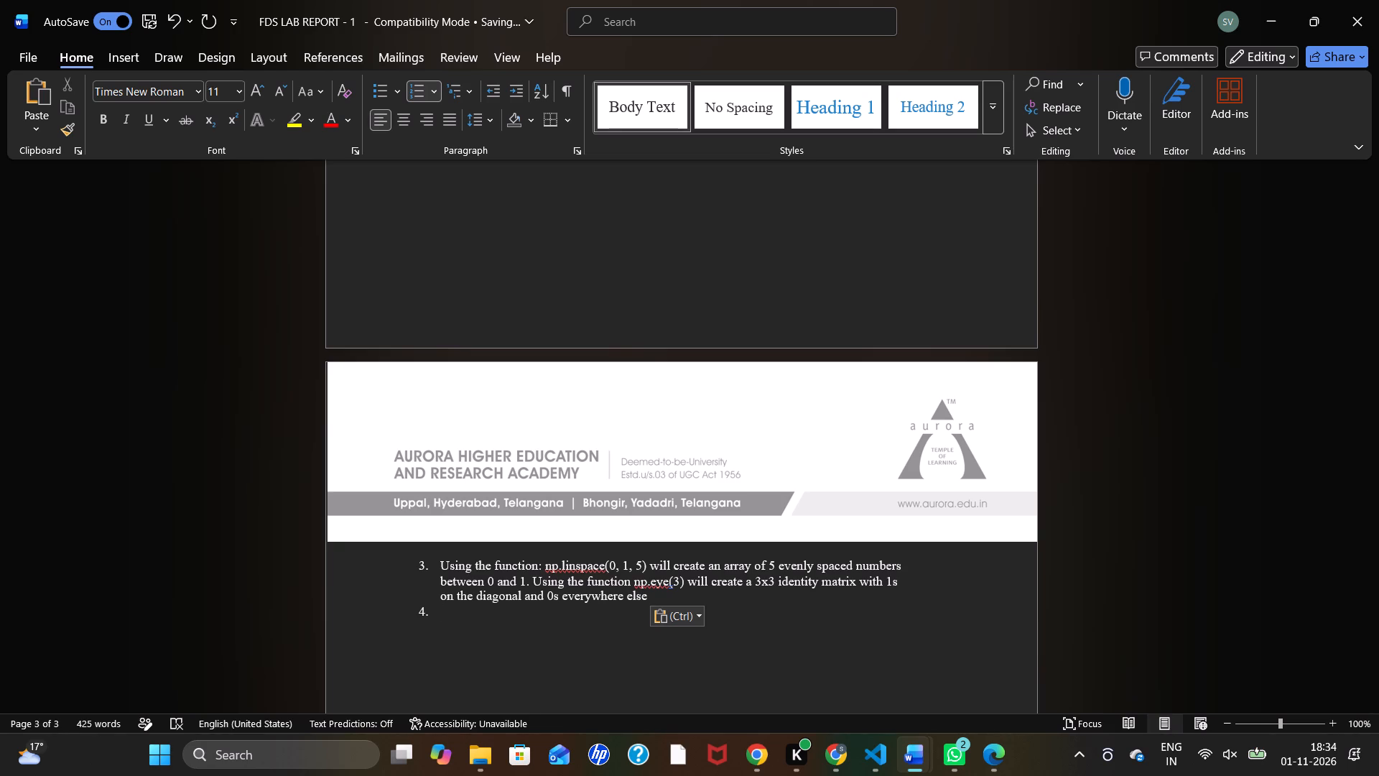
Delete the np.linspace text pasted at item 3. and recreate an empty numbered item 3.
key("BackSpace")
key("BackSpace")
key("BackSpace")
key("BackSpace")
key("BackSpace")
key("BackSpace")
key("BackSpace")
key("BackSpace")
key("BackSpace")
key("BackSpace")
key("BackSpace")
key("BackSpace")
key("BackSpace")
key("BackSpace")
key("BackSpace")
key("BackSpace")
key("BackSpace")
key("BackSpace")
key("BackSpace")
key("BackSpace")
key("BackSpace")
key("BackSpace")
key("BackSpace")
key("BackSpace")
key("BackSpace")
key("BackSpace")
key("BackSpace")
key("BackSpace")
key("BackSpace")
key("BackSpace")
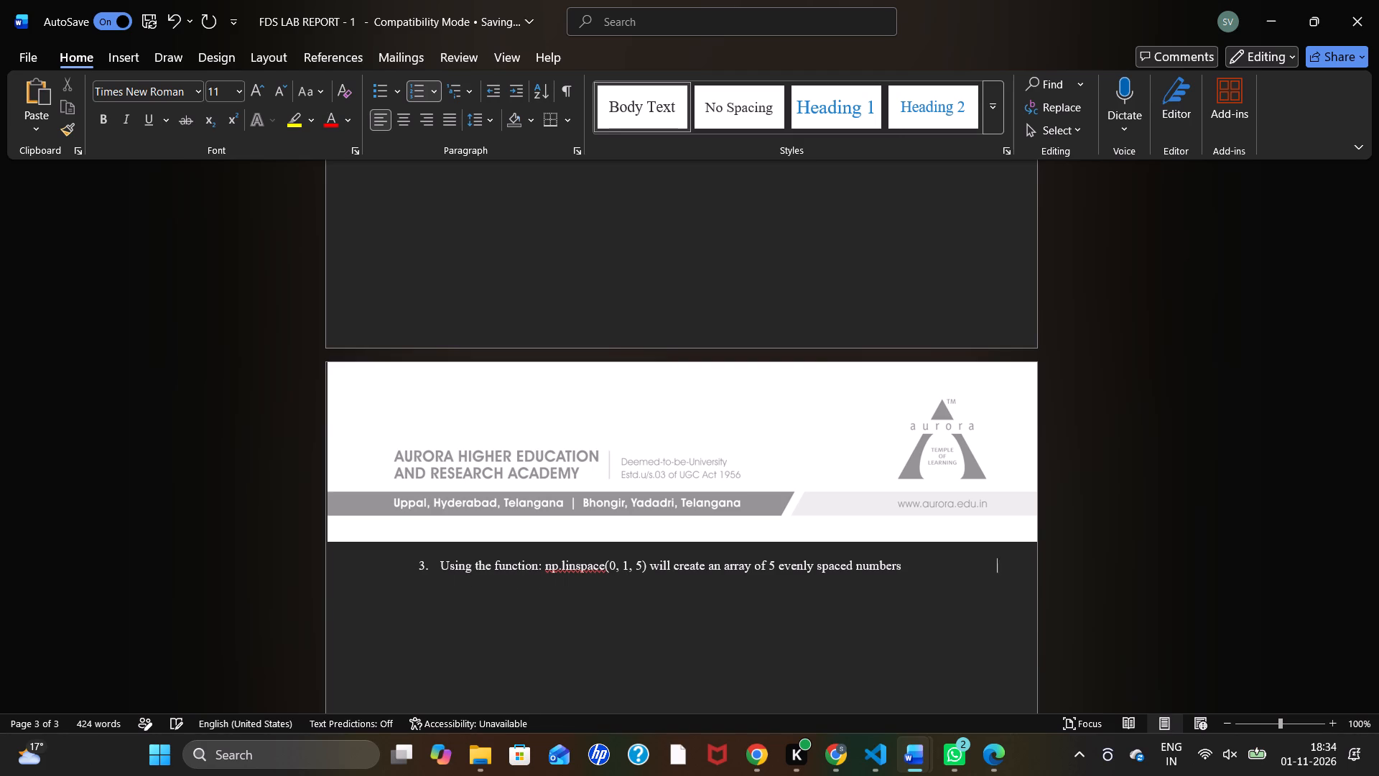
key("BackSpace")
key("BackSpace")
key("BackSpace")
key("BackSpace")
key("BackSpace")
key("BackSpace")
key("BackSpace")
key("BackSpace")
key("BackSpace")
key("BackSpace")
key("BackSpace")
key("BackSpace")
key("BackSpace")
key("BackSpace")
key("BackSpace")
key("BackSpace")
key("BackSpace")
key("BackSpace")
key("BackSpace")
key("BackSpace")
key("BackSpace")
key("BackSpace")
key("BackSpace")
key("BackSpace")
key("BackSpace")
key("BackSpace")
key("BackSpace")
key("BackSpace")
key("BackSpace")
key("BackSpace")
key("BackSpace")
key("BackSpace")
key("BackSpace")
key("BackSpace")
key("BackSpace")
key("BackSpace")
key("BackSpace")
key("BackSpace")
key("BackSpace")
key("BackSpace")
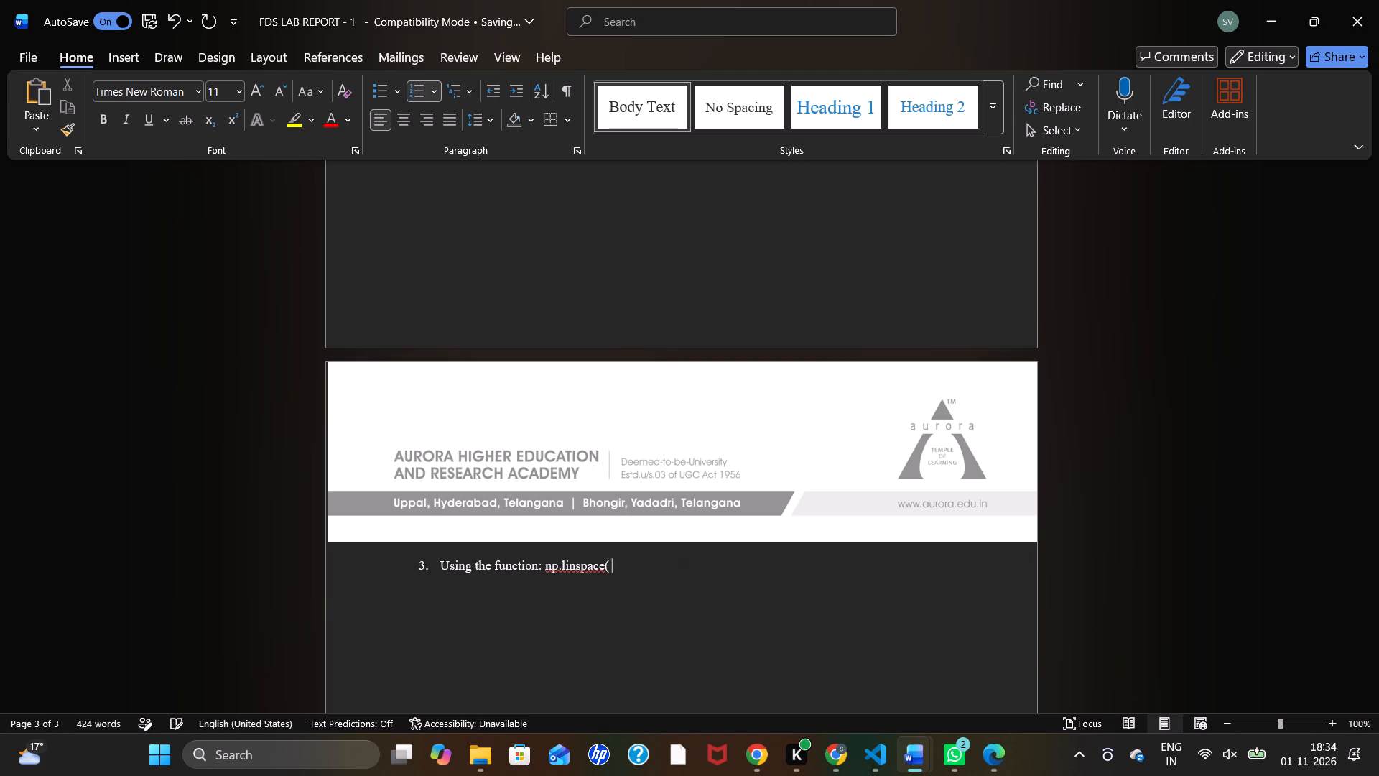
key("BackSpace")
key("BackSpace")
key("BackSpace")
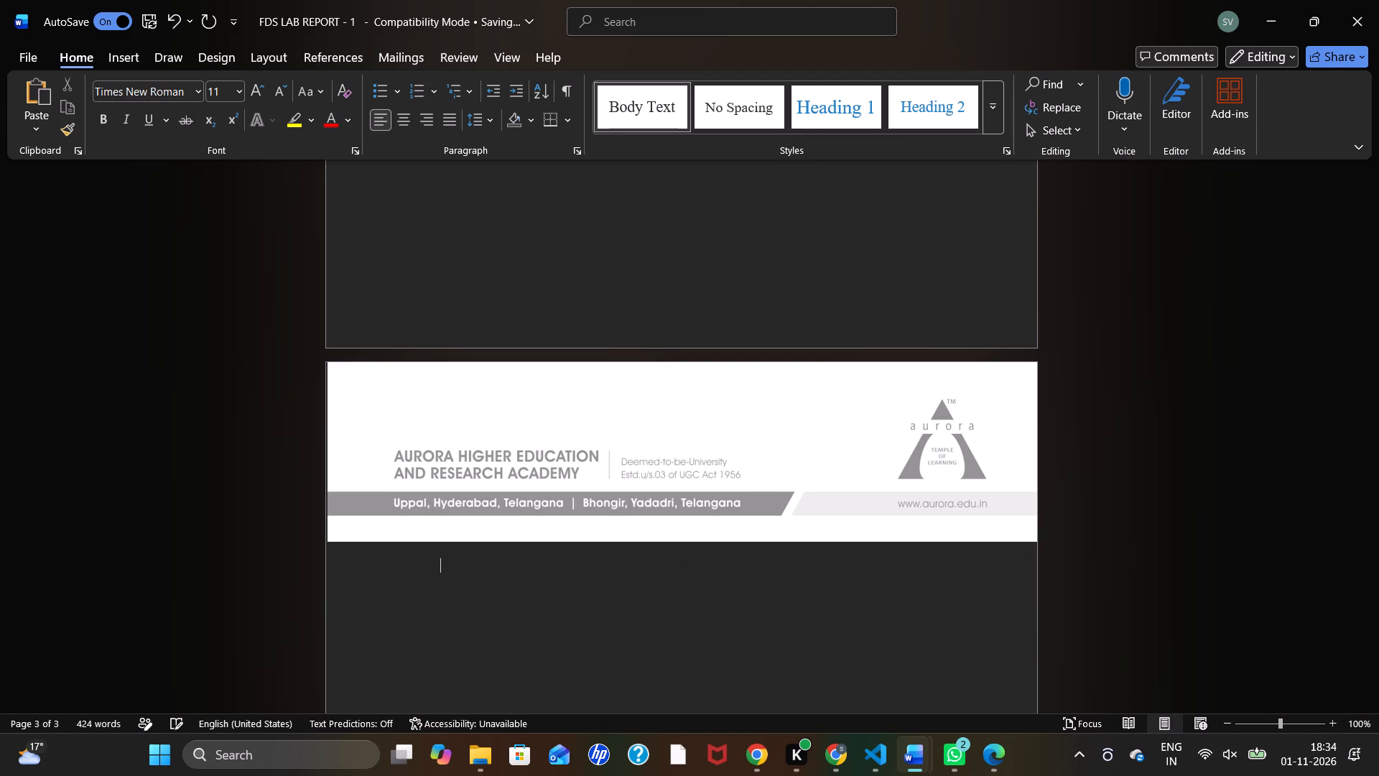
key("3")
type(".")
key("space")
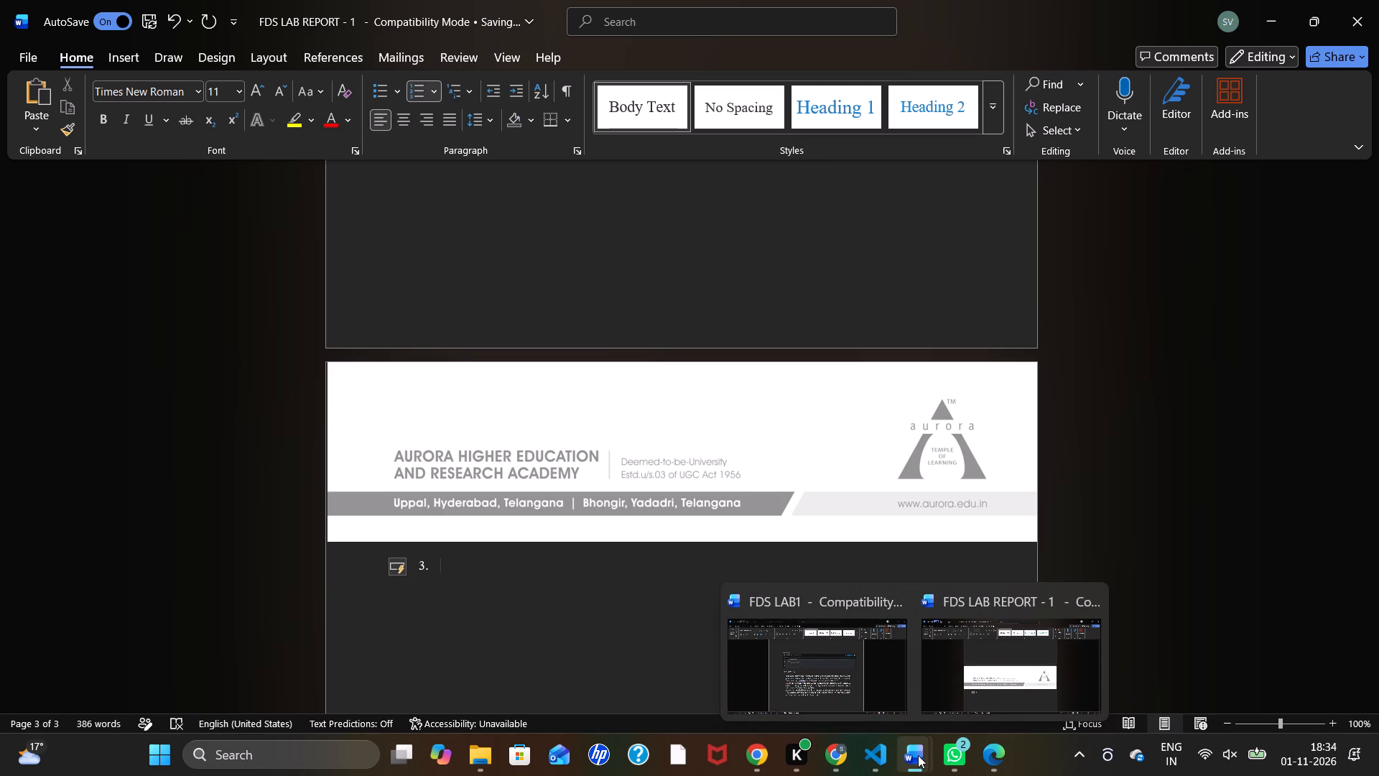
Copy the Indexing: heading from FDS LAB1 into item 3. of FDS LAB REPORT - 1 and remove the extra number below it.
left_click(980, 694)
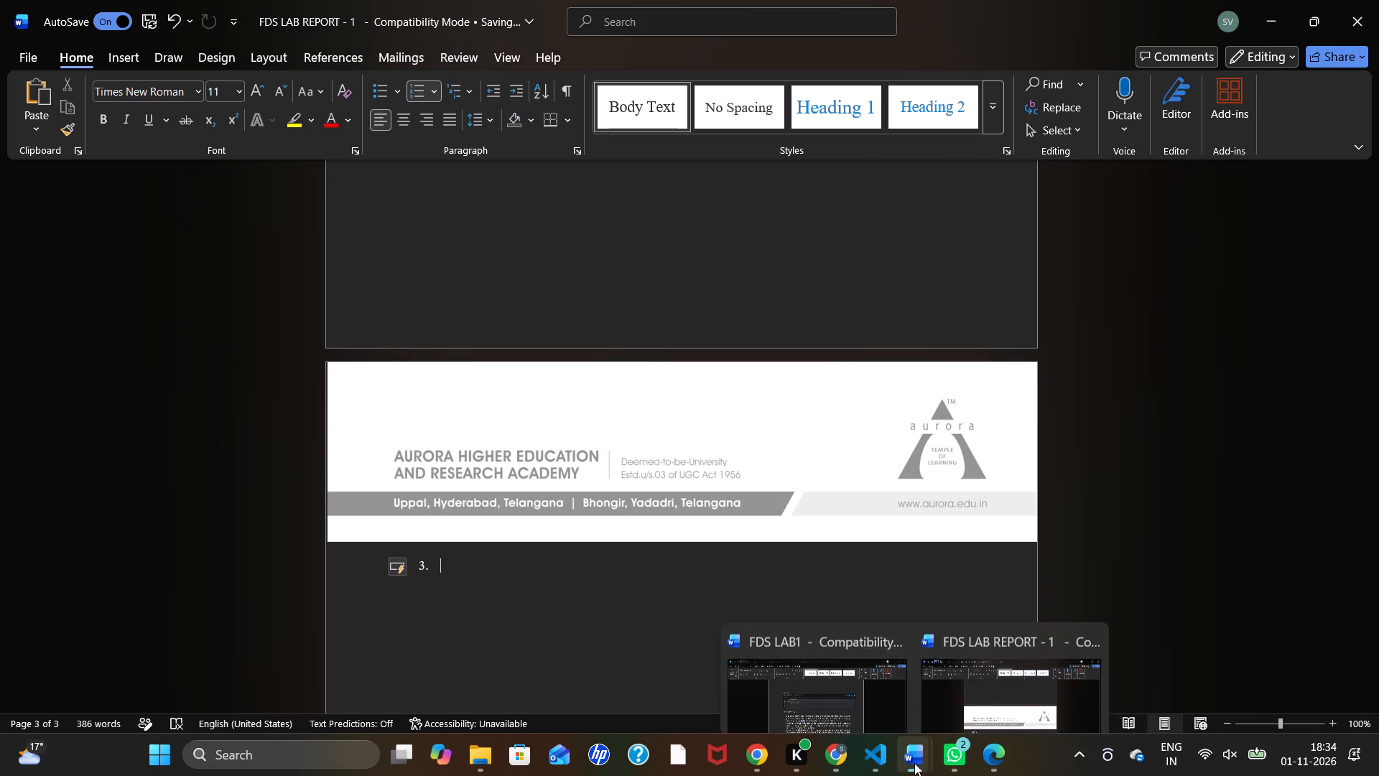
left_click(817, 675)
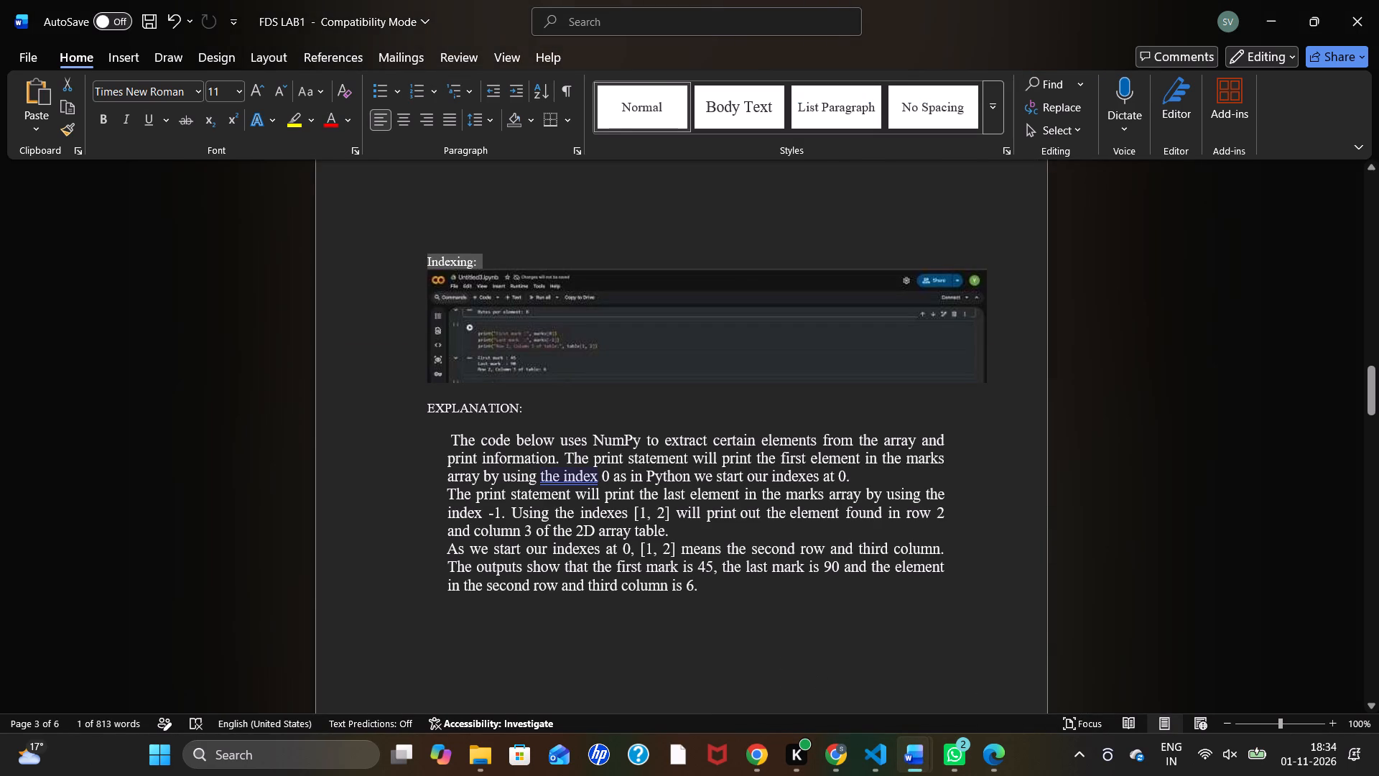
left_click(498, 249)
left_click_drag(497, 259, 405, 261)
key("ctrl+c")
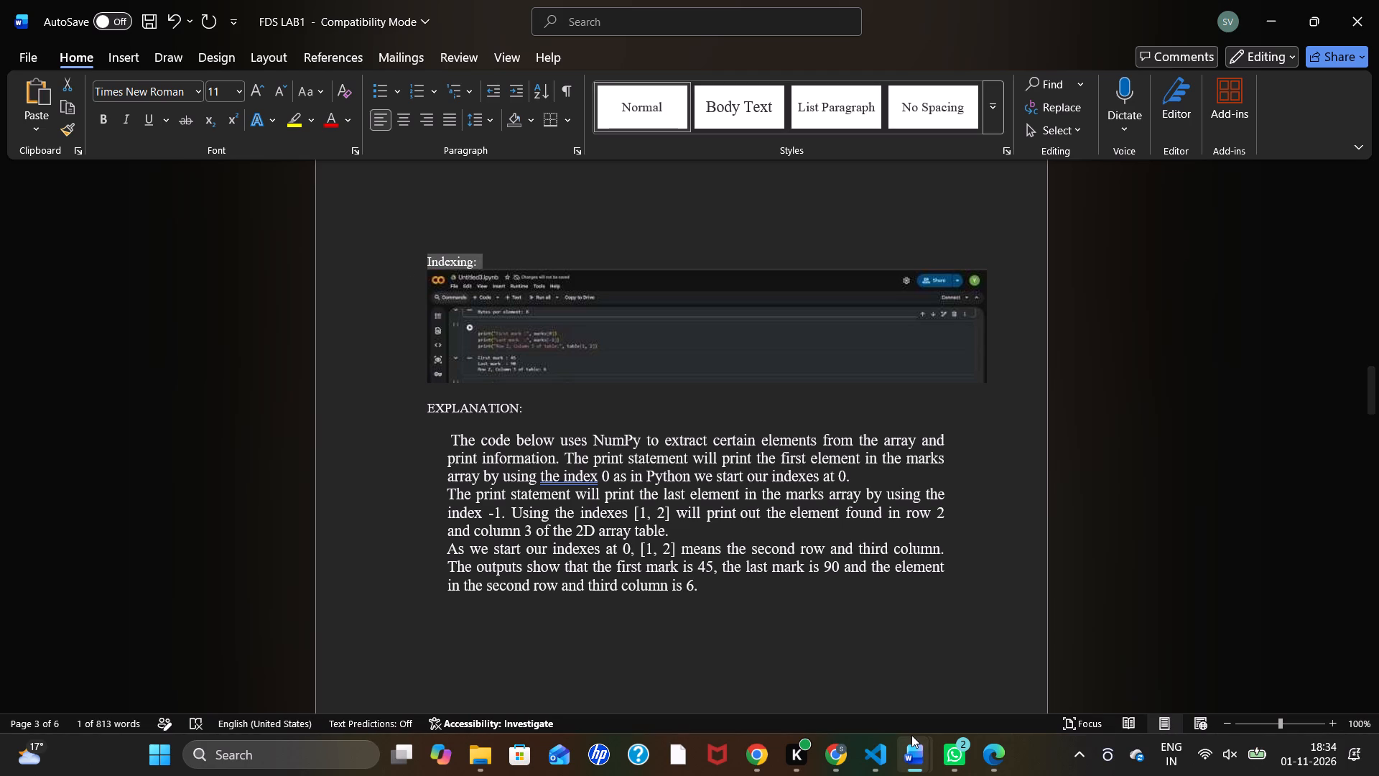
left_click(989, 651)
key("ctrl+v")
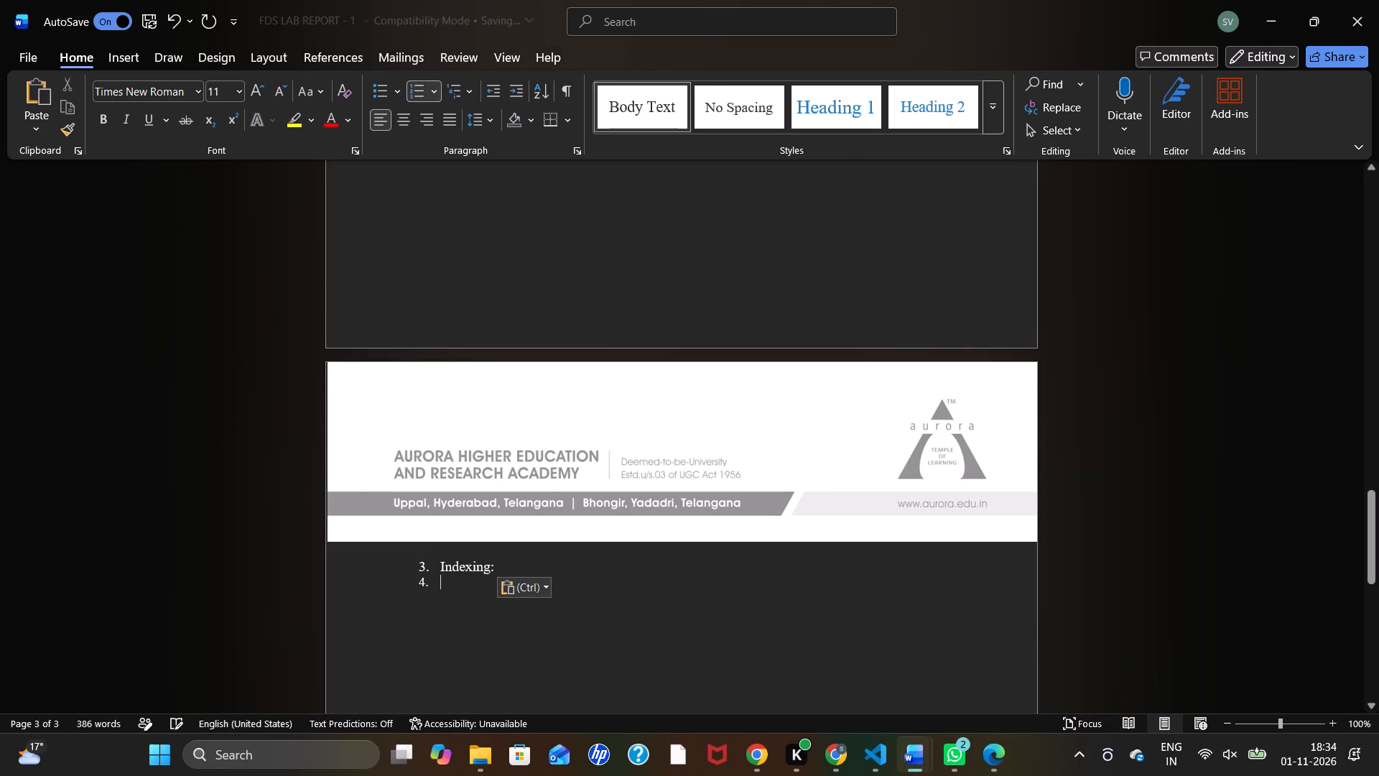
key("BackSpace")
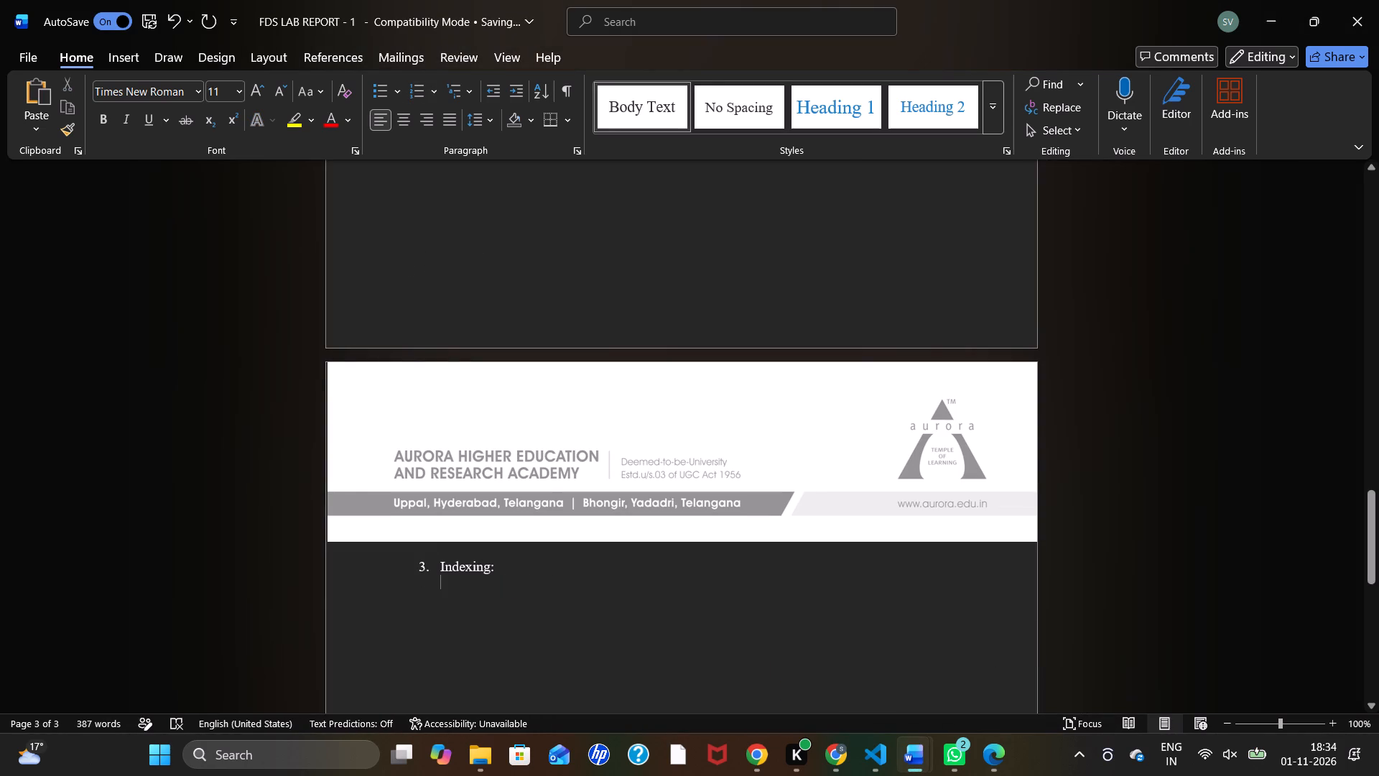
key("BackSpace")
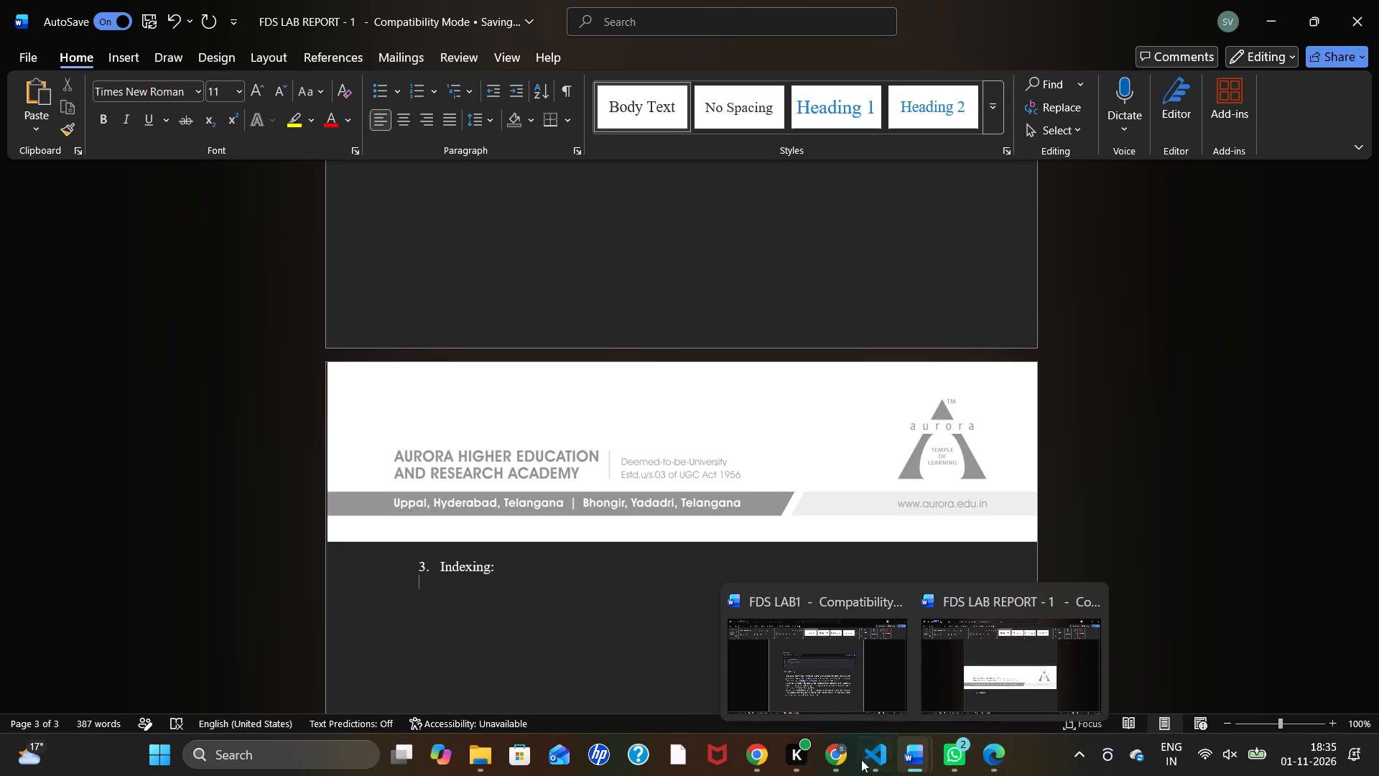
In the FDS LAB-1.ipynb notebook in Chrome, capture a full-width screenshot from the notebook title down through the First mark/Last mark cell and its output.
left_click(878, 647)
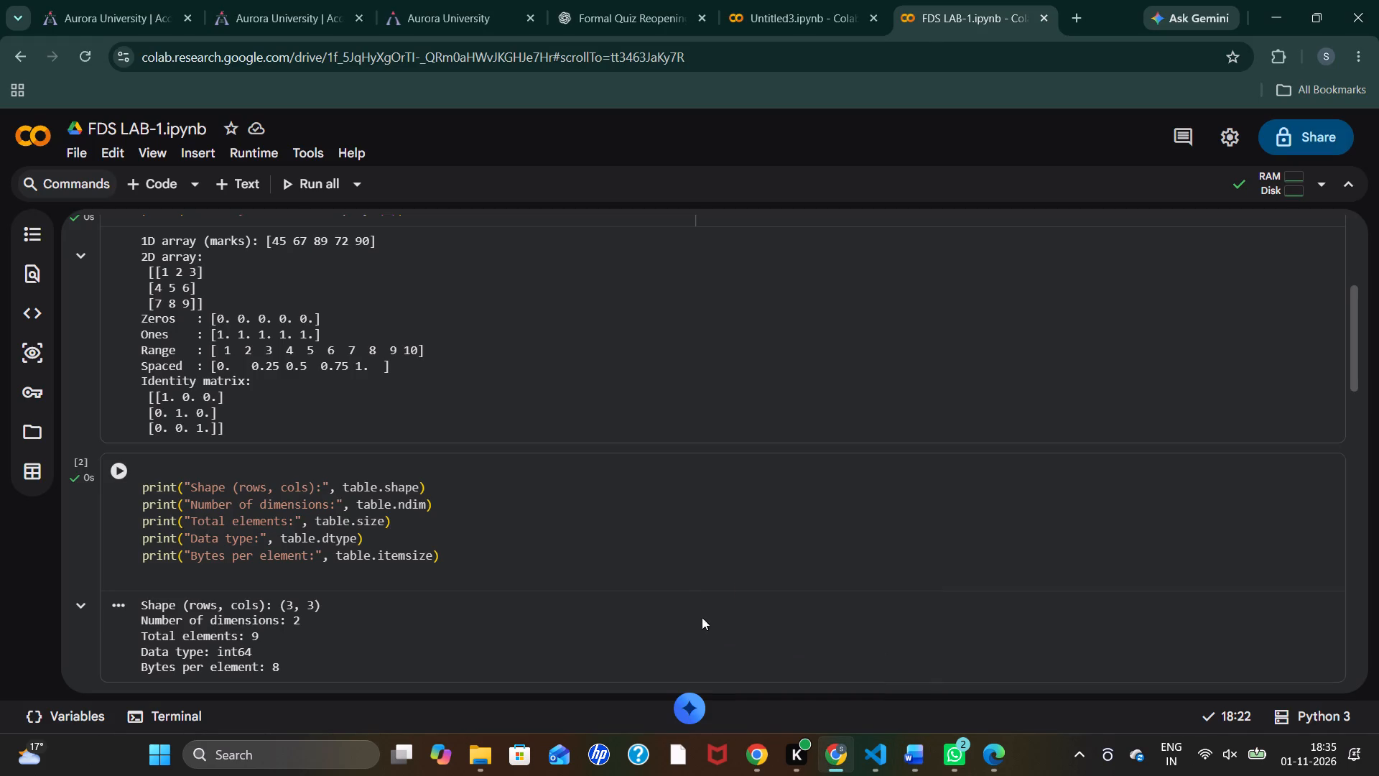
scroll(677, 576, "down", 5)
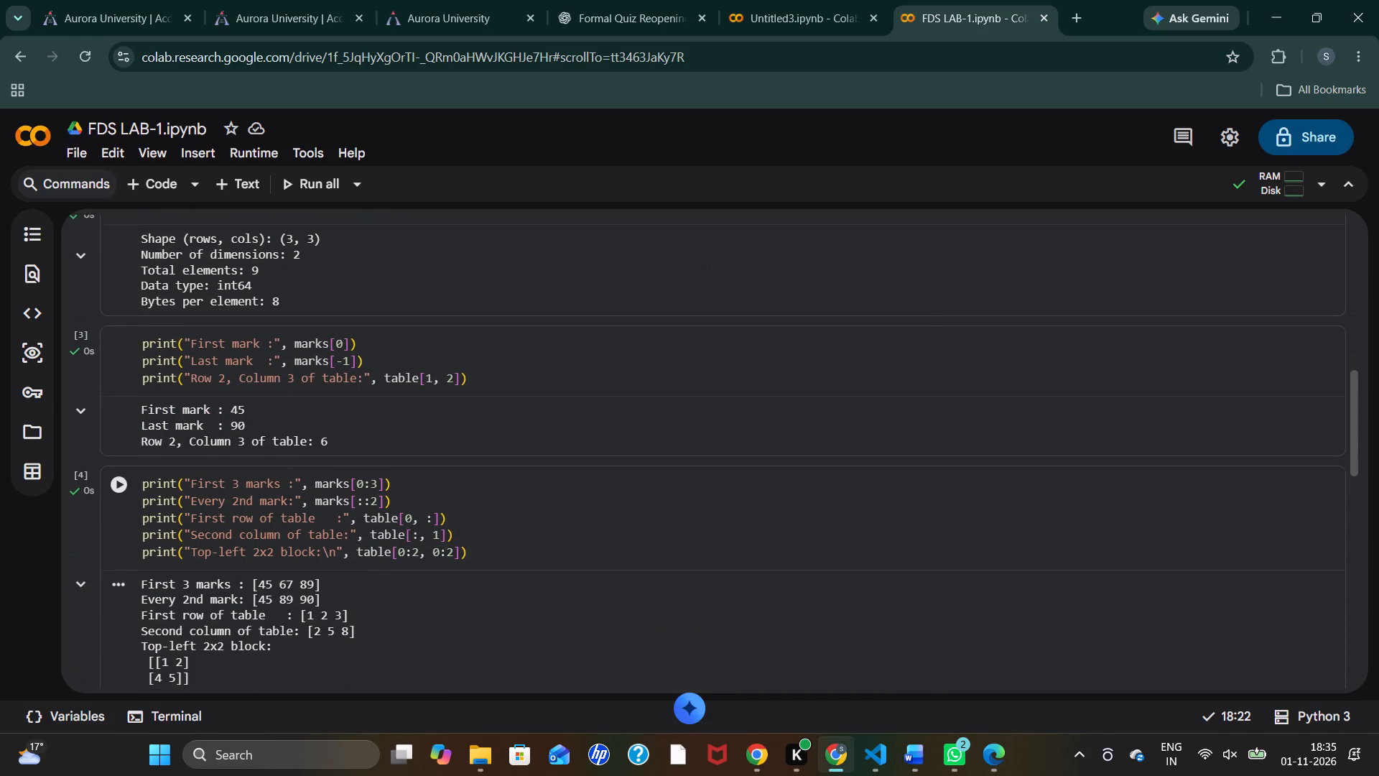
scroll(677, 576, "down", 2)
scroll(677, 576, "up", 1)
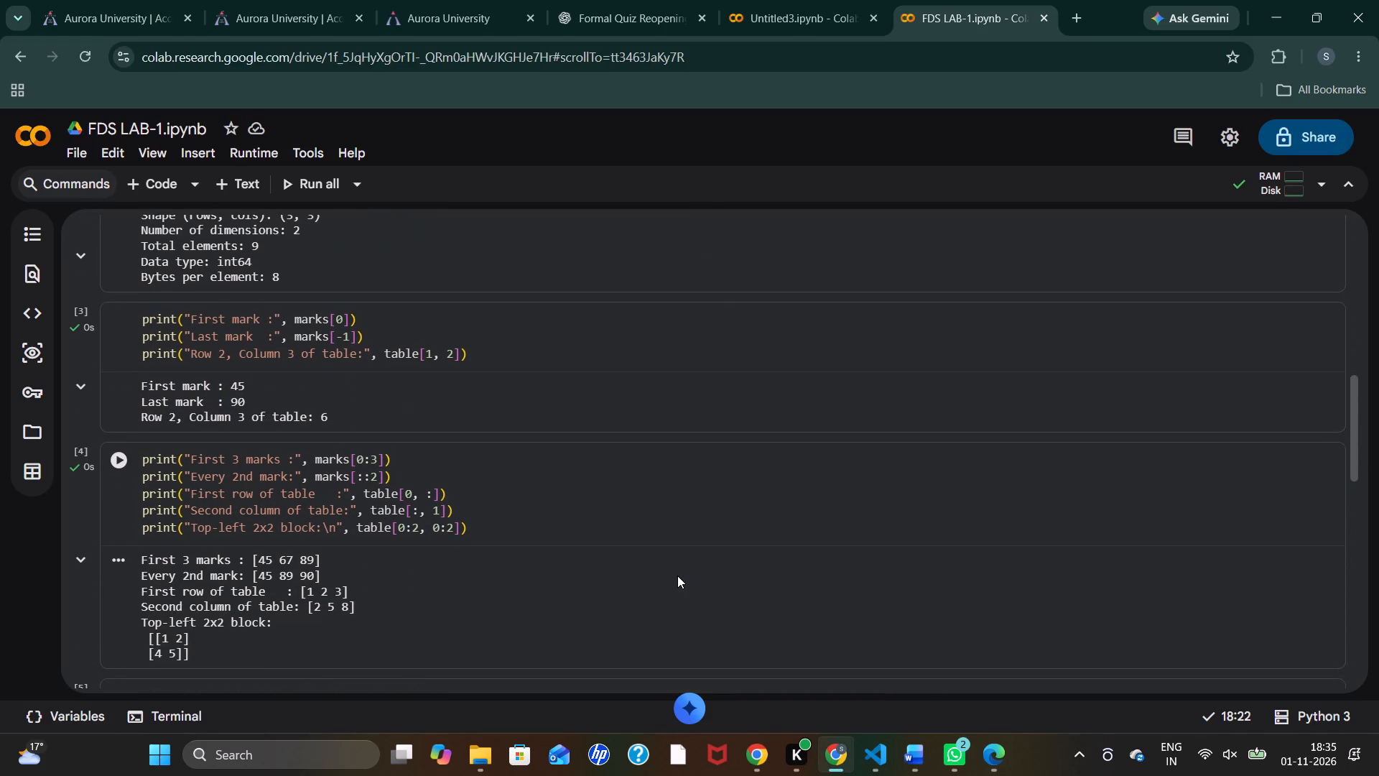
scroll(677, 576, "up", 1)
scroll(677, 576, "down", 1)
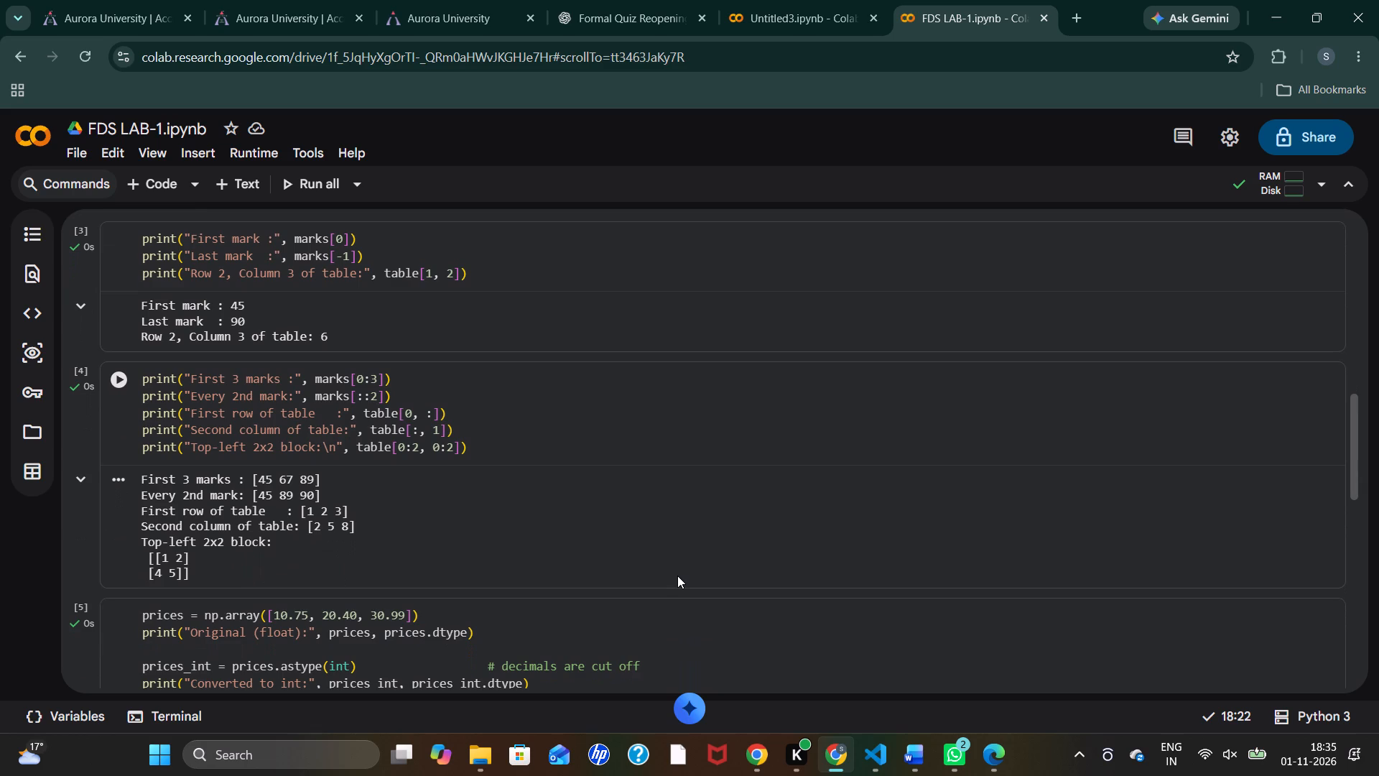
key("Print")
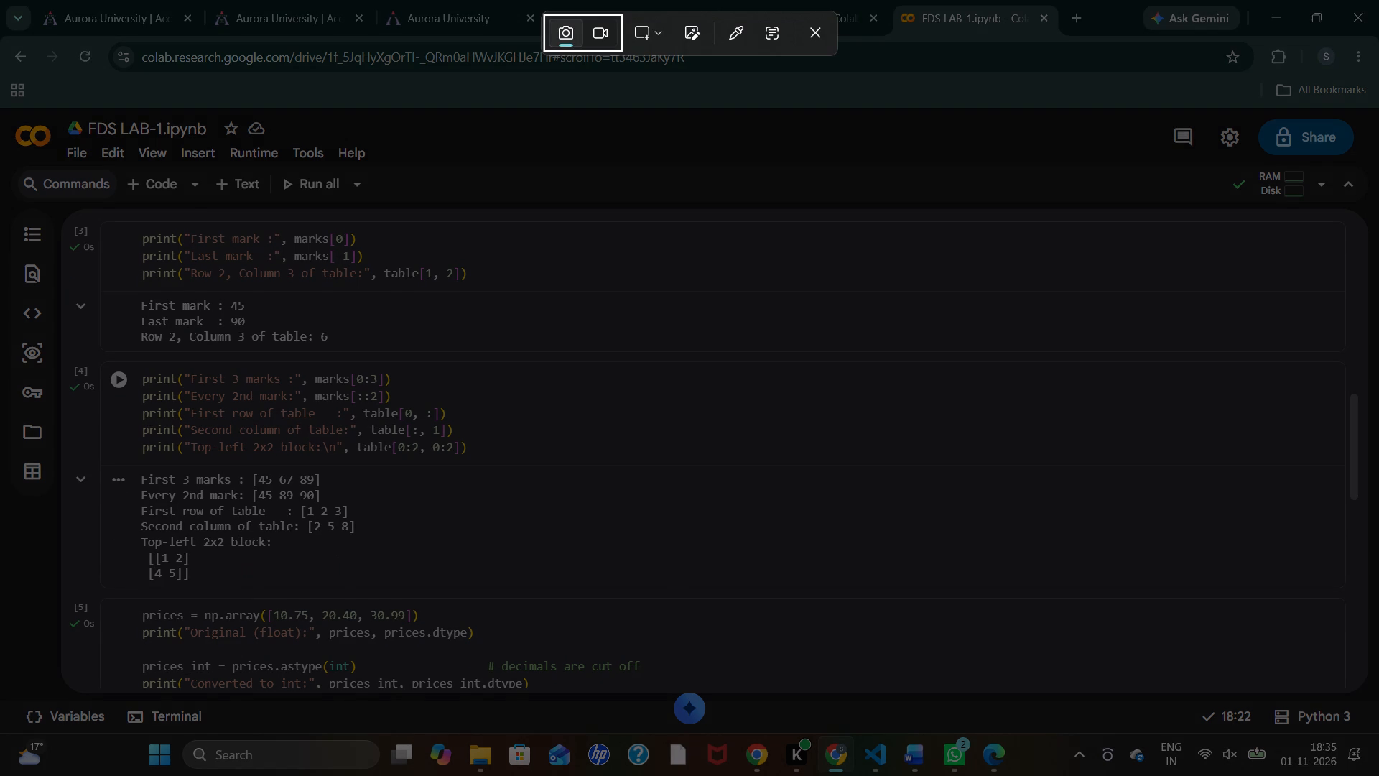
left_click_drag(0, 108, 613, 380)
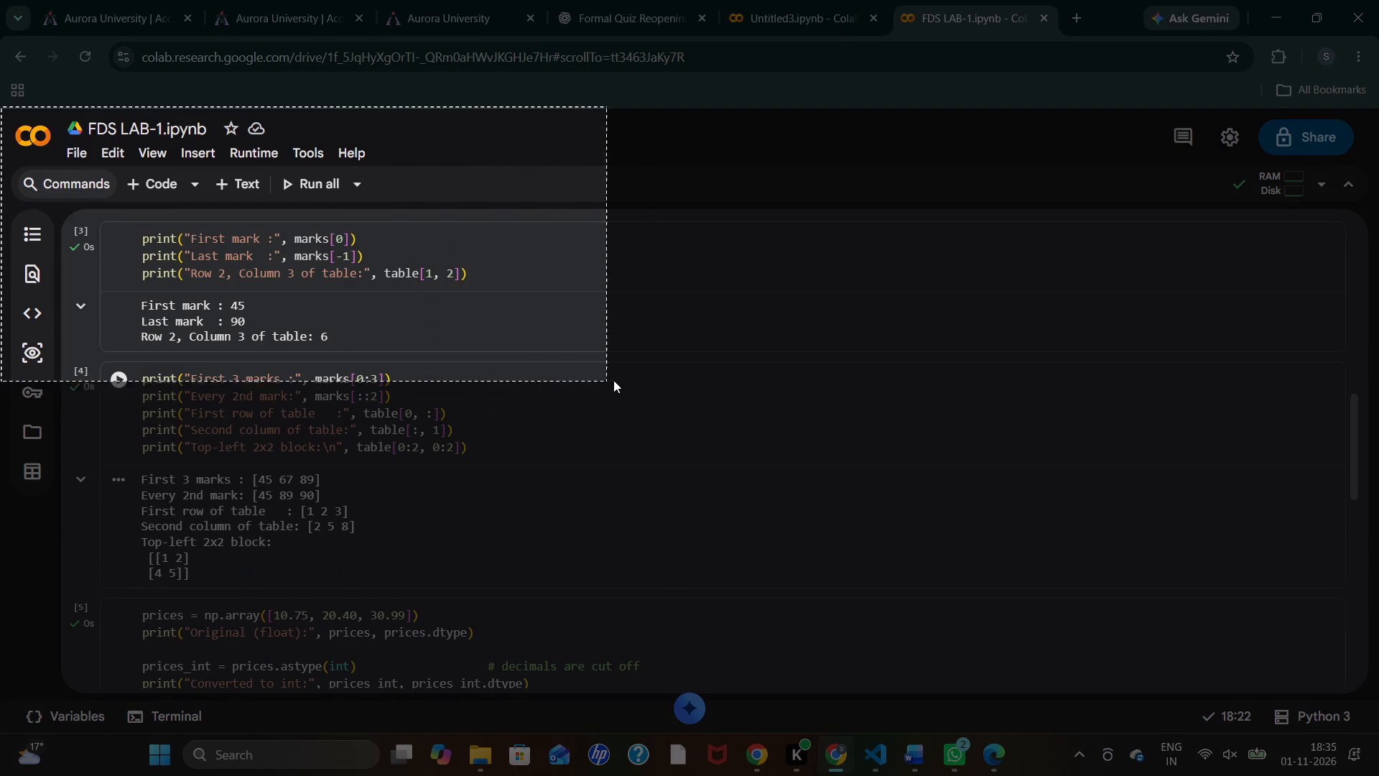
left_click_drag(613, 380, 868, 367)
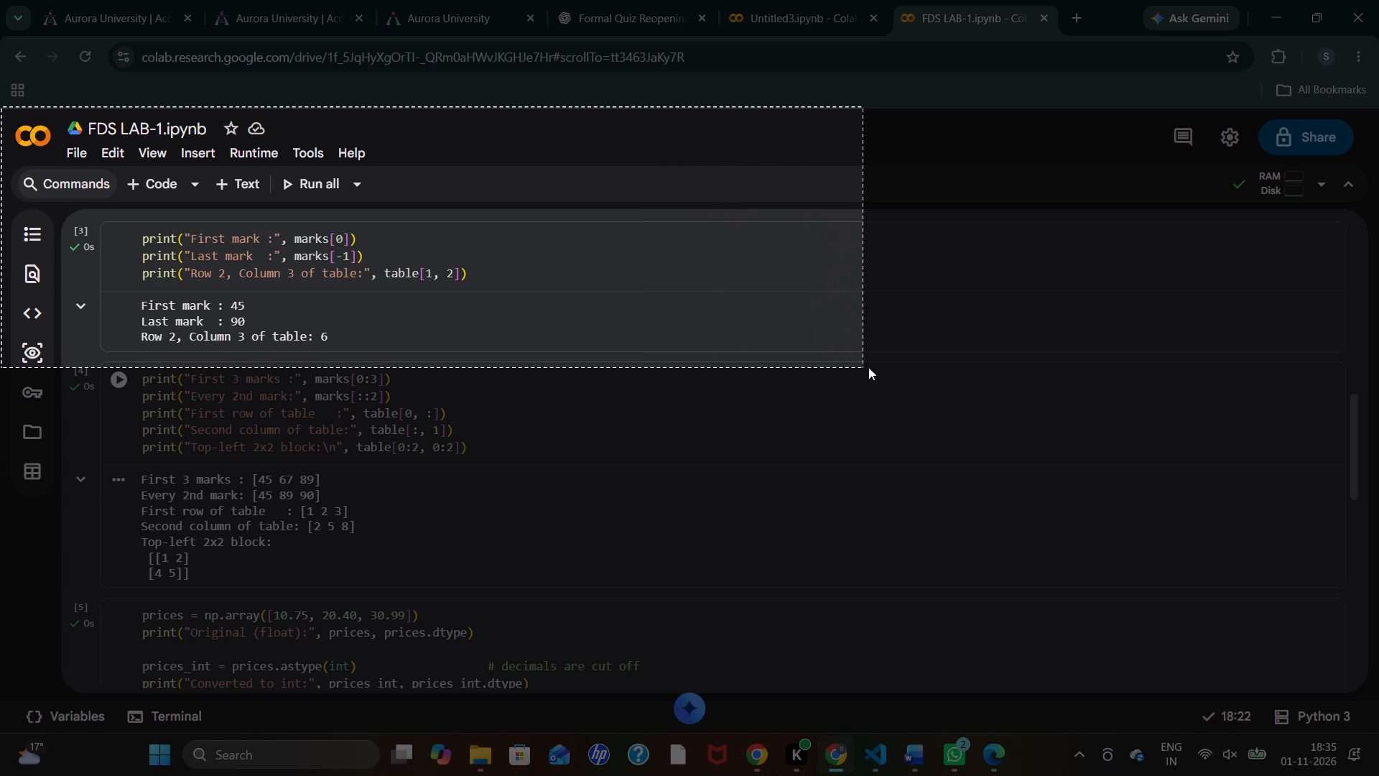
left_click_drag(868, 367, 1113, 368)
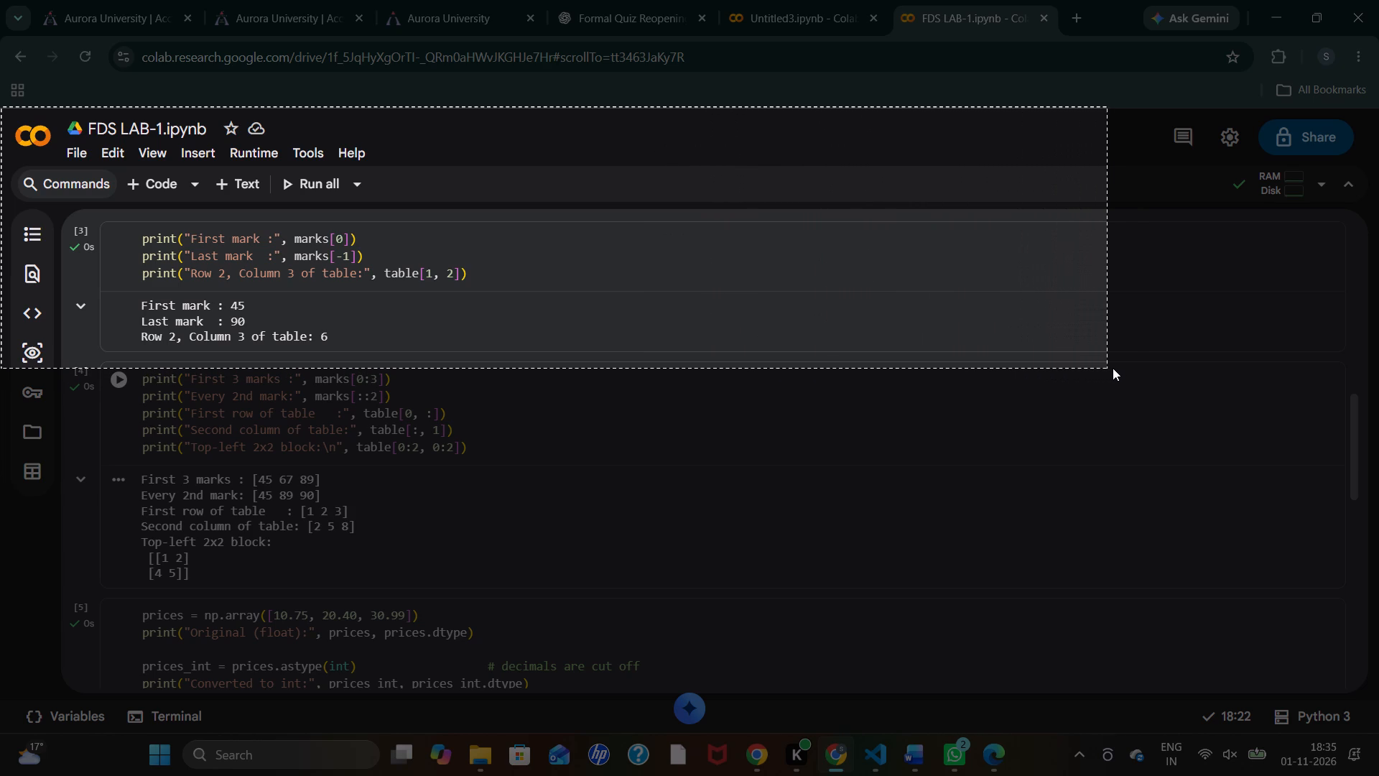
left_click_drag(1113, 368, 1352, 364)
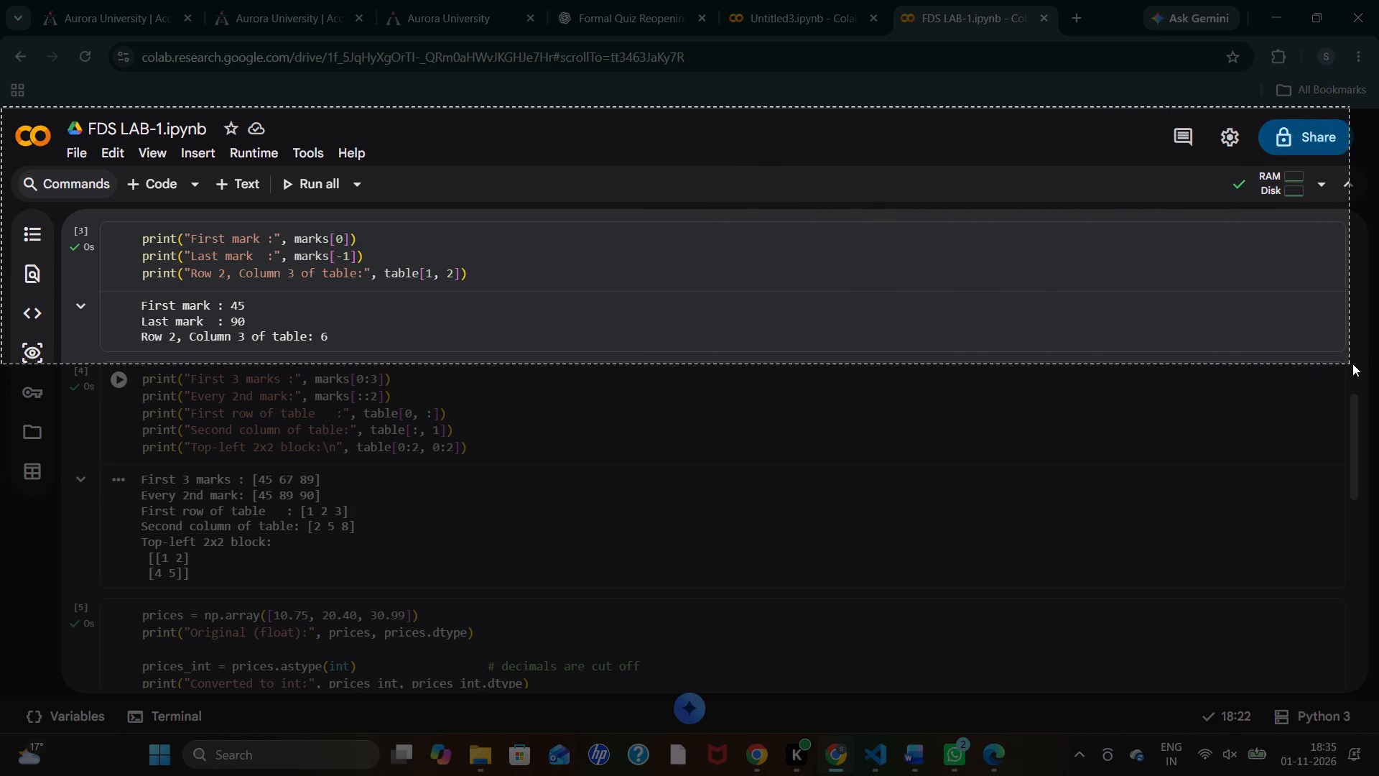
left_click_drag(1352, 364, 1378, 358)
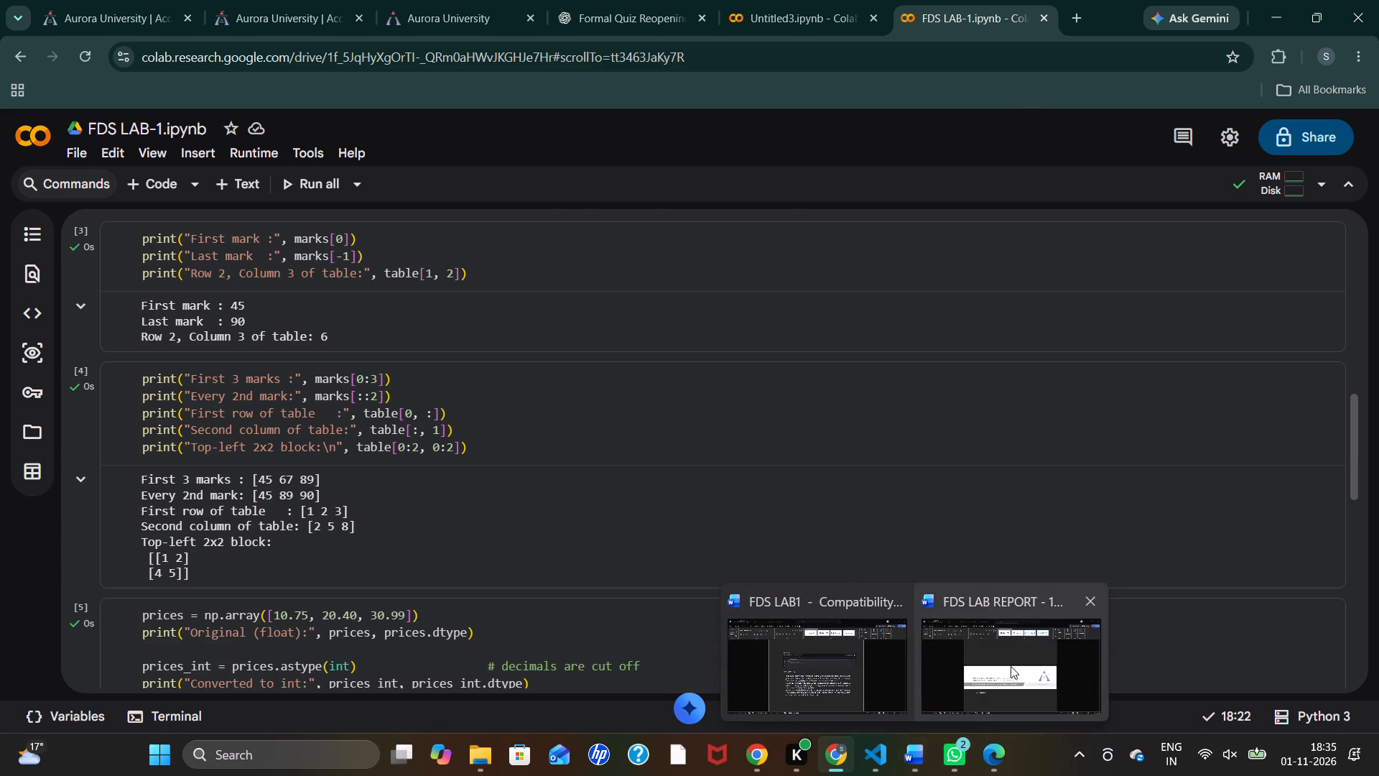
Paste the captured screenshot under the Indexing: heading in FDS LAB REPORT - 1 and add two line breaks after it.
left_click(1011, 666)
key("ctrl+v")
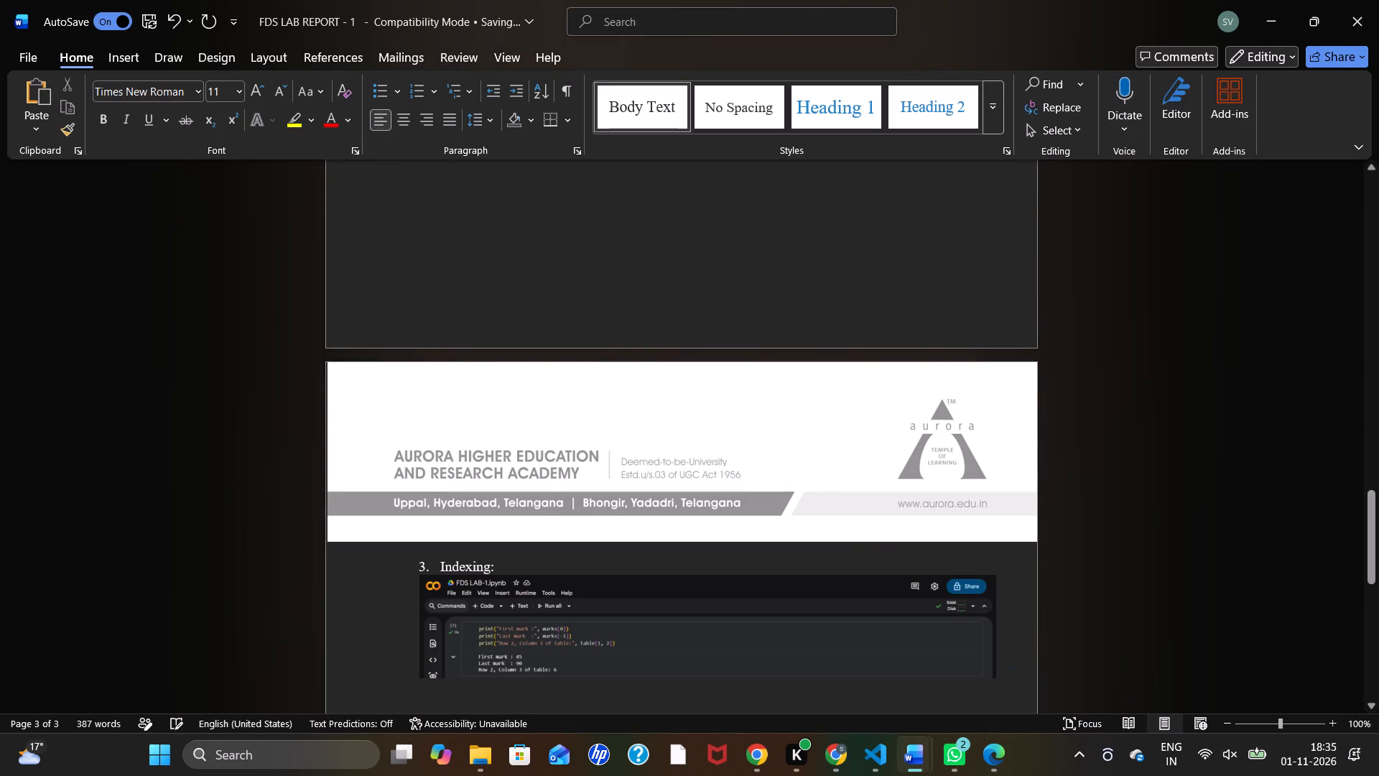
key("Return")
key("Return")
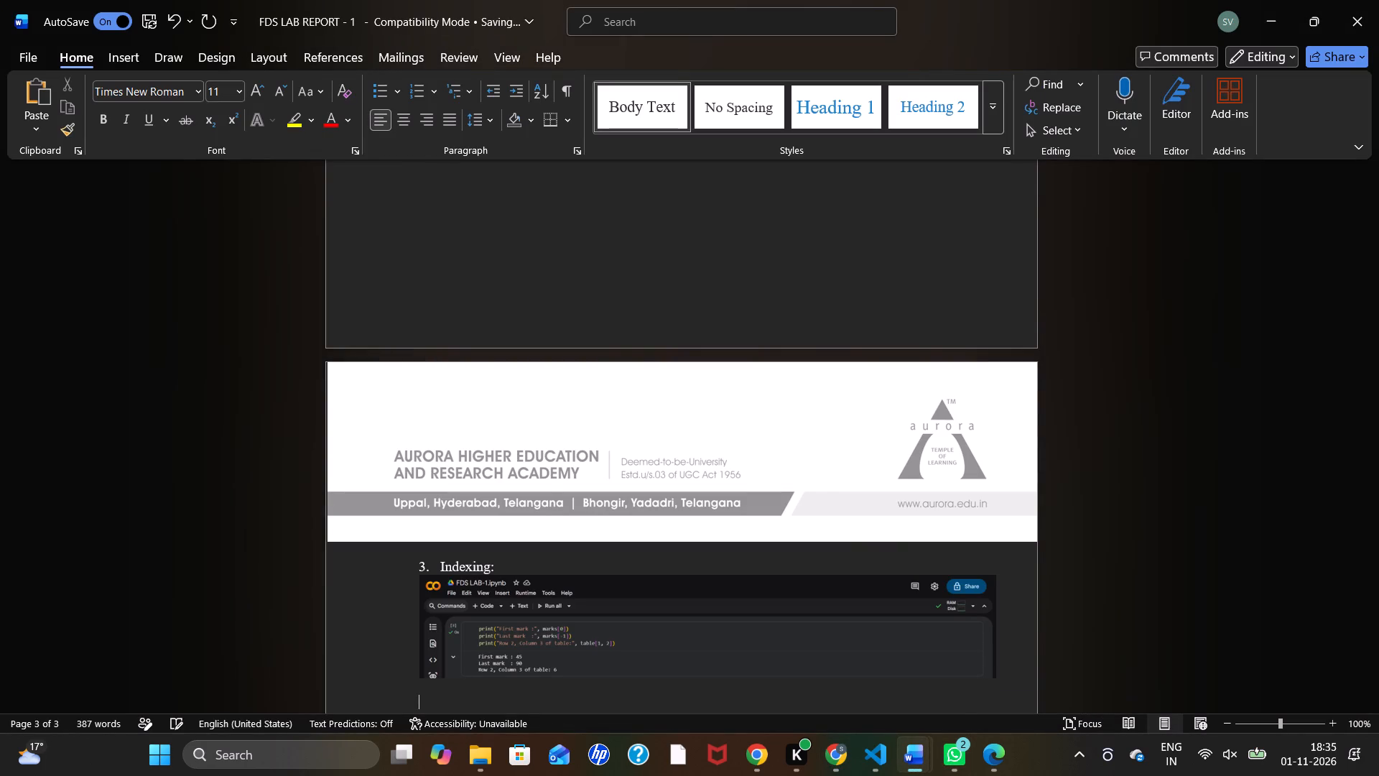
Copy the EXPLANATION: heading and paragraphs of the Indexing section from FDS LAB1 and paste them below the report's Indexing screenshot.
left_click(848, 693)
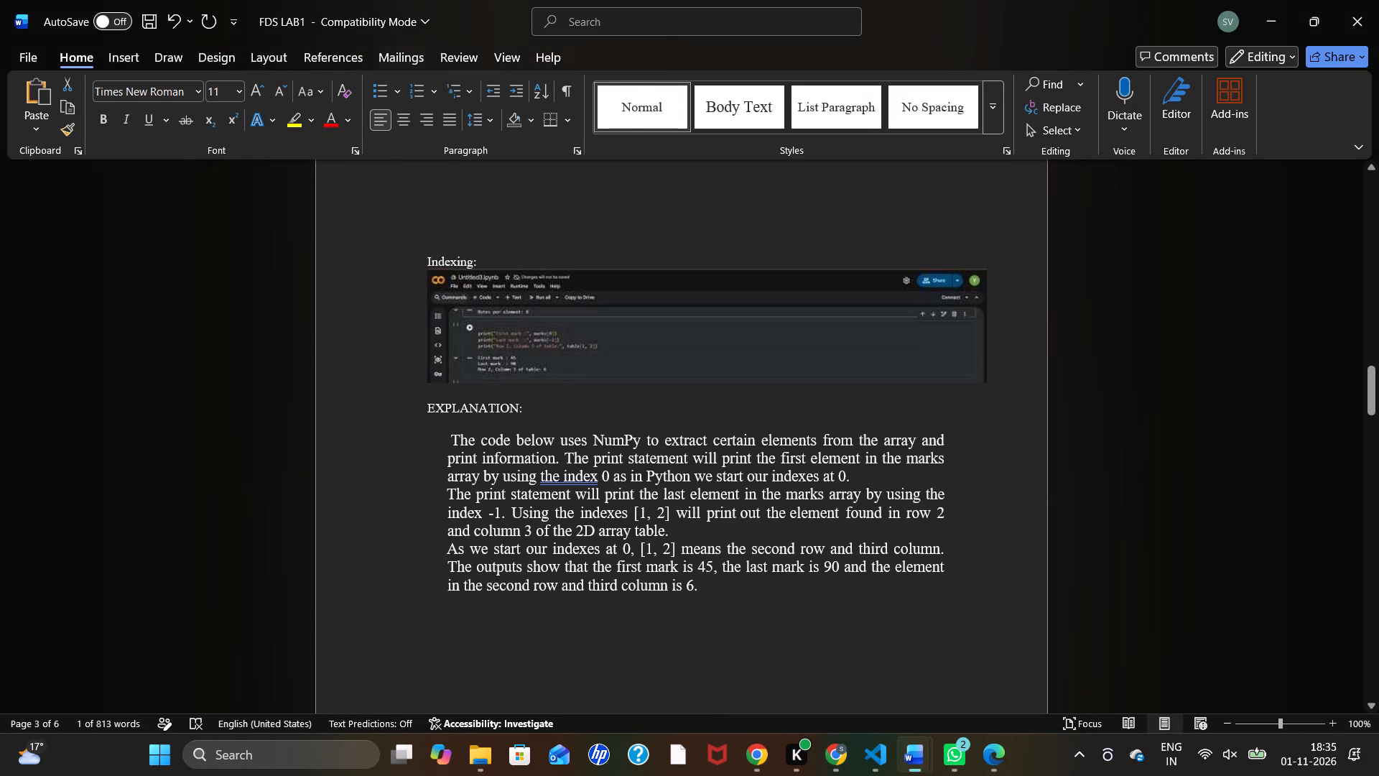
scroll(547, 491, "down", 1)
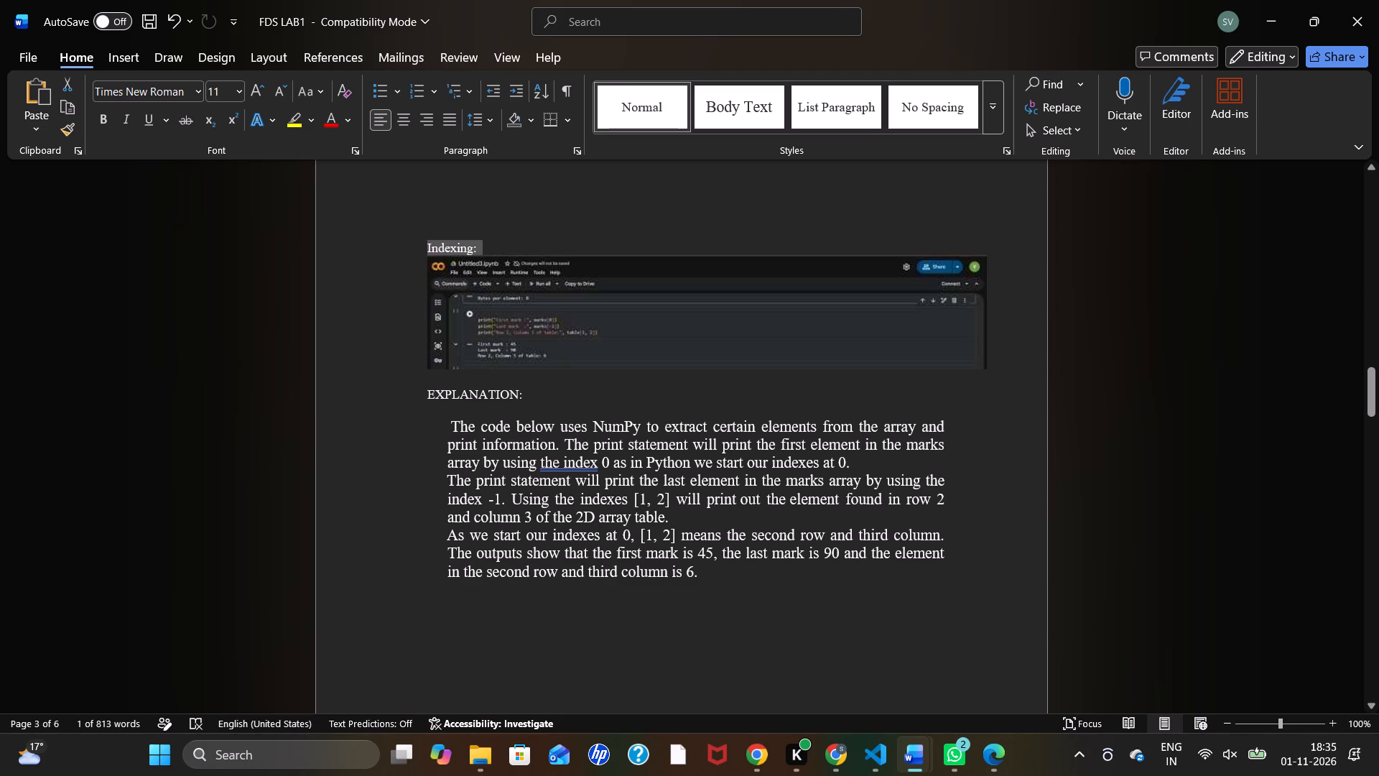
left_click_drag(425, 400, 707, 578)
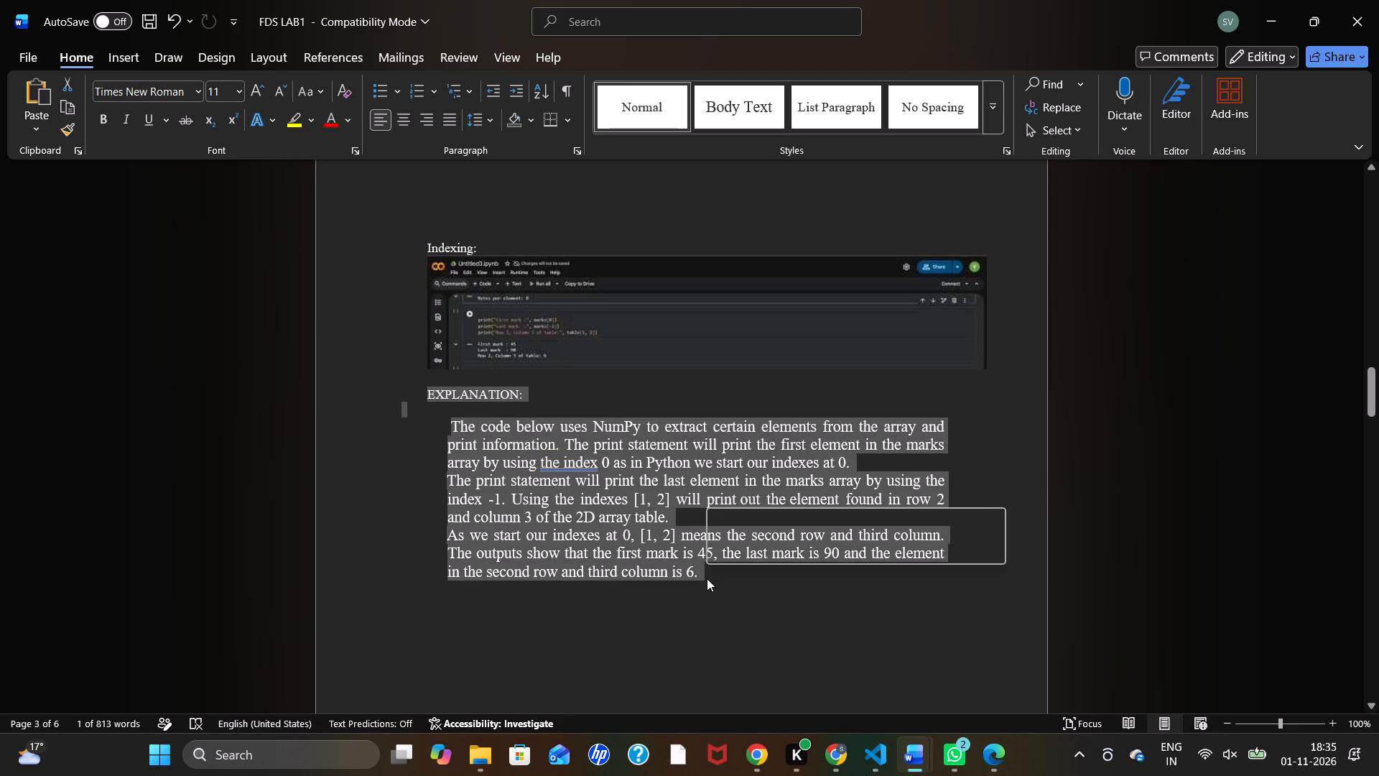
key("ctrl+c")
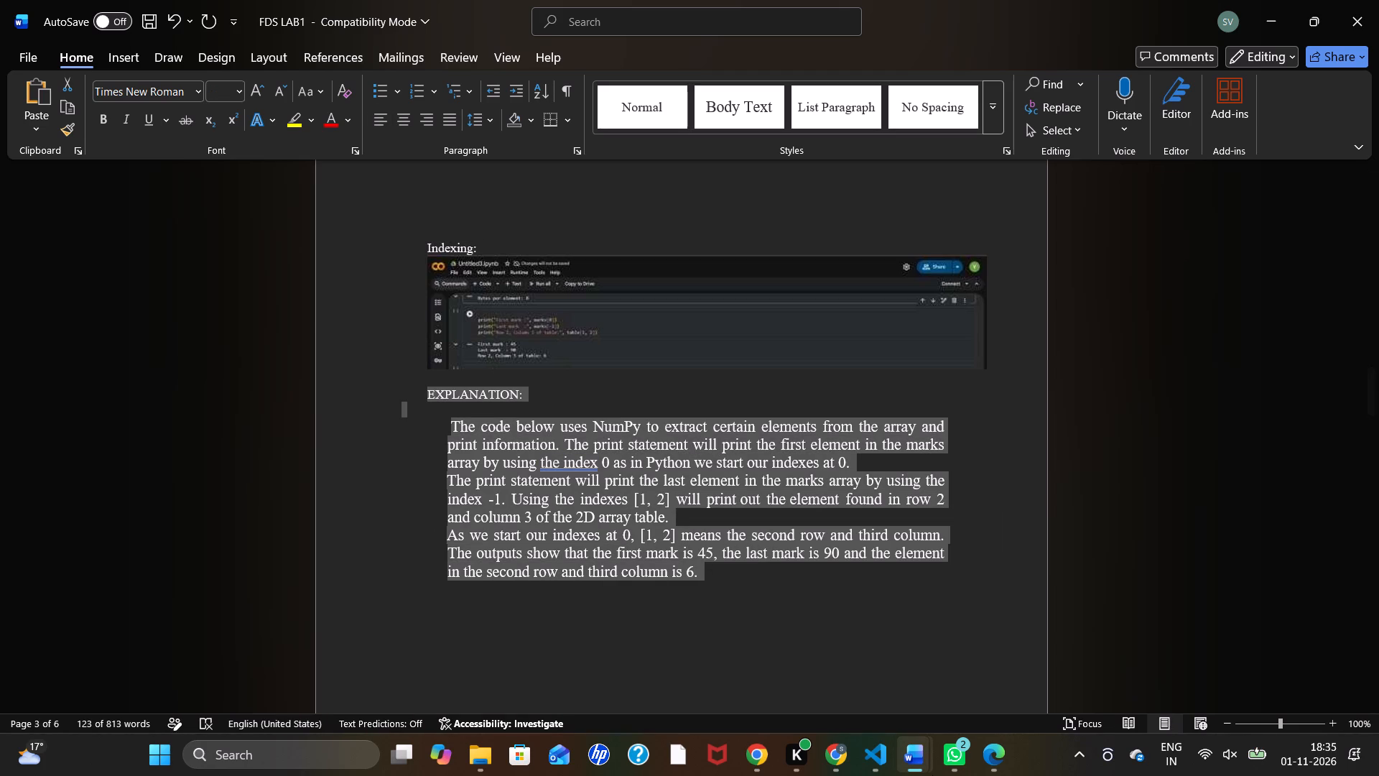
left_click(1044, 673)
scroll(947, 547, "down", 1)
key("ctrl+v")
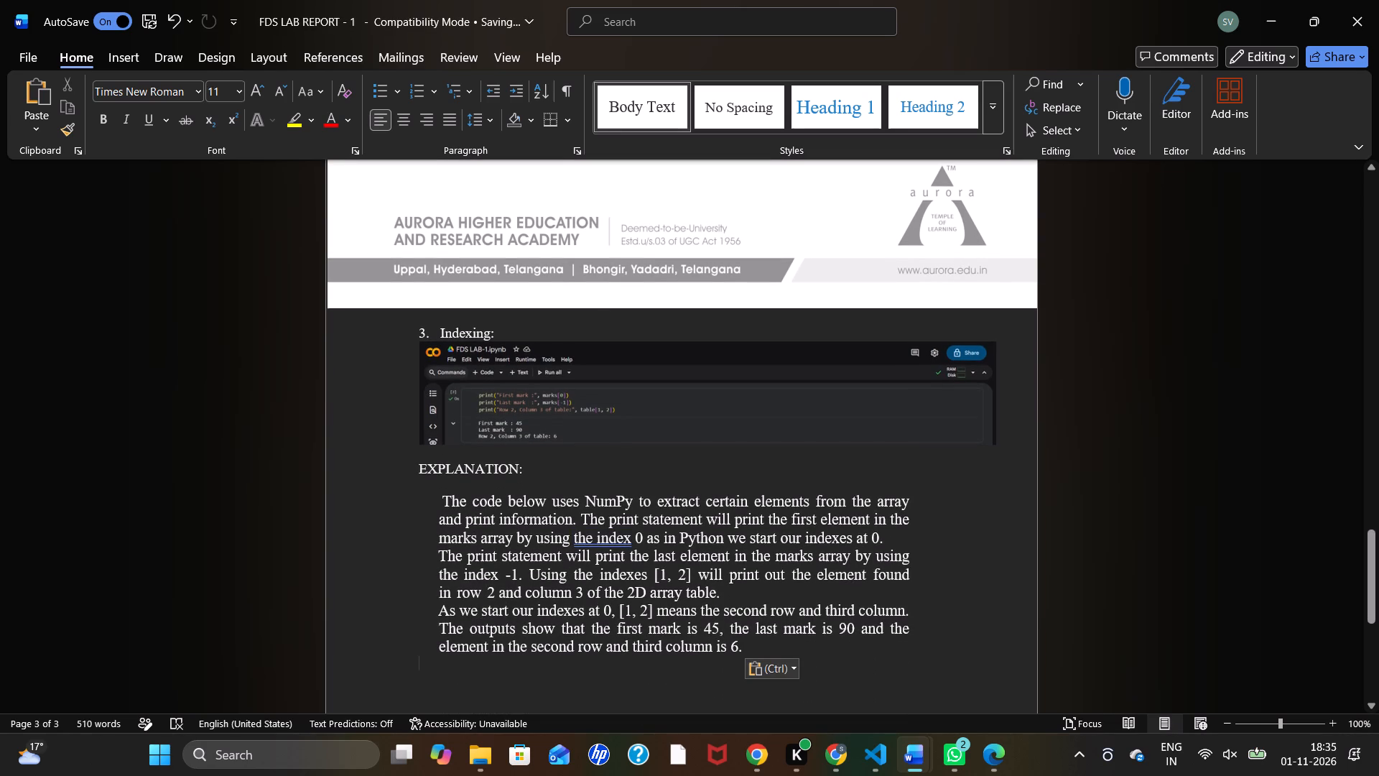
Set the Indexing section's explanation paragraphs and EXPLANATION: heading to font size 11.
left_click_drag(442, 499, 748, 654)
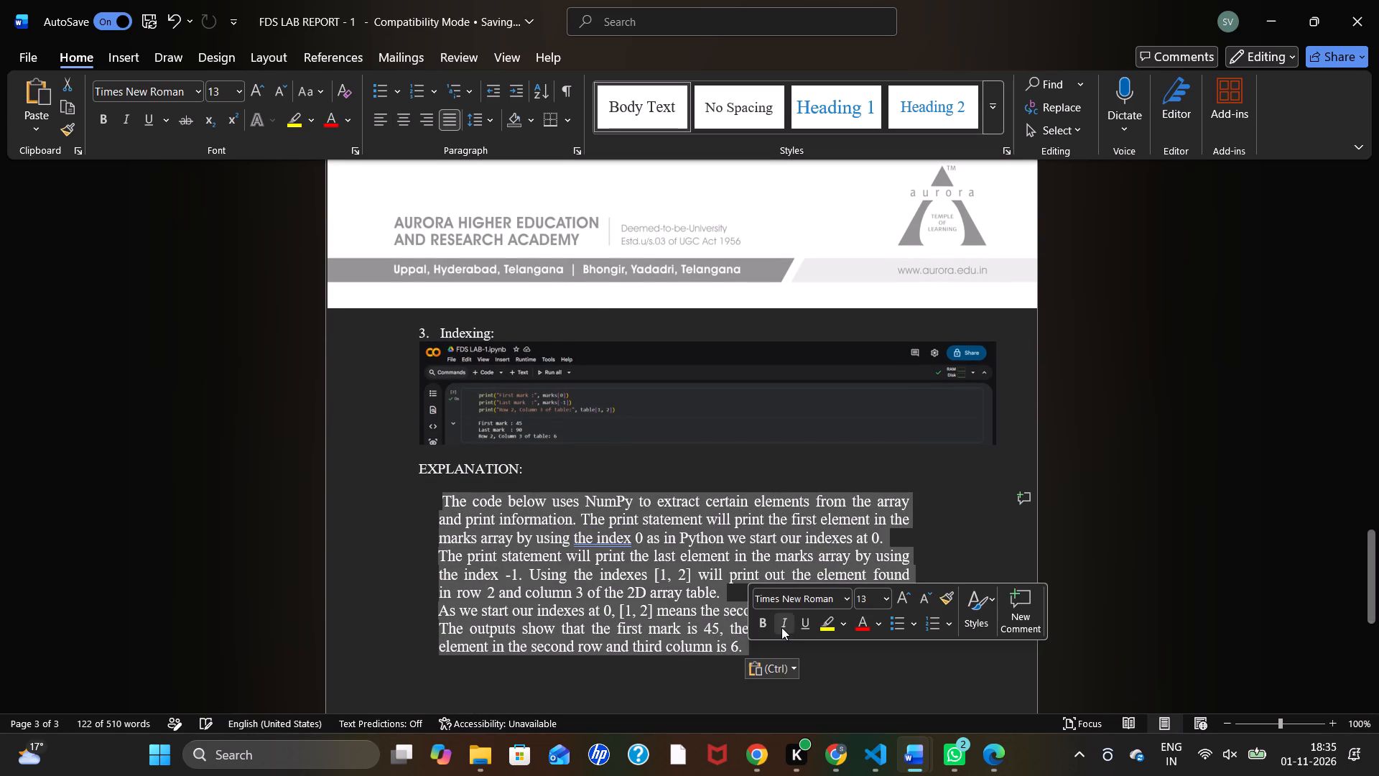
left_click(884, 600)
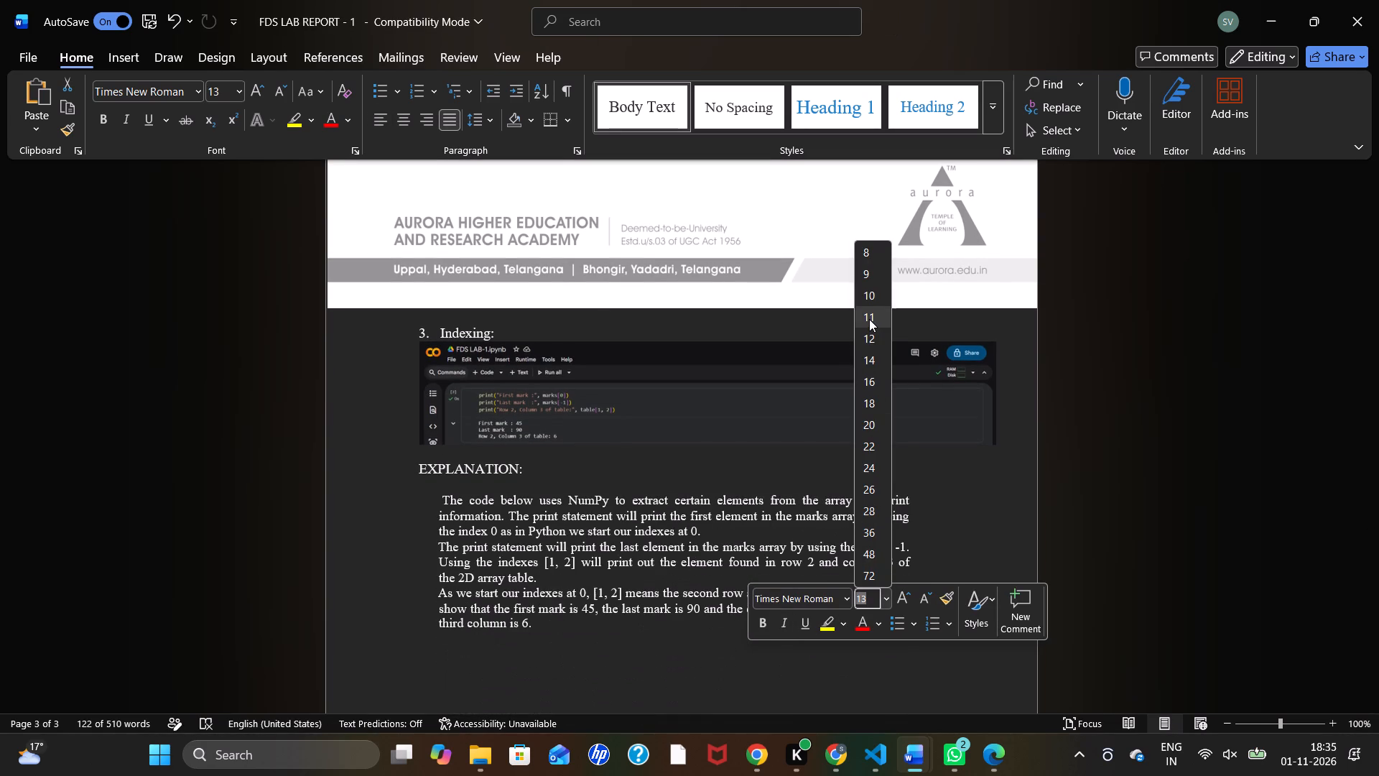
left_click(869, 319)
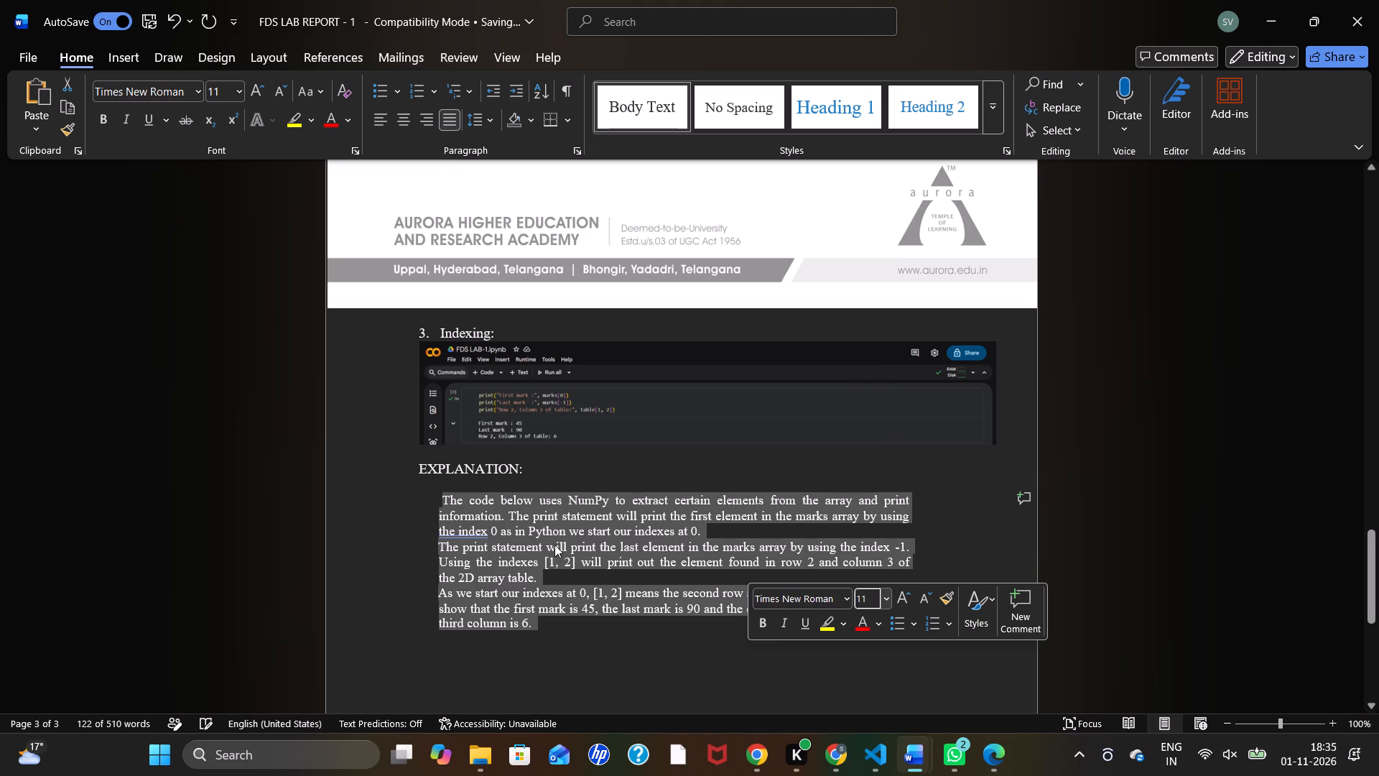
left_click_drag(547, 470, 421, 471)
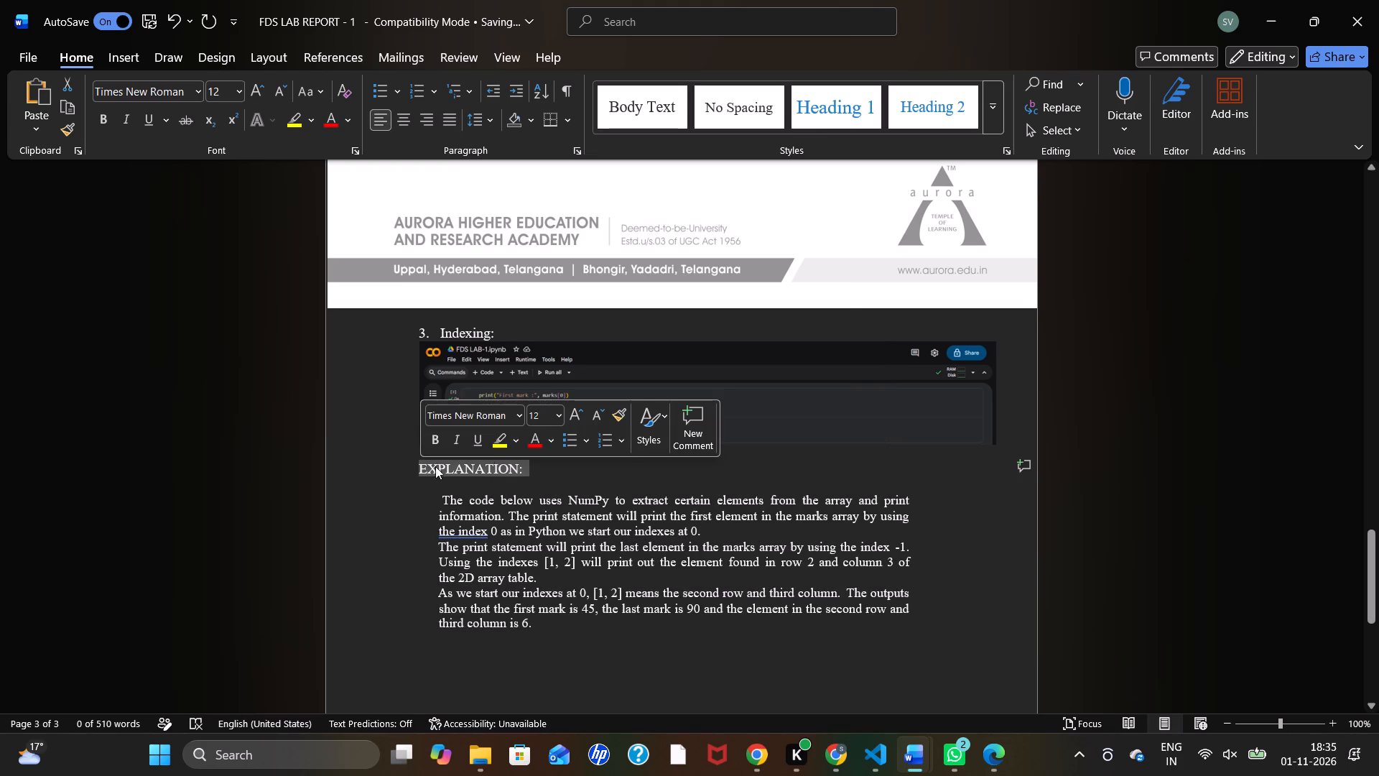
left_click(557, 423)
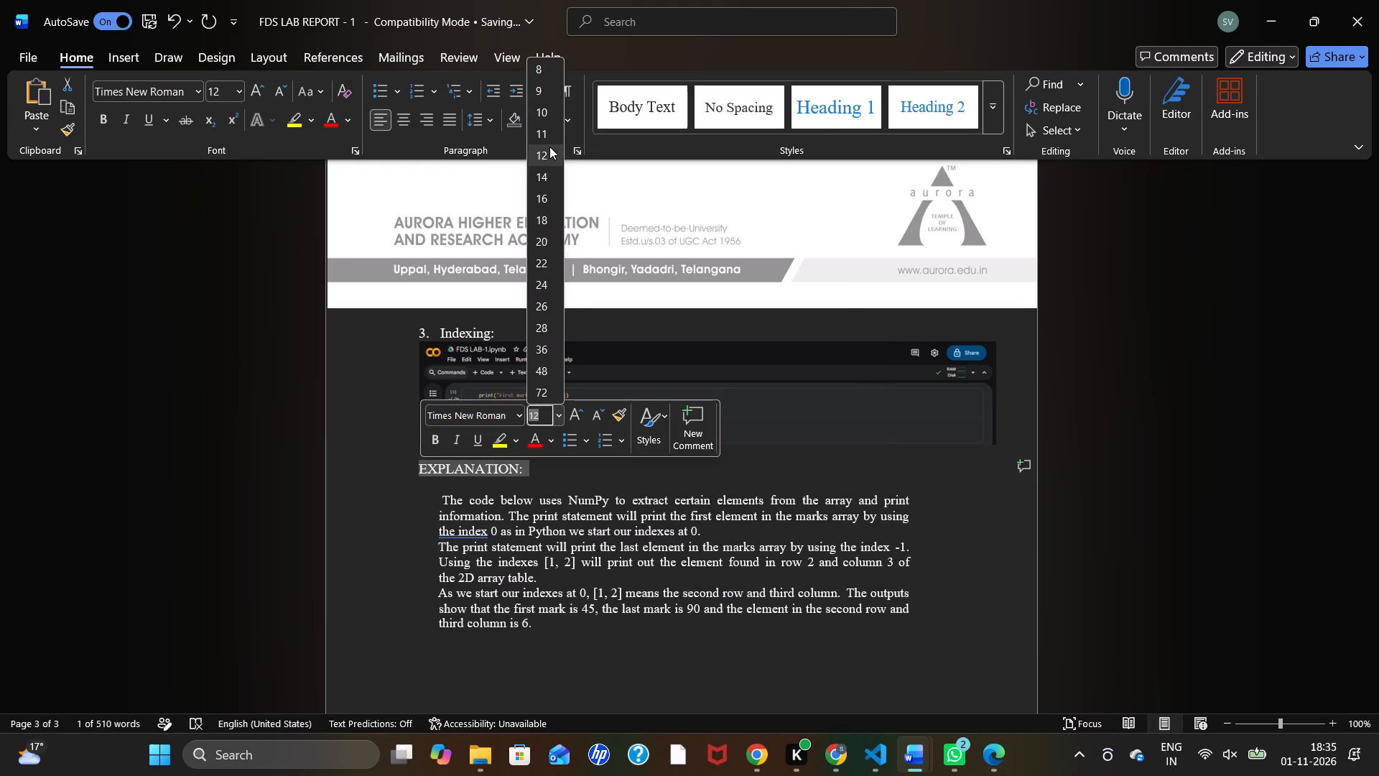
left_click(542, 137)
Start numbered item 4. after a blank line below the Indexing explanation.
left_click(575, 625)
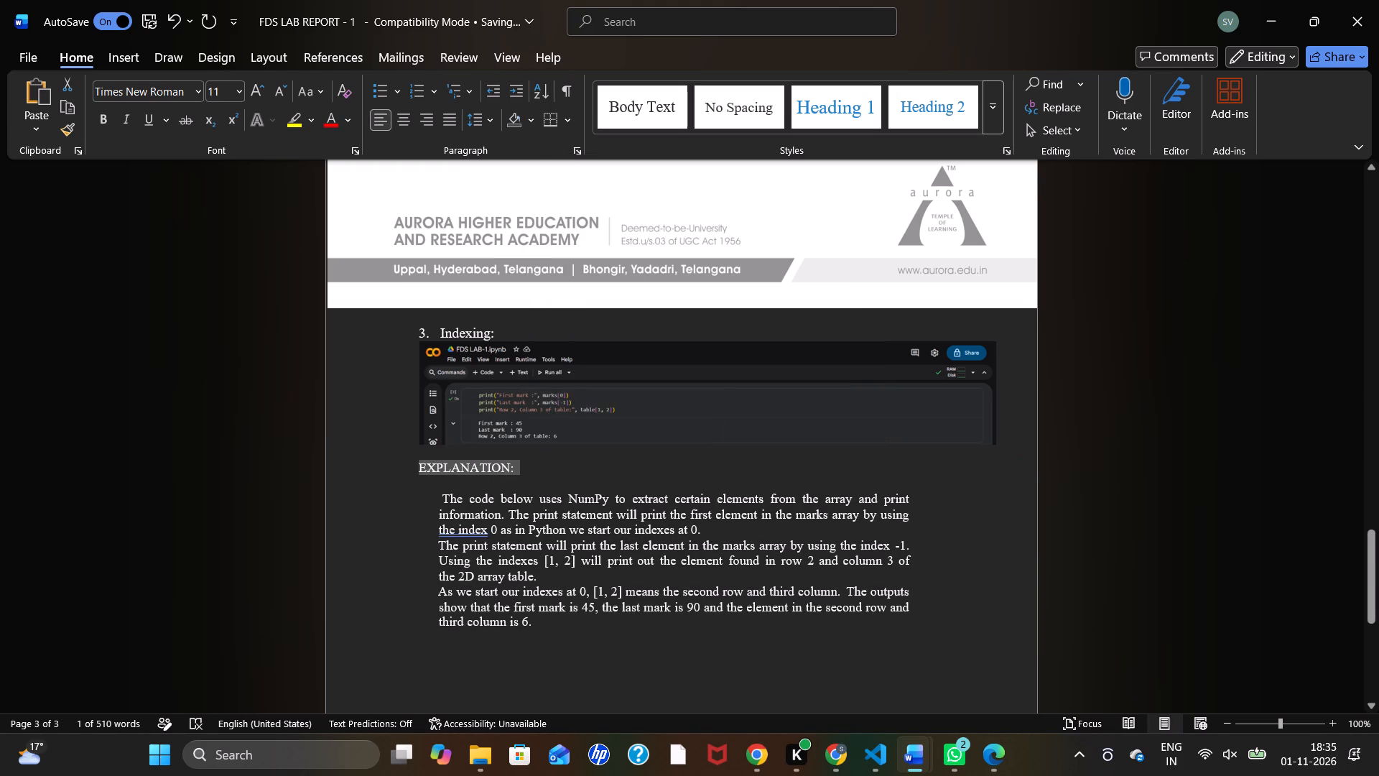
scroll(575, 625, "down", 3)
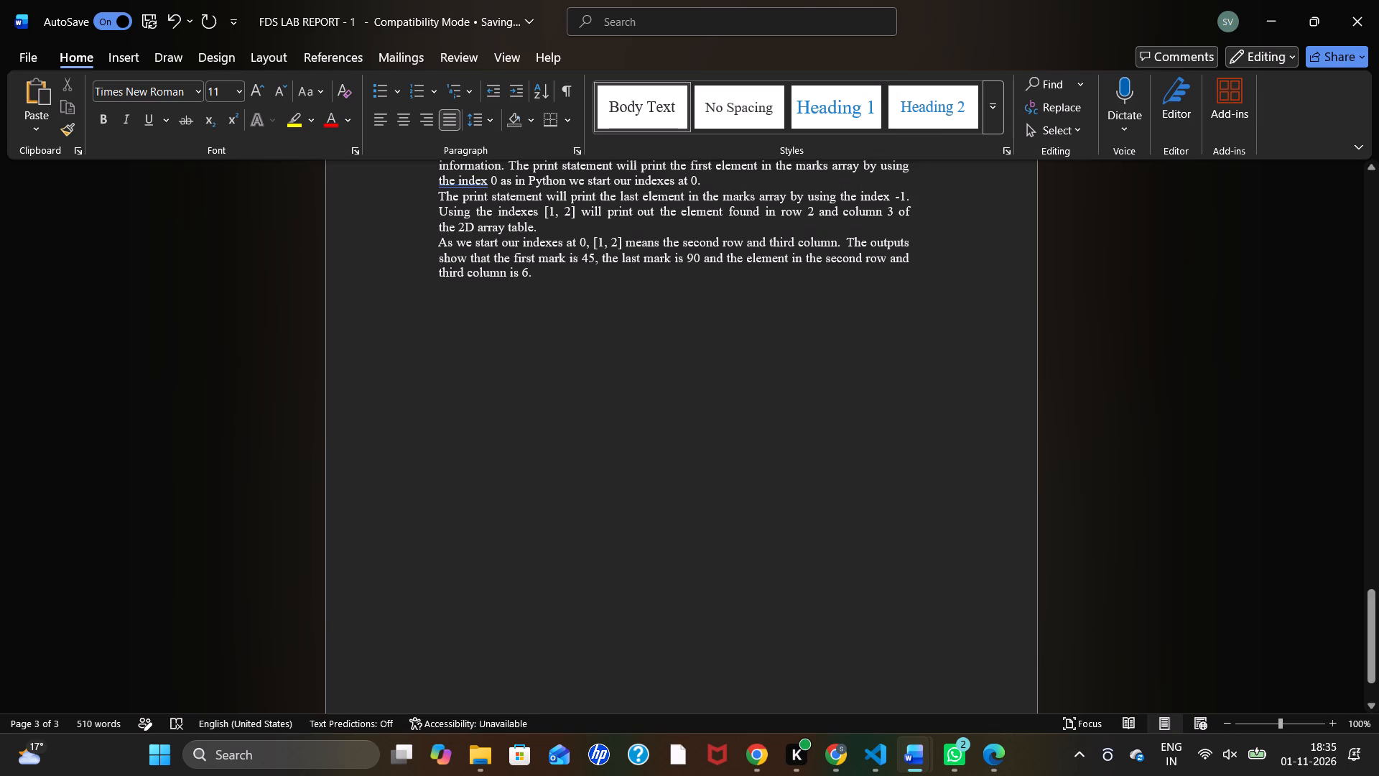
key("Return")
key("Return")
scroll(575, 625, "right", 1)
scroll(575, 625, "up", 2)
scroll(575, 625, "right", 1)
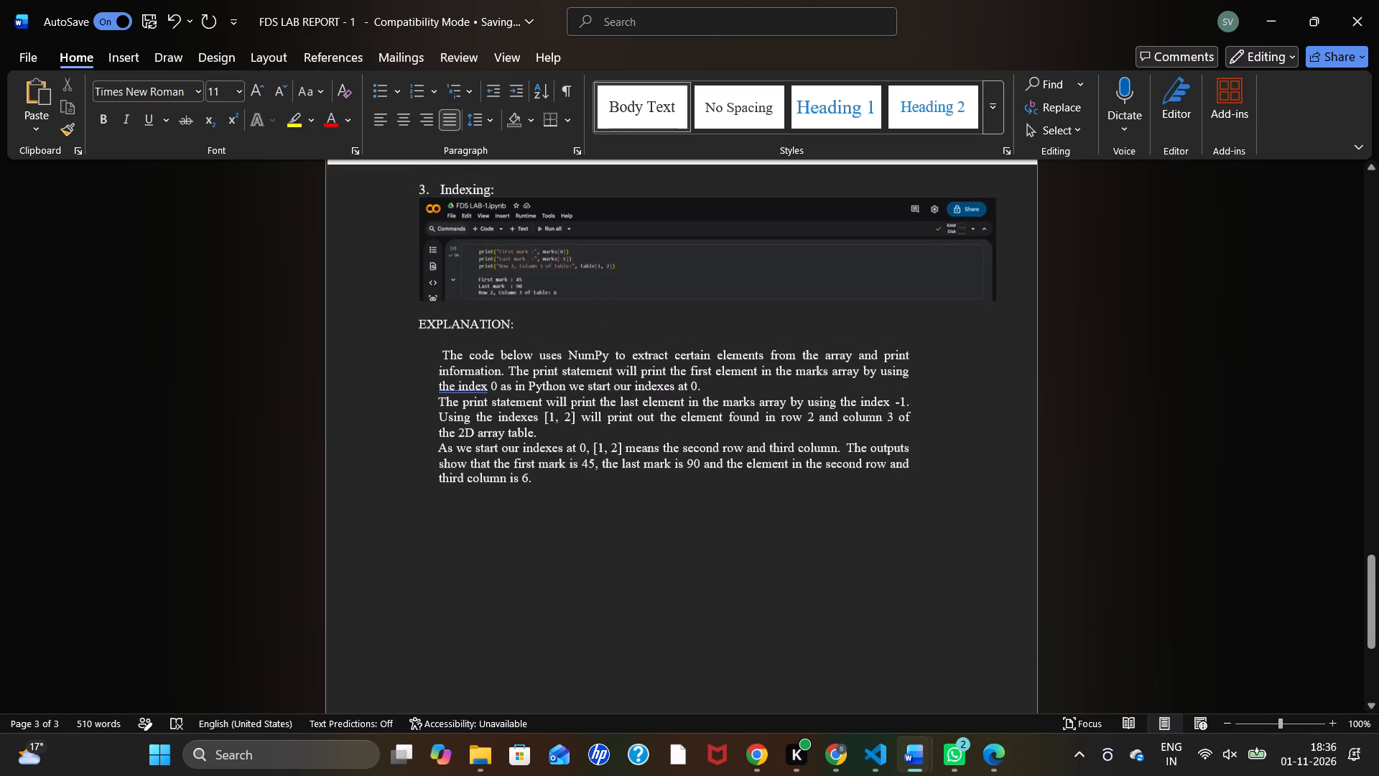
scroll(575, 625, "right", 1)
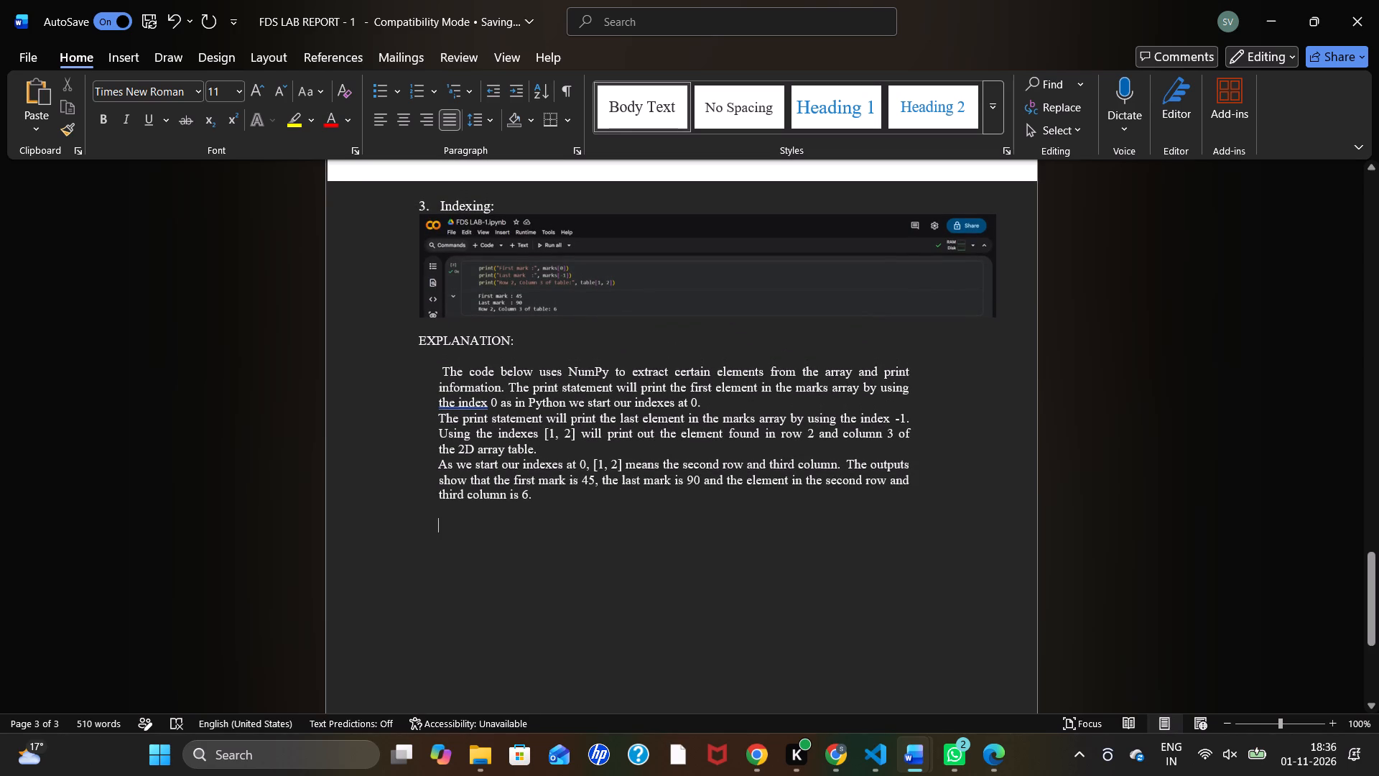
type("4.")
key("space")
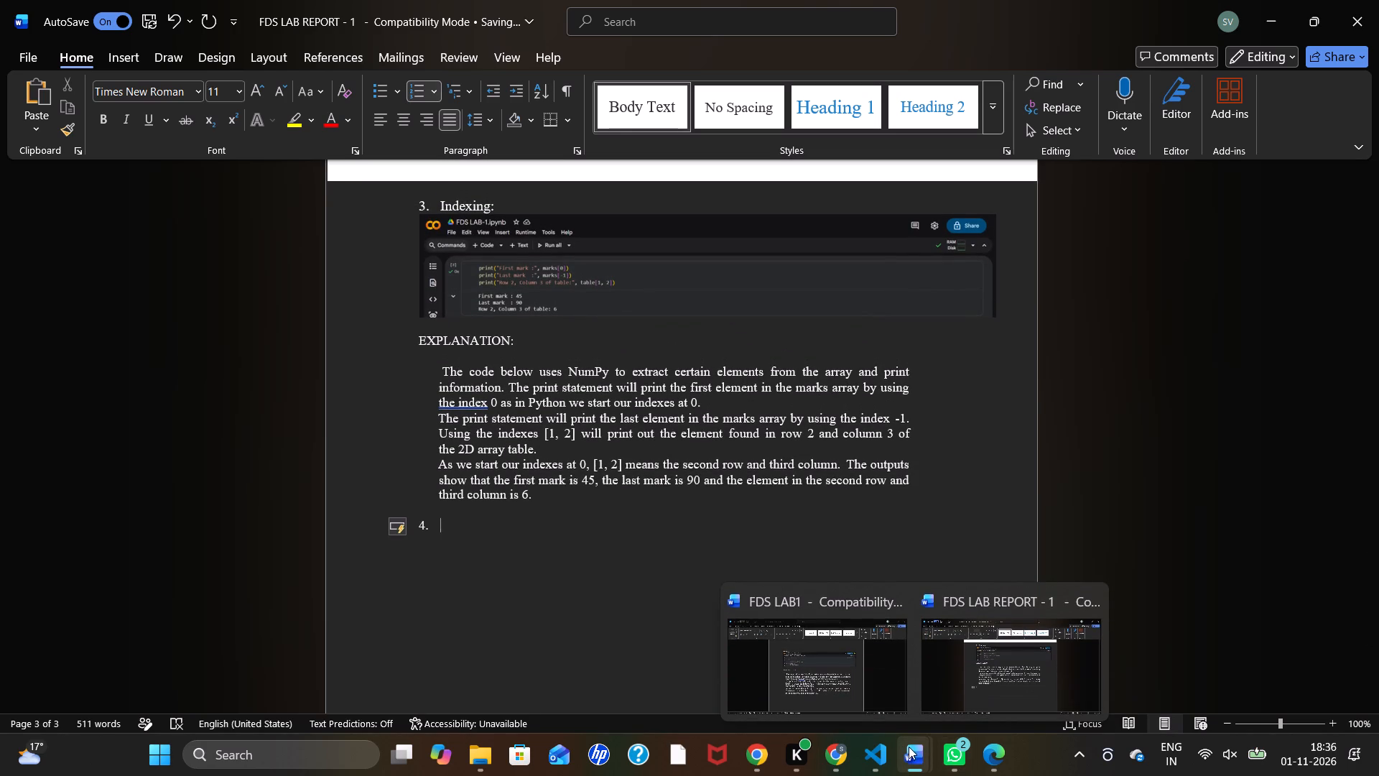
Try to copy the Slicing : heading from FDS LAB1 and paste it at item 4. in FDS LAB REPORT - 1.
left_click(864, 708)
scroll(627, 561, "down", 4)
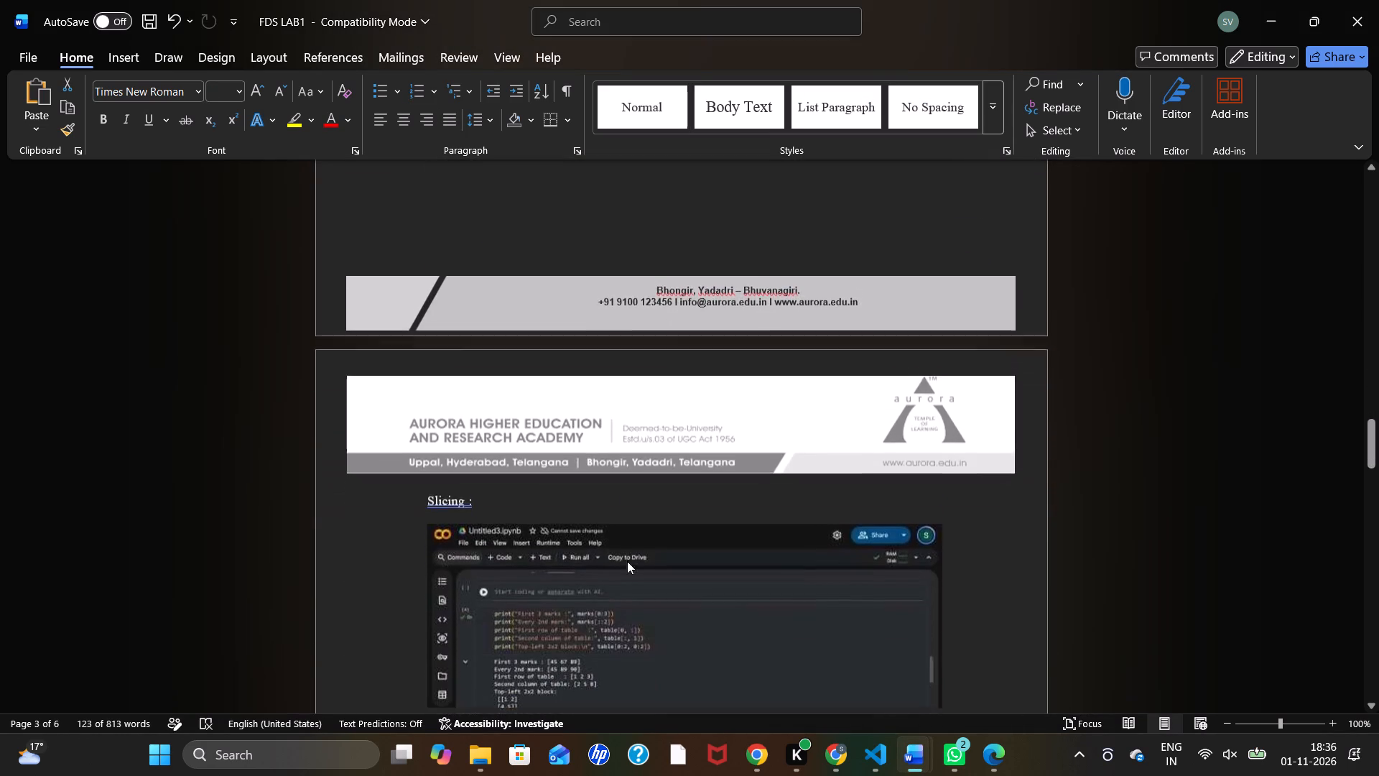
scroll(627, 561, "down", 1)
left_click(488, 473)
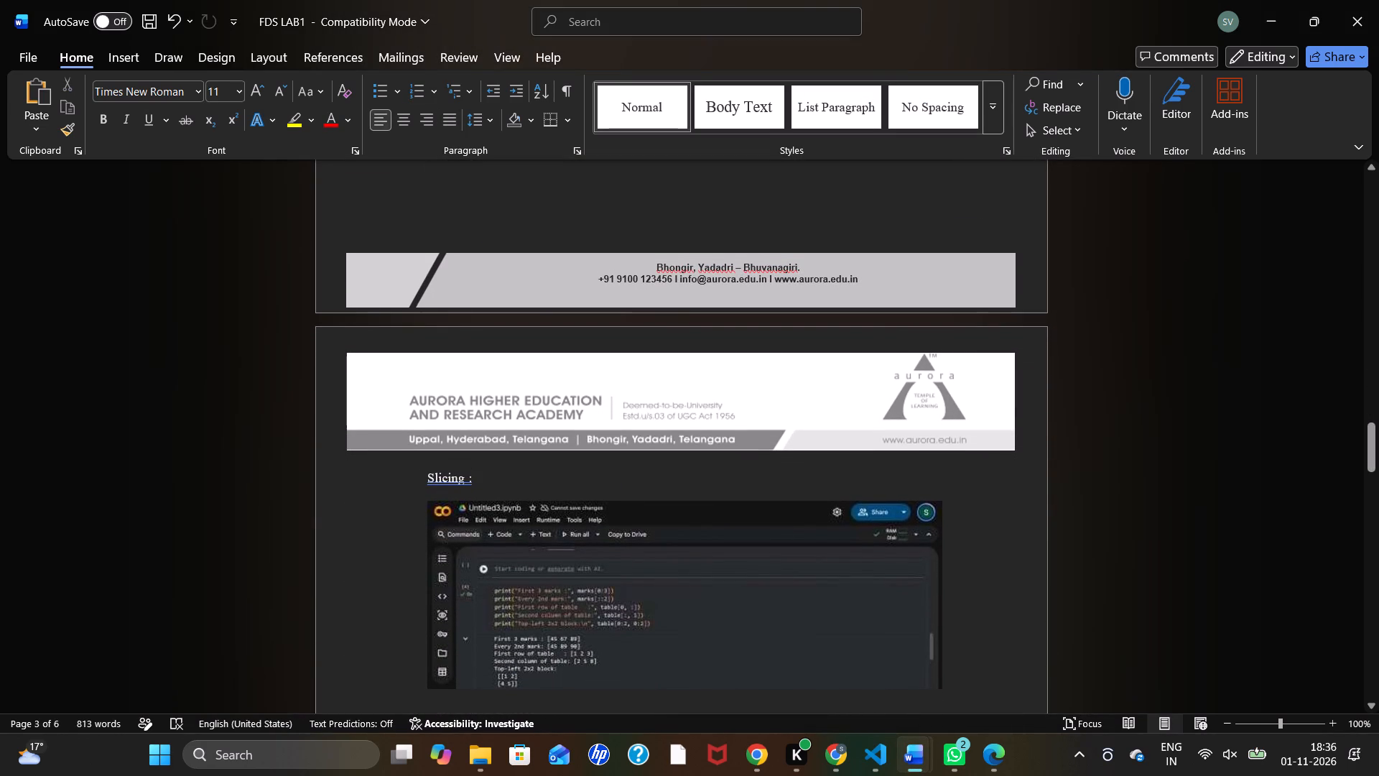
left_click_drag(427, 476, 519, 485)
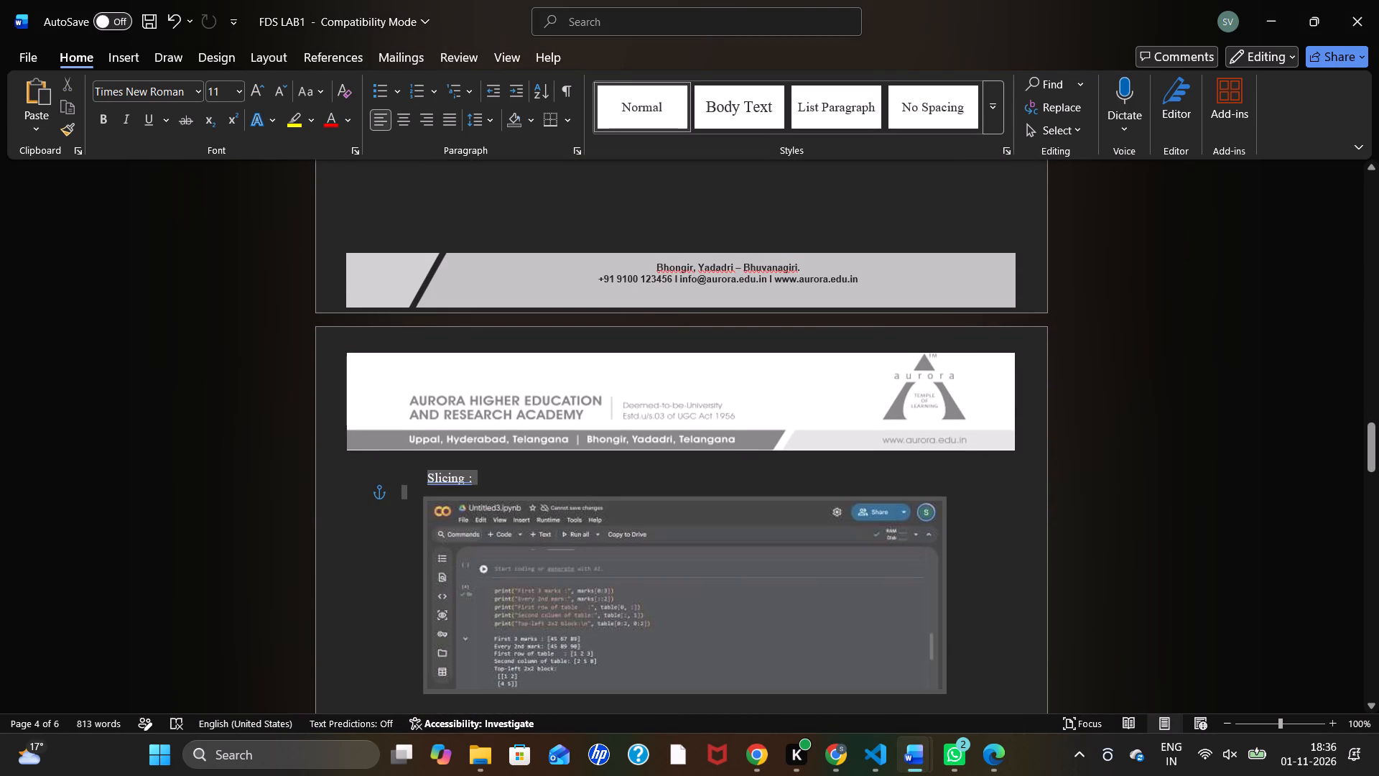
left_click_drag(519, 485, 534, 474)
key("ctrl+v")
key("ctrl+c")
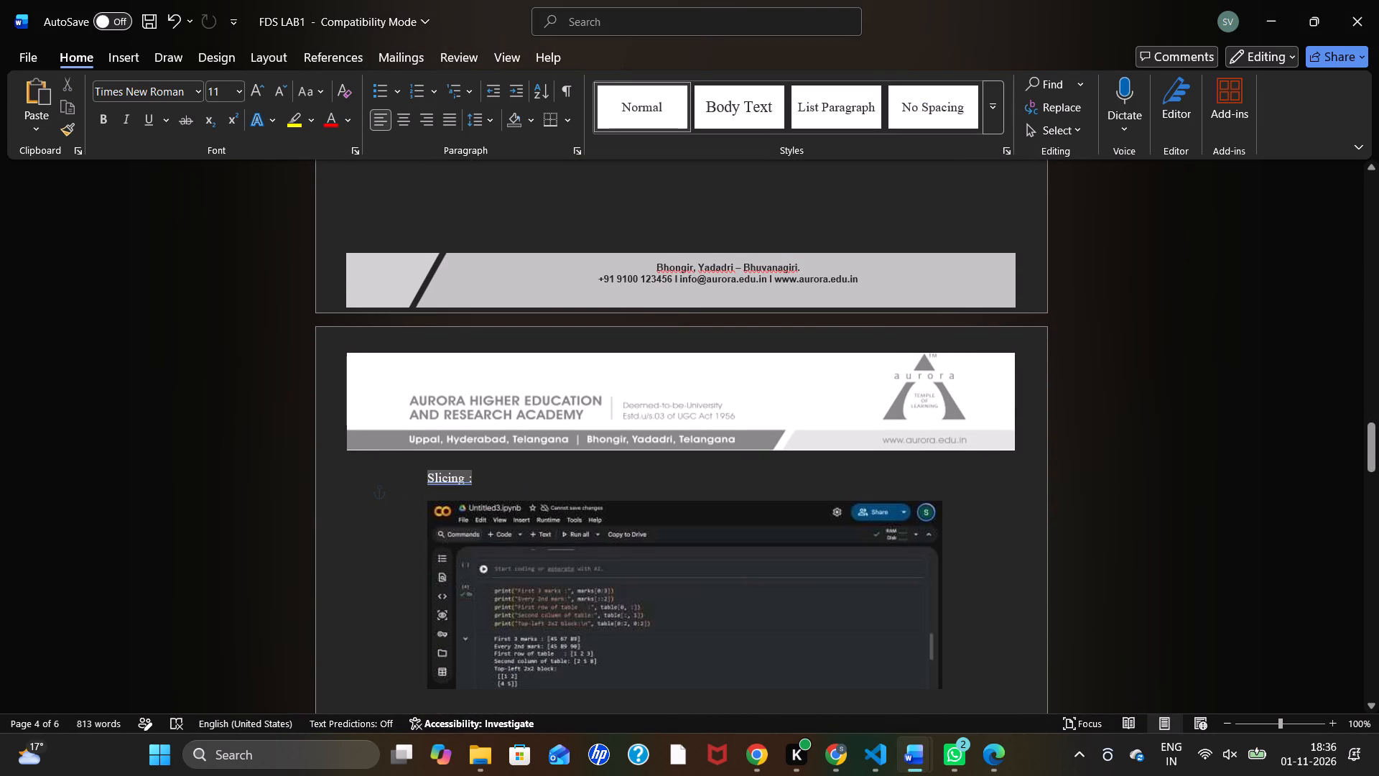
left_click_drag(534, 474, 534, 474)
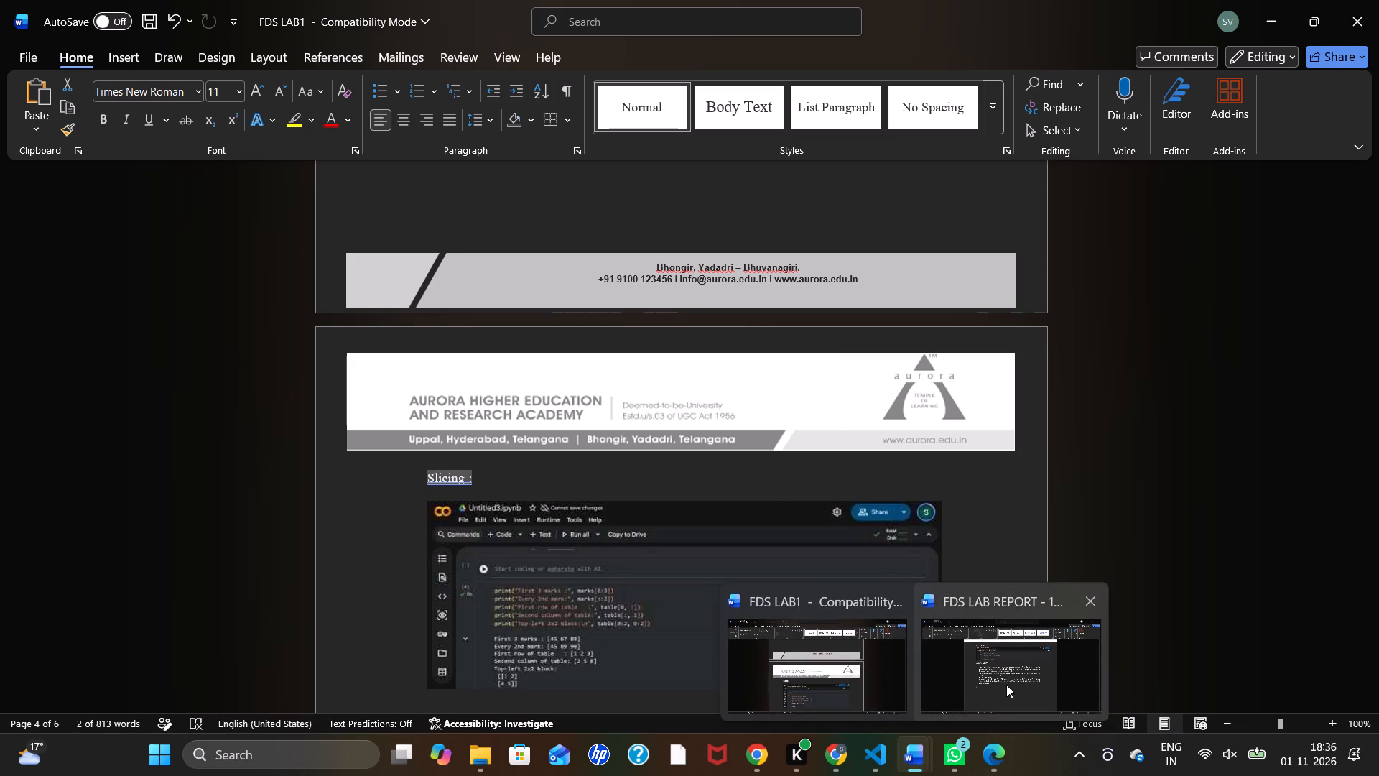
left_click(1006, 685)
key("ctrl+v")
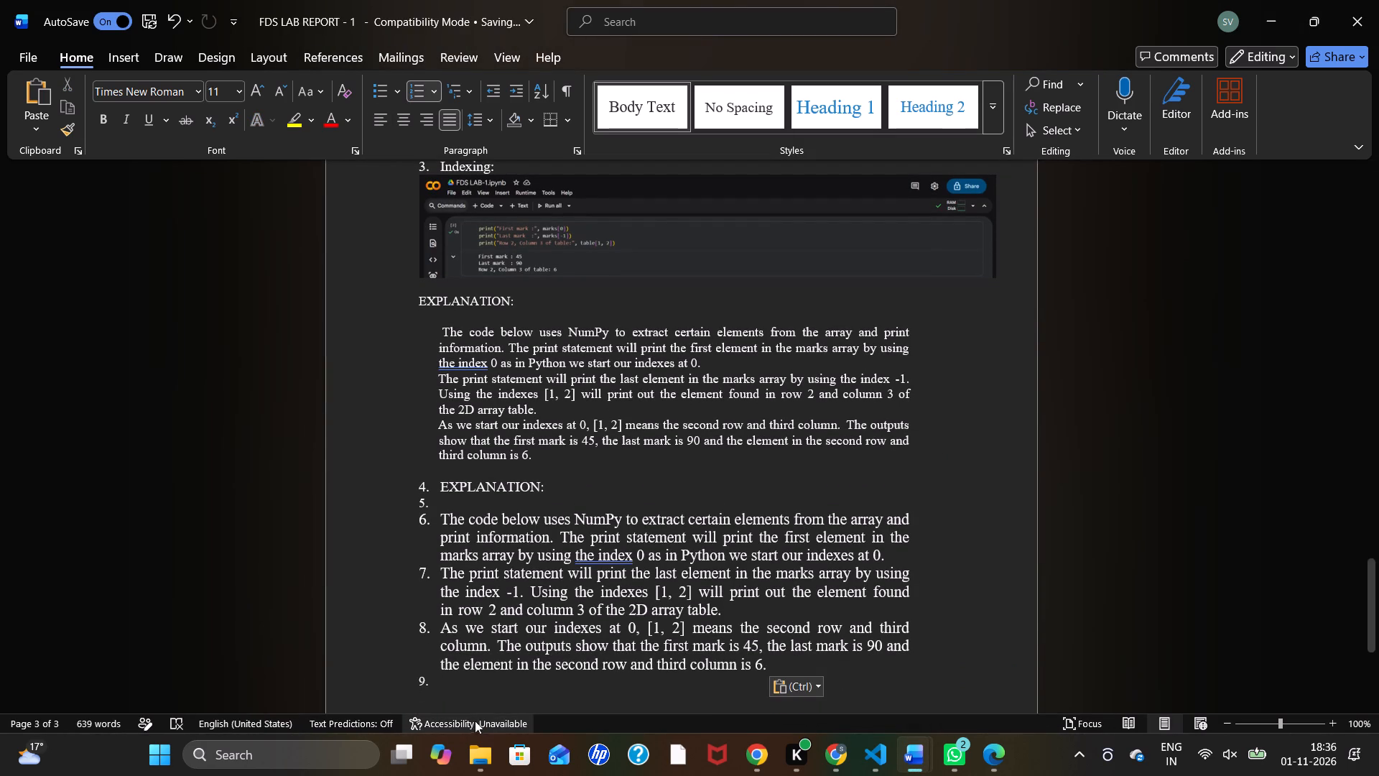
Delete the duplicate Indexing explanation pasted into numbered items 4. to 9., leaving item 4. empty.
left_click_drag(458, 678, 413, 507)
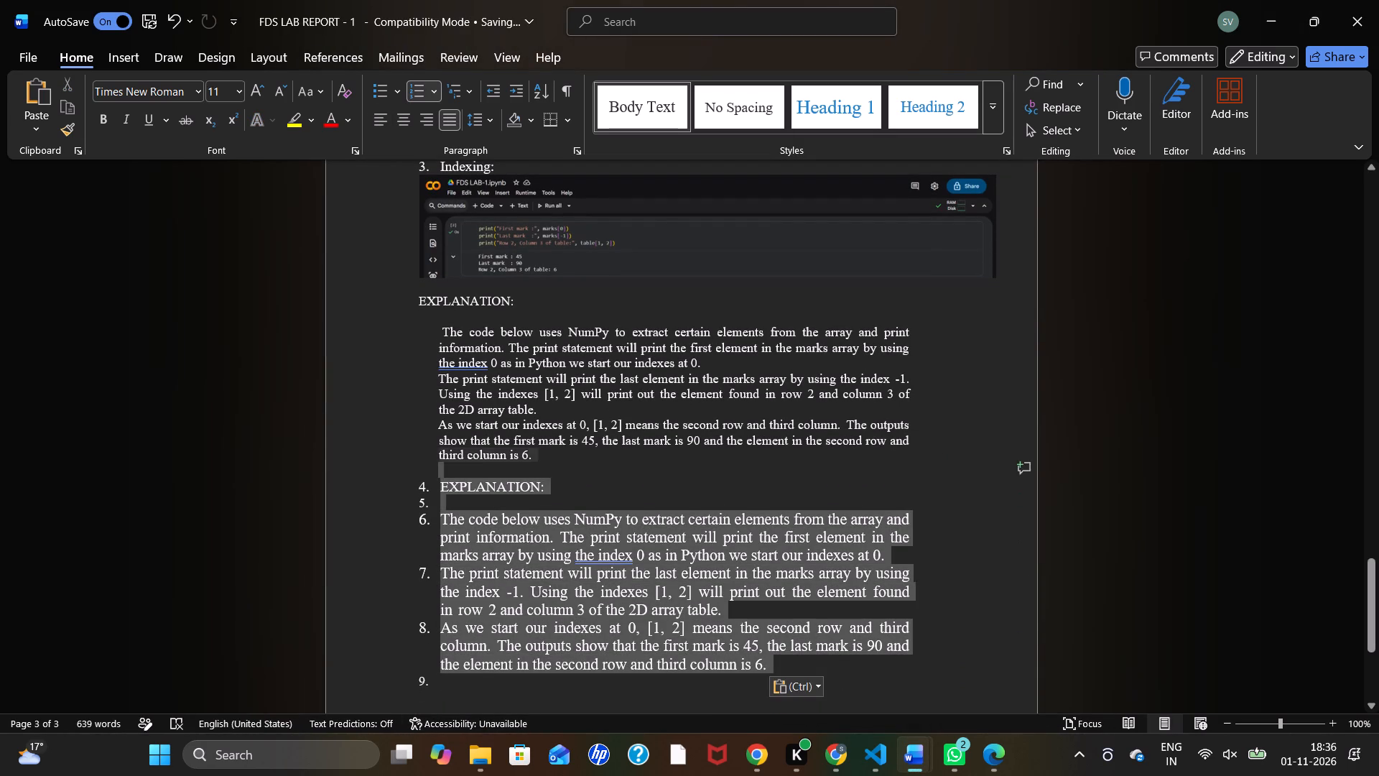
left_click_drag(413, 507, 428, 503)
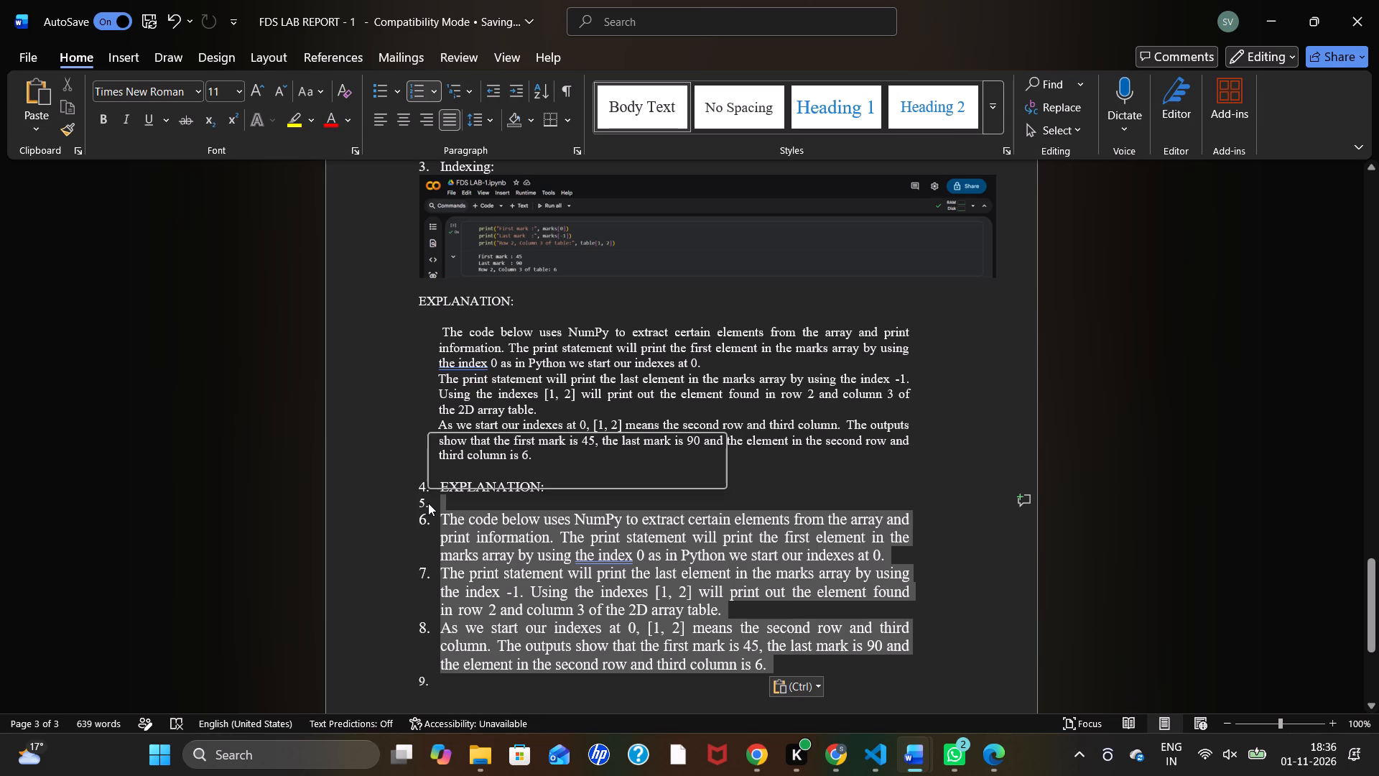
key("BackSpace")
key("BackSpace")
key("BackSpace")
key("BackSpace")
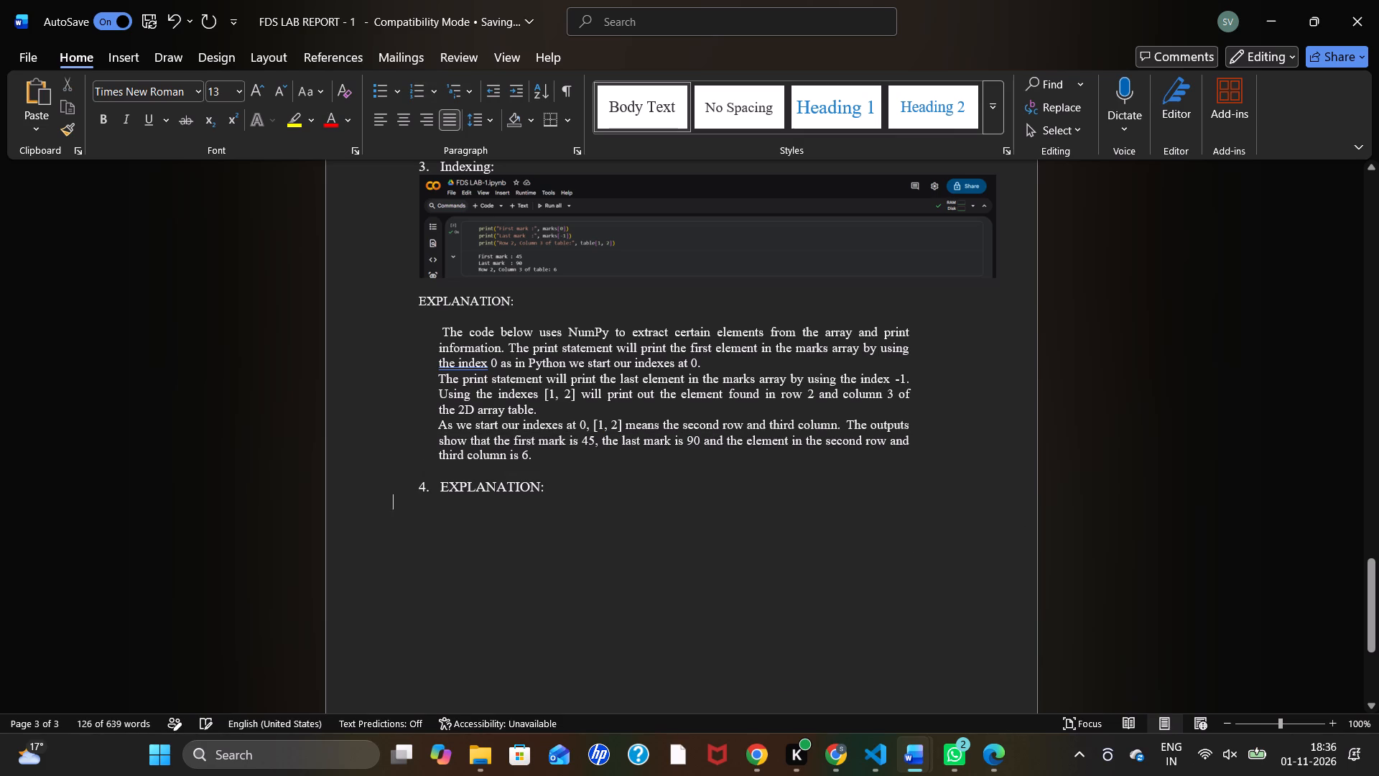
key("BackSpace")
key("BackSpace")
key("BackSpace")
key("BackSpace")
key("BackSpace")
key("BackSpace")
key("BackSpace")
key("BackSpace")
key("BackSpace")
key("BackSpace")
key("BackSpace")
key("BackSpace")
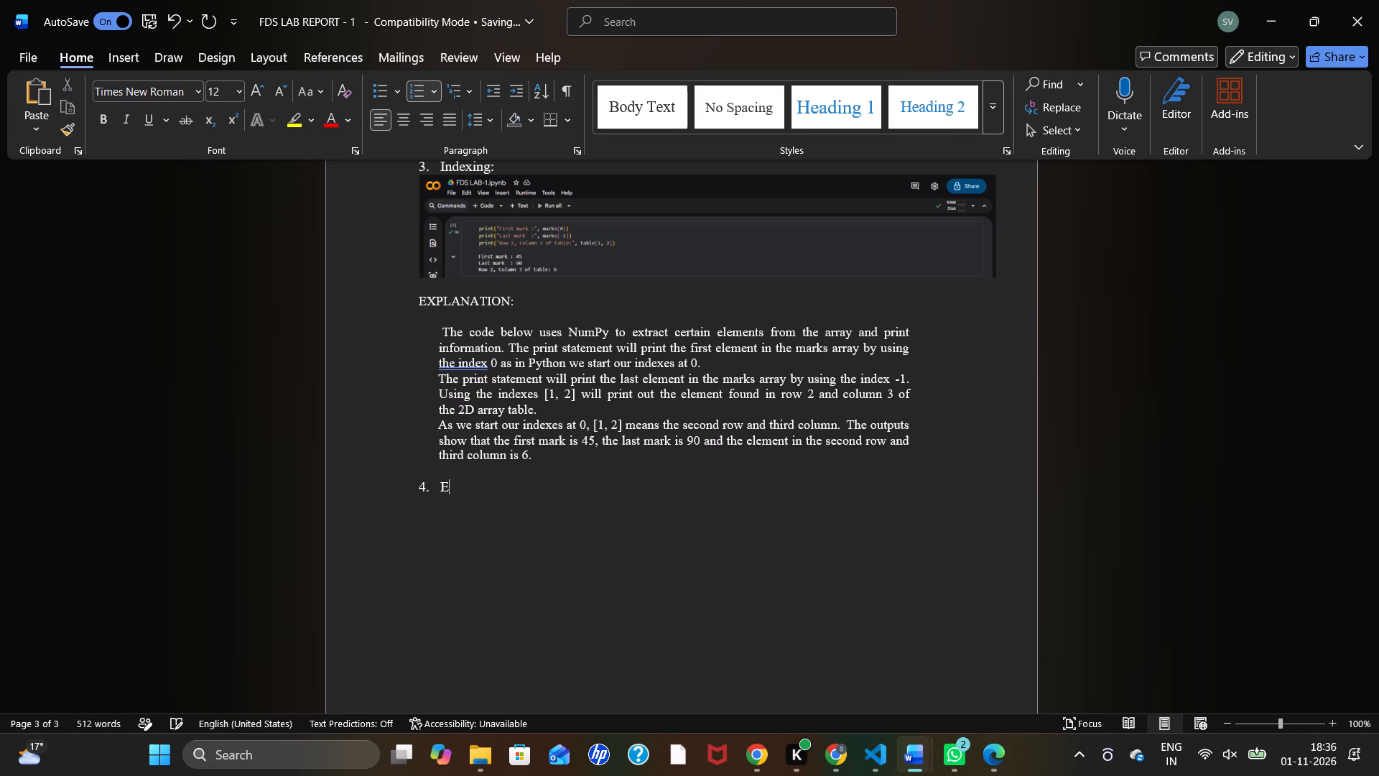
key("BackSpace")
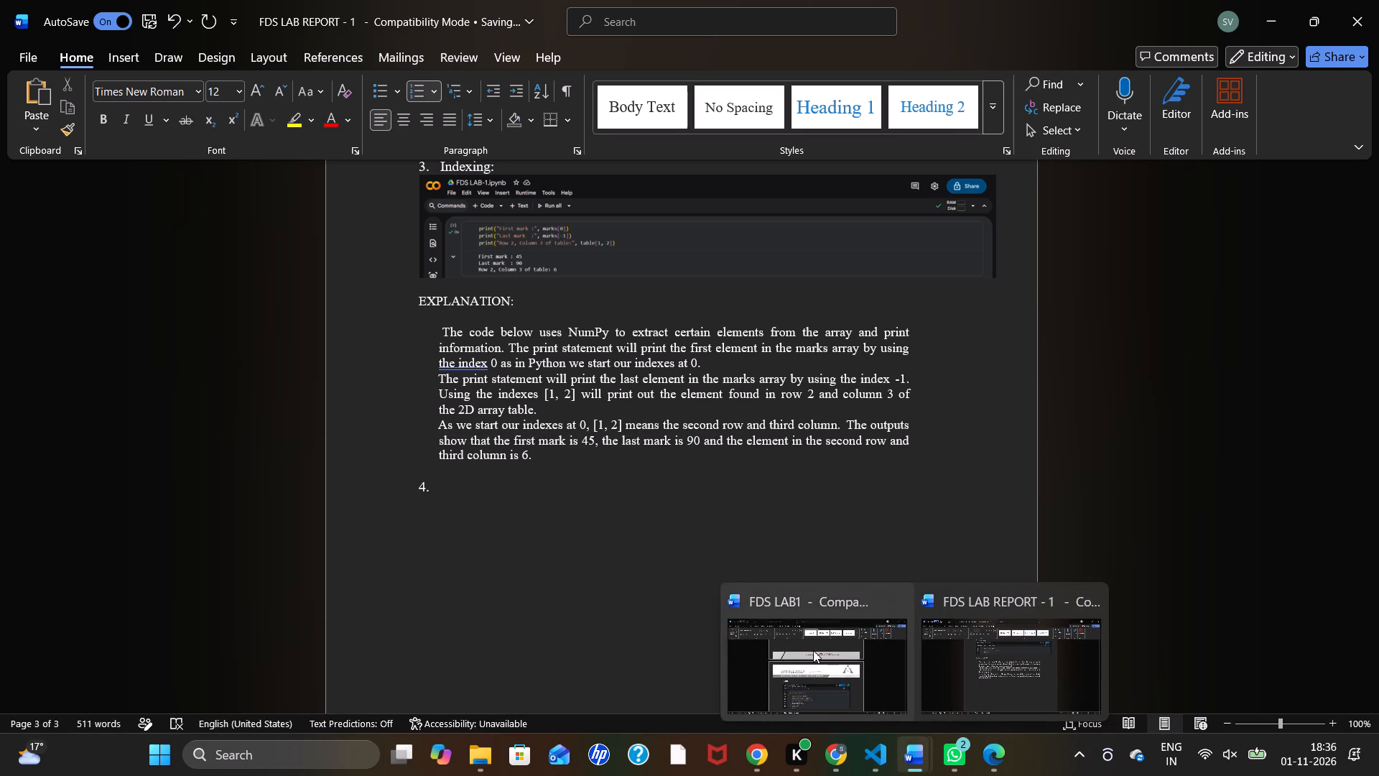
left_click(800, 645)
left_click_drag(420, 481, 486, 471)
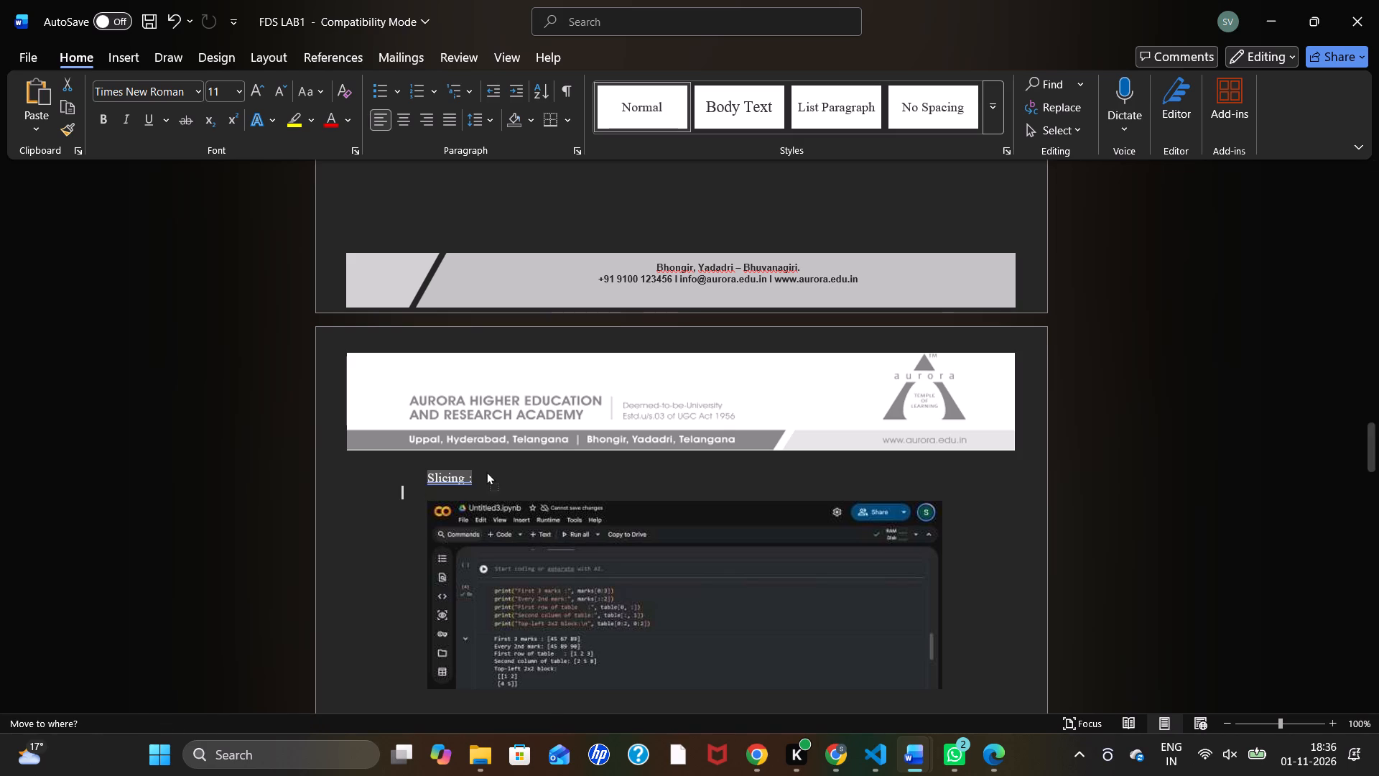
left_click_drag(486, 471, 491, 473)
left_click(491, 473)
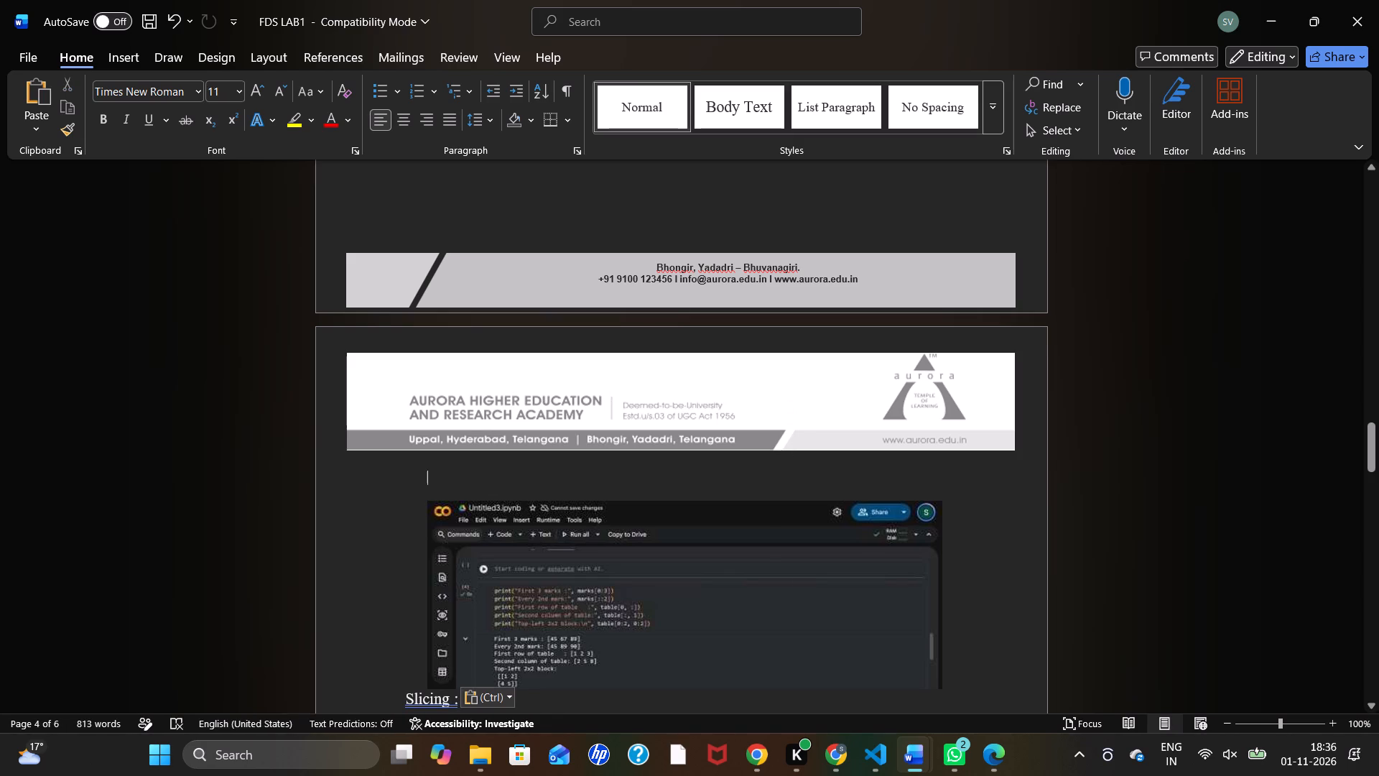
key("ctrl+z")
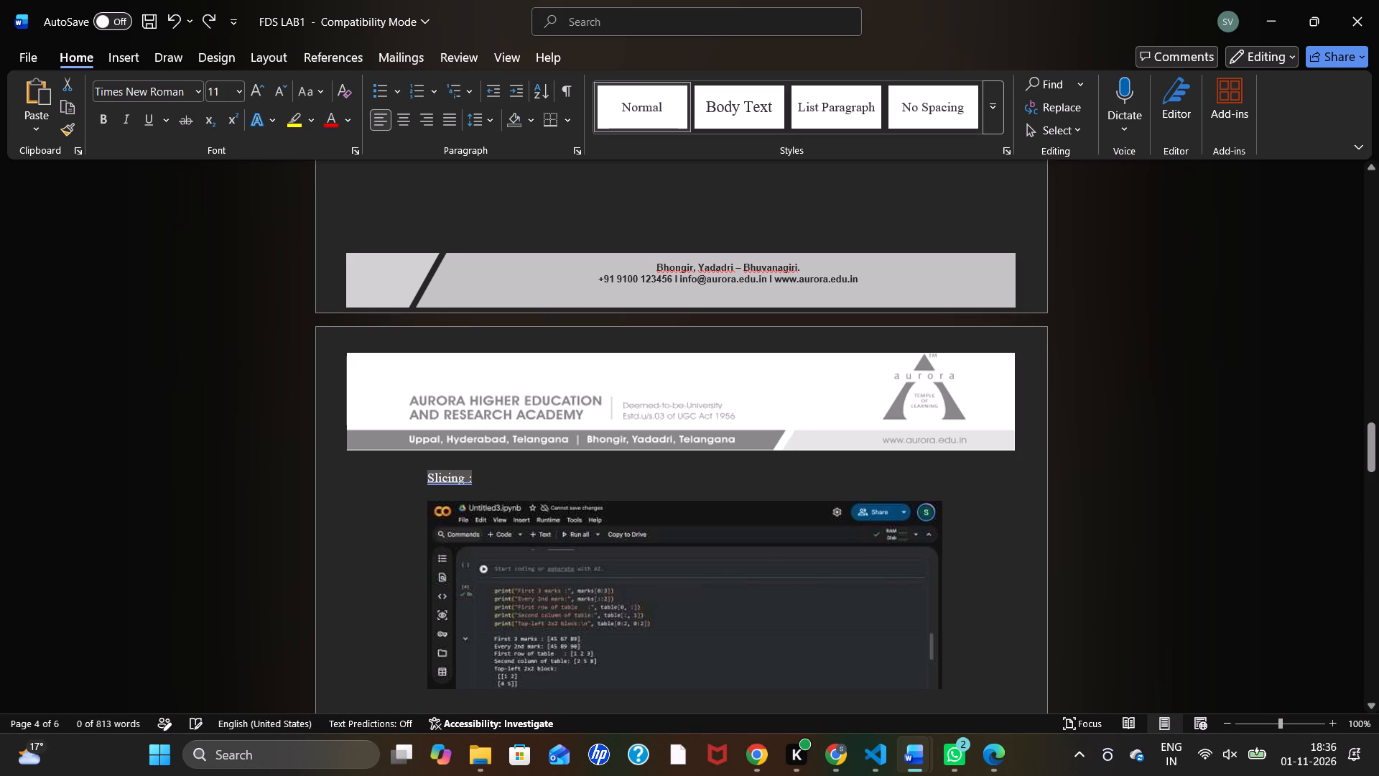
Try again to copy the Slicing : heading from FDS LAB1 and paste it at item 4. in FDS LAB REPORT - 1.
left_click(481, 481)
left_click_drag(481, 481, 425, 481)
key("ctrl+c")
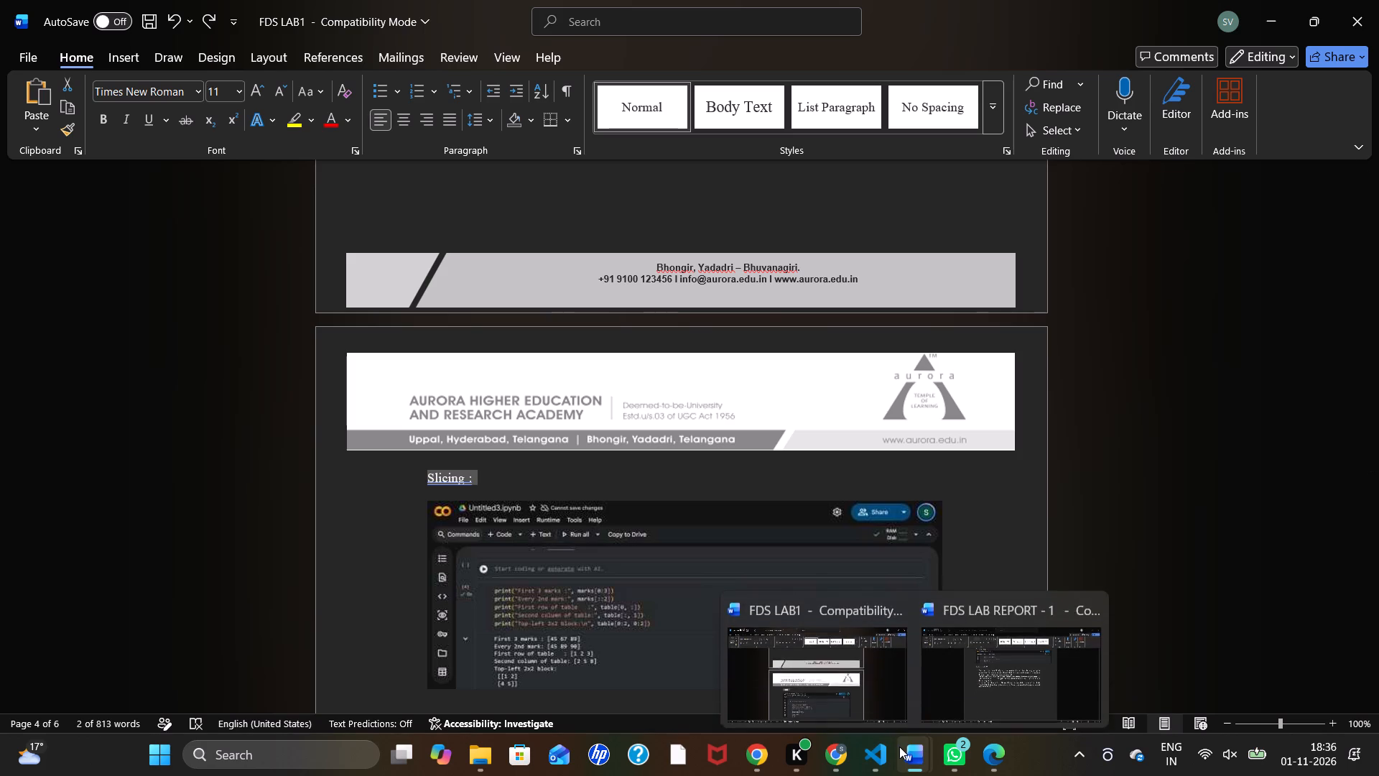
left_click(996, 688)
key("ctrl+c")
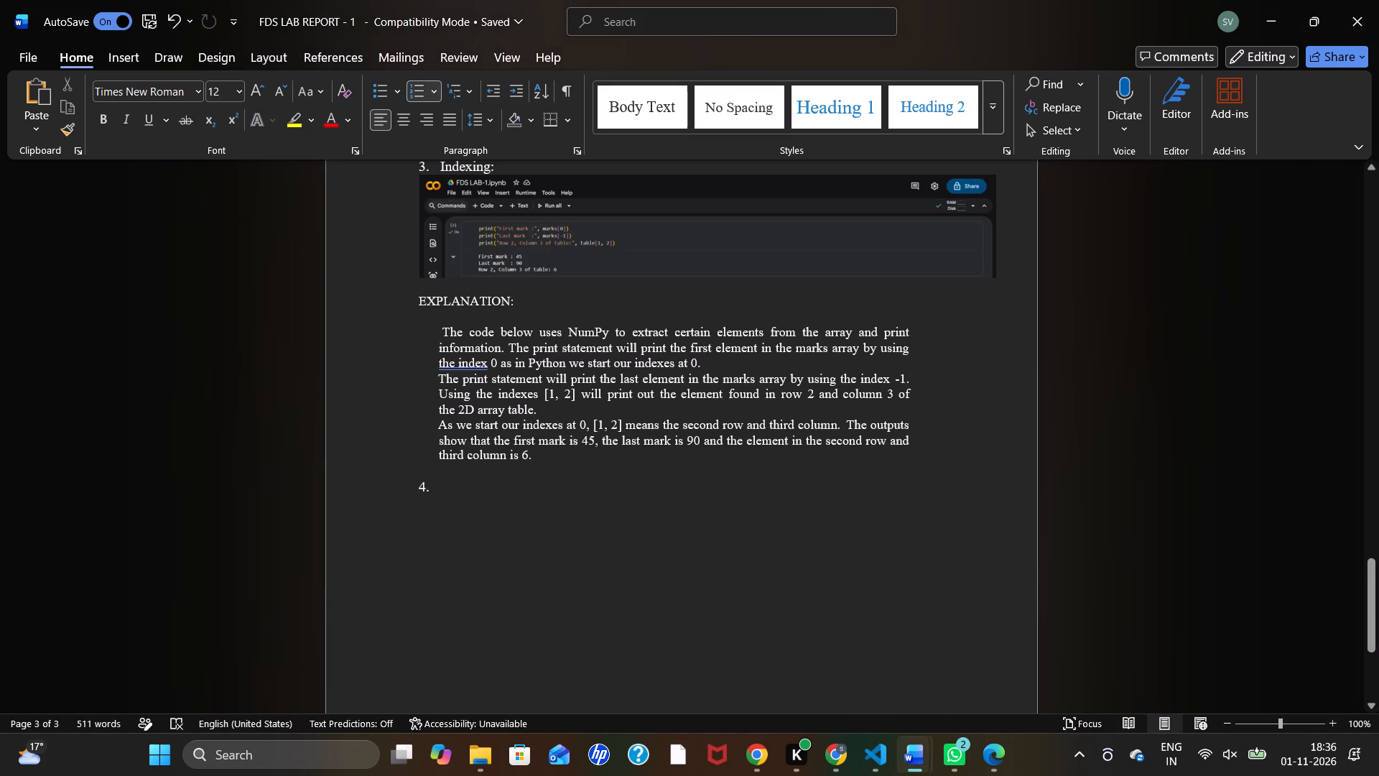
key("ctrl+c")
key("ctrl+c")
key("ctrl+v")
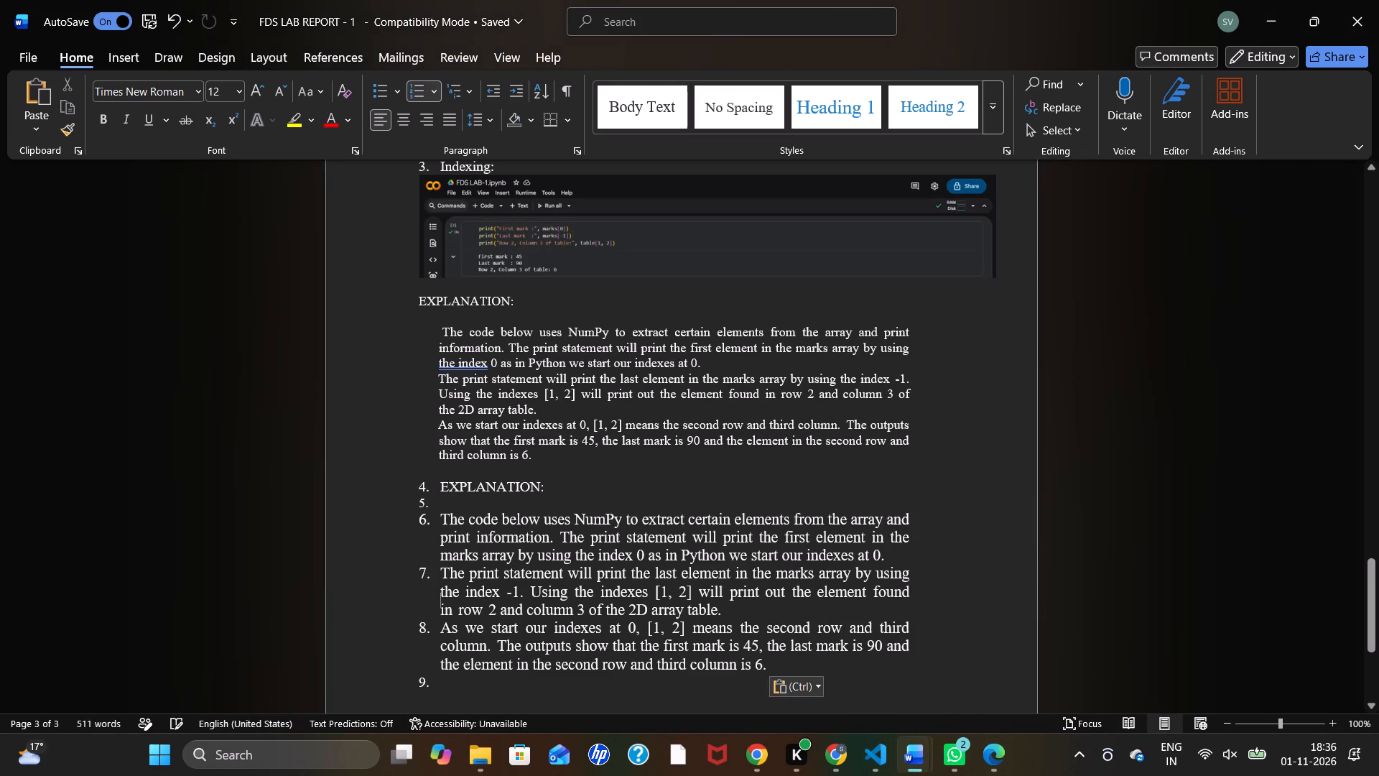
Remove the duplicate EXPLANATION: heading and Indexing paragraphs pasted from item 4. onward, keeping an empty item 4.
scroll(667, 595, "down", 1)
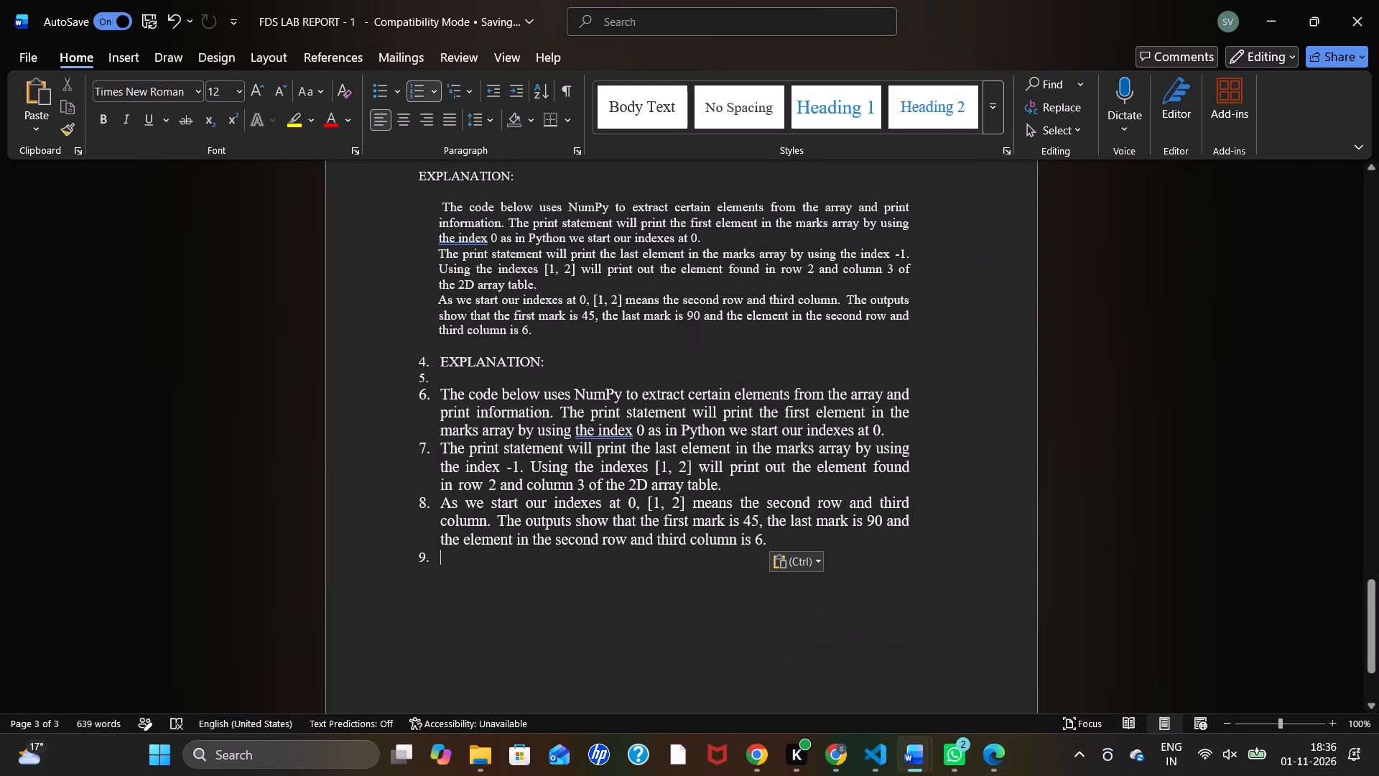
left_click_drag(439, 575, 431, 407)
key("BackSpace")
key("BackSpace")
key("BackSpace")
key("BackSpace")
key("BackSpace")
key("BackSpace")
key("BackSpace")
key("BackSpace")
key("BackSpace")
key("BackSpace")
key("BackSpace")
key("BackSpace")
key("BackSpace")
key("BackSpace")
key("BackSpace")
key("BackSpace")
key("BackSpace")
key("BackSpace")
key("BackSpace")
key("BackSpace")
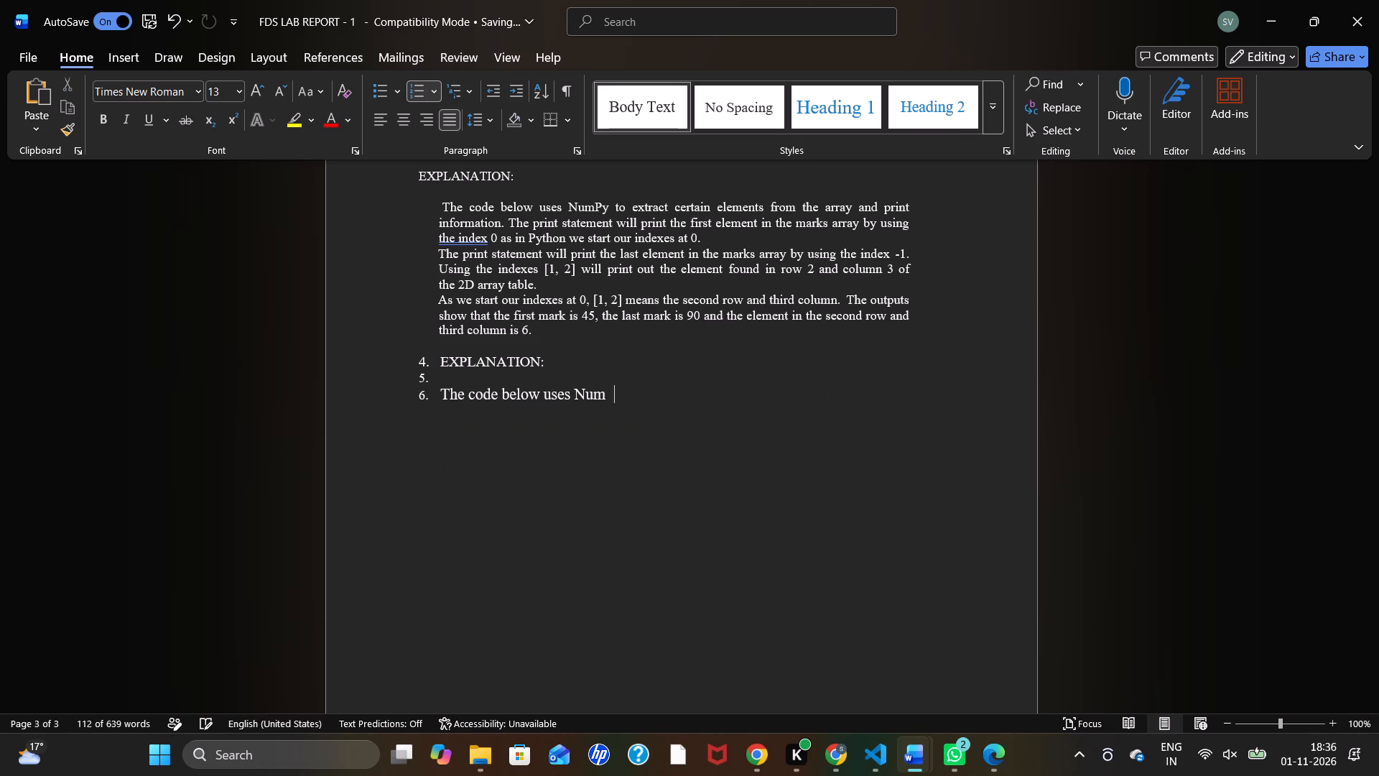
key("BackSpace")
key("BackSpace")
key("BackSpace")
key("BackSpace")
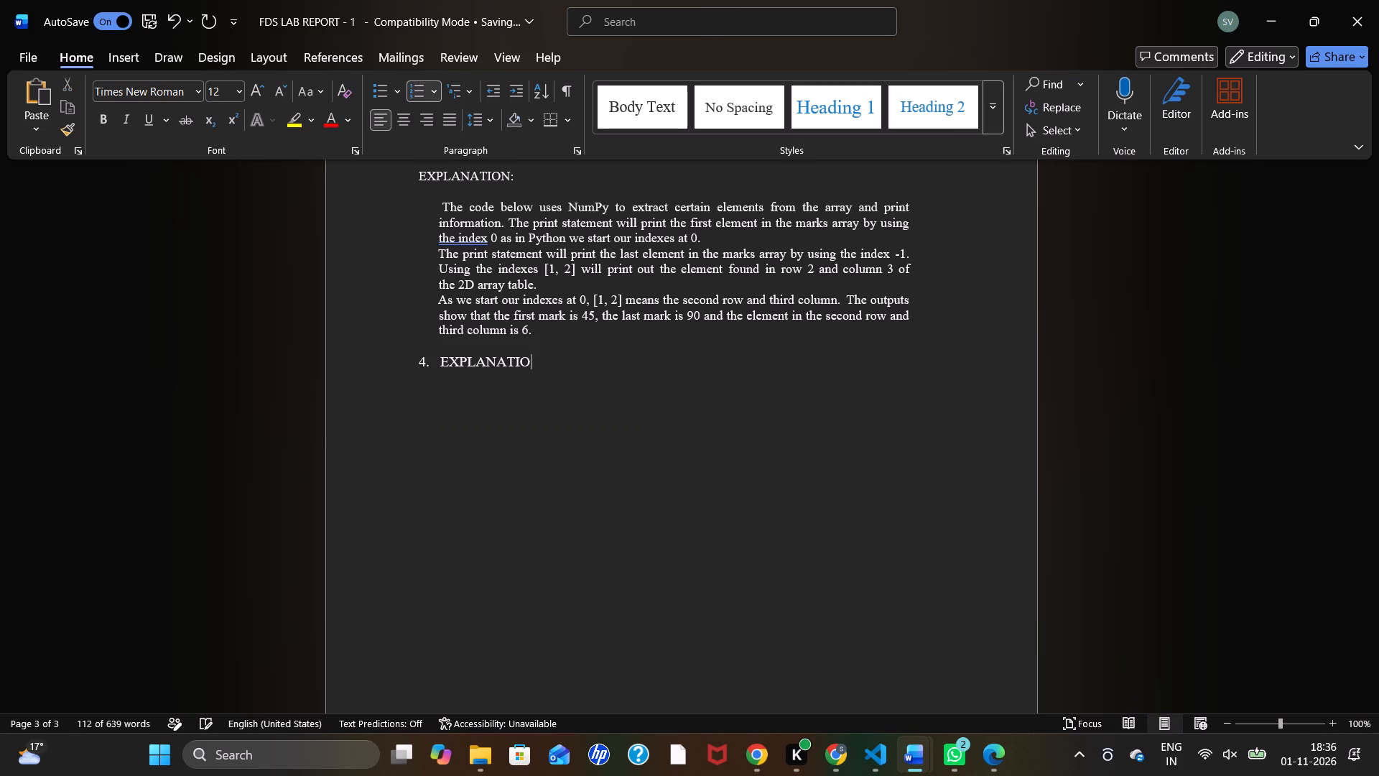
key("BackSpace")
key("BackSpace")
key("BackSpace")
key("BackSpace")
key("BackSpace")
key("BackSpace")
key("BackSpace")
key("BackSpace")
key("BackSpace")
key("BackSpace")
Enter SLICING: as the heading of item 4. with no further numbered item below it.
type("SC")
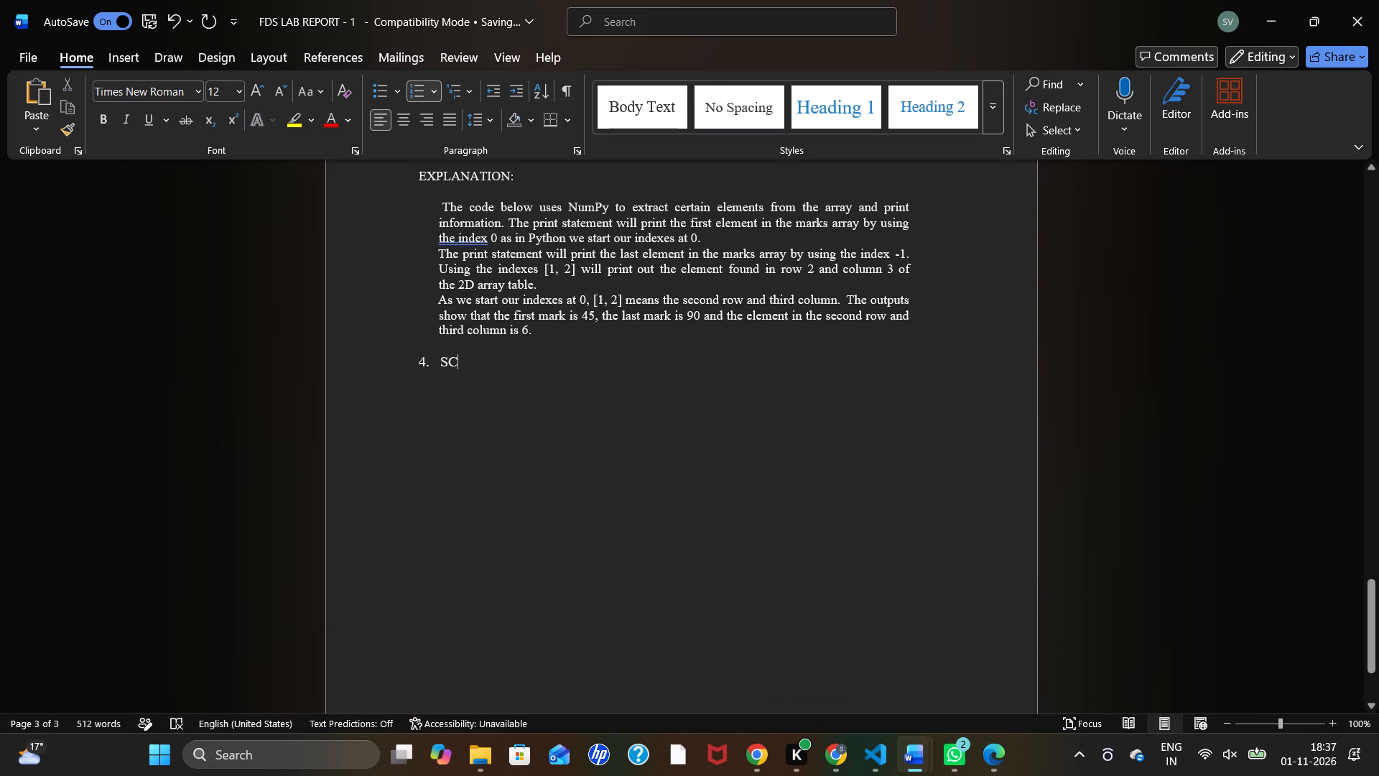
key("BackSpace")
key("semicolon")
key("BackSpace")
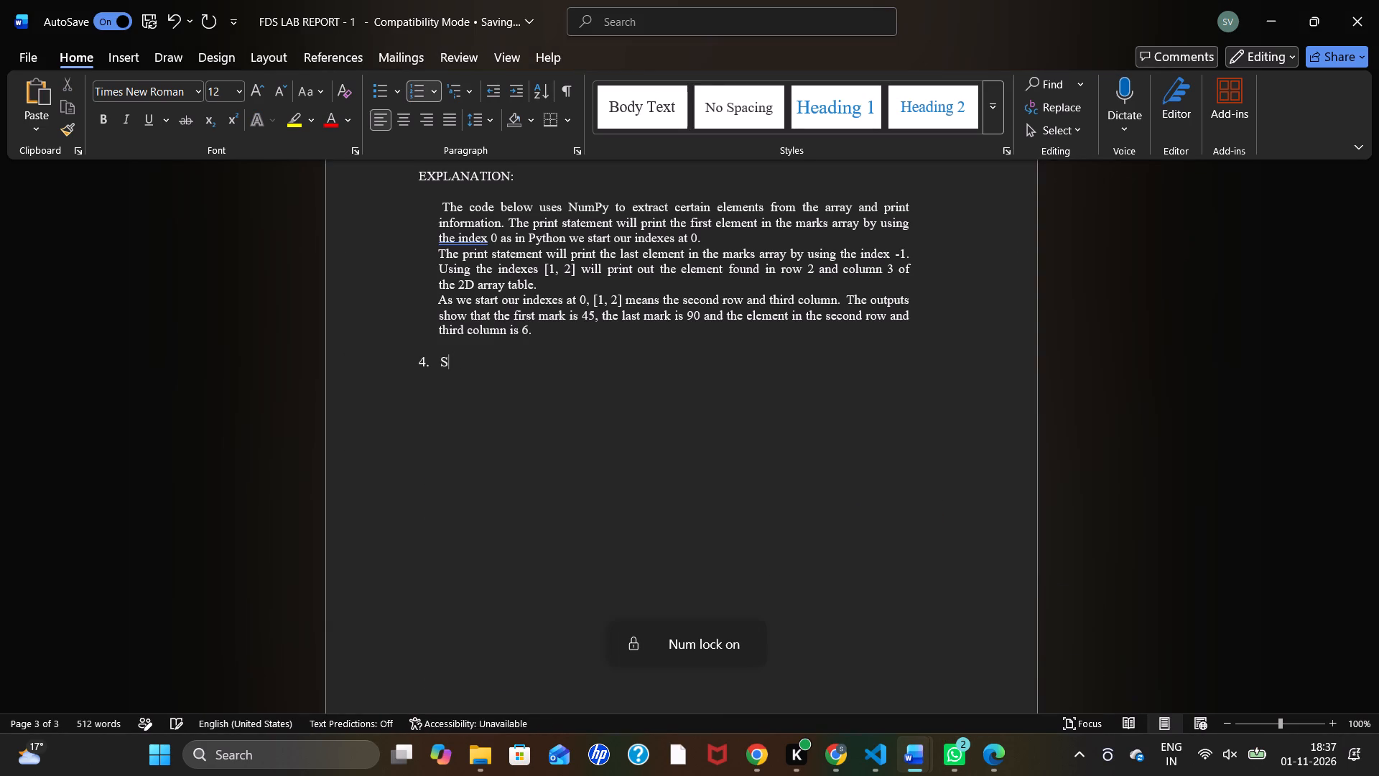
type("LICING")
type(":")
key("space")
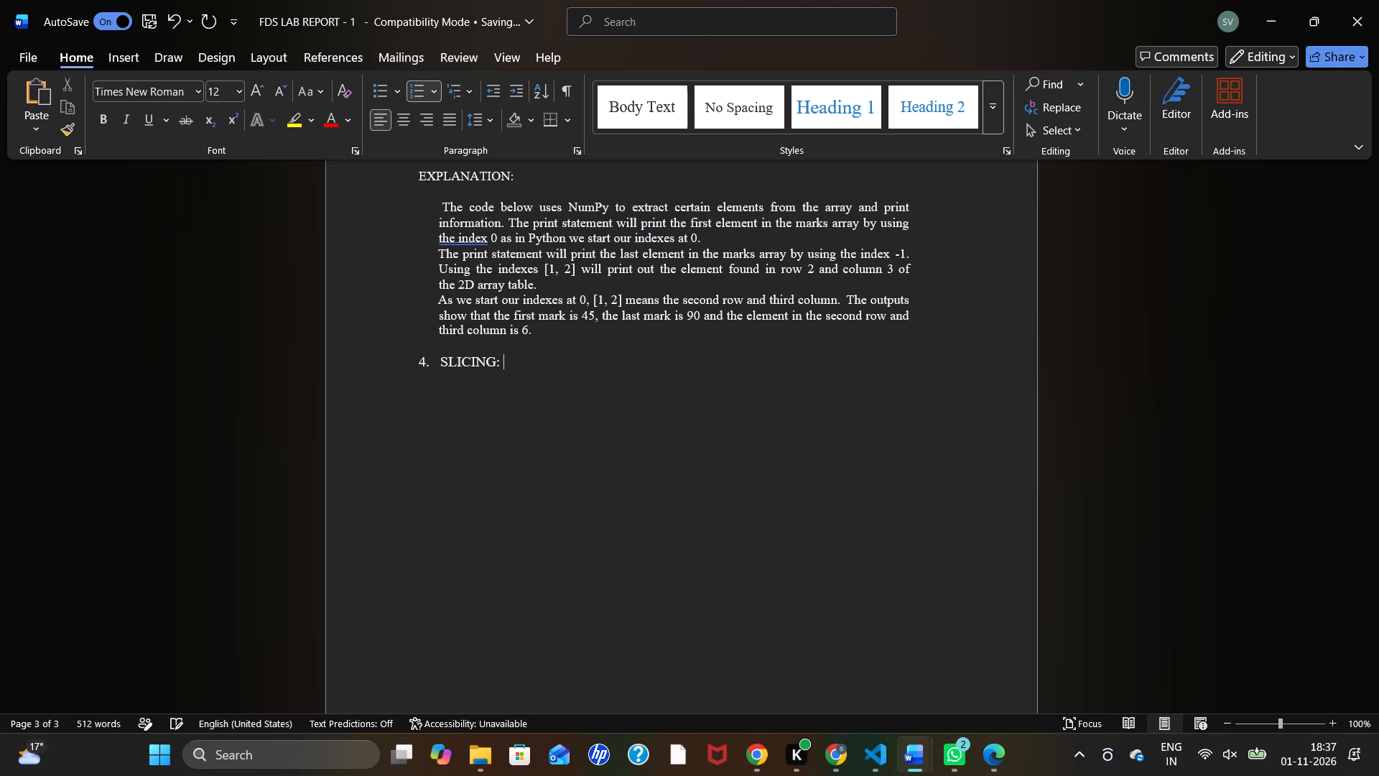
key("Return")
key("BackSpace")
key("BackSpace")
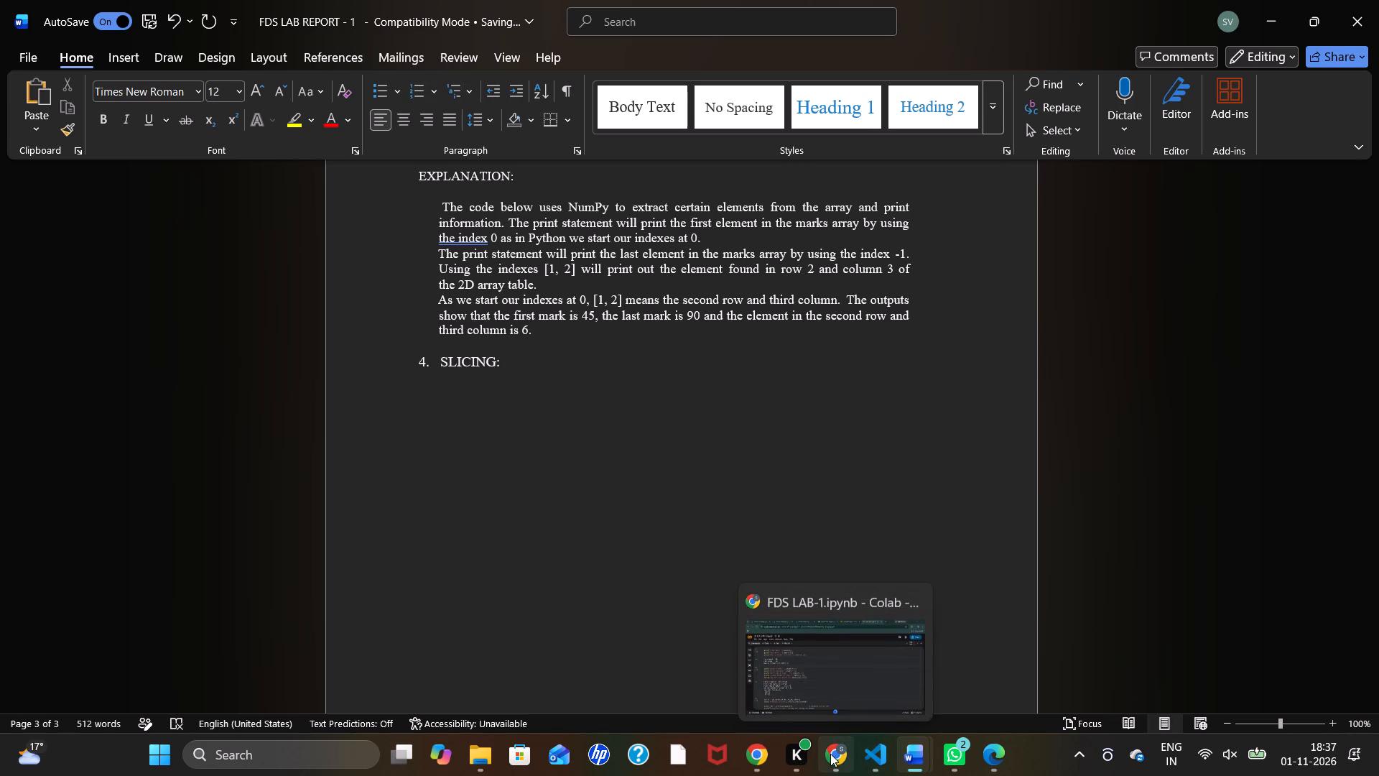
Switch to the FDS LAB-1.ipynb notebook in Colab and snip the slicing cell [4] with its output, including the notebook header.
left_click(845, 693)
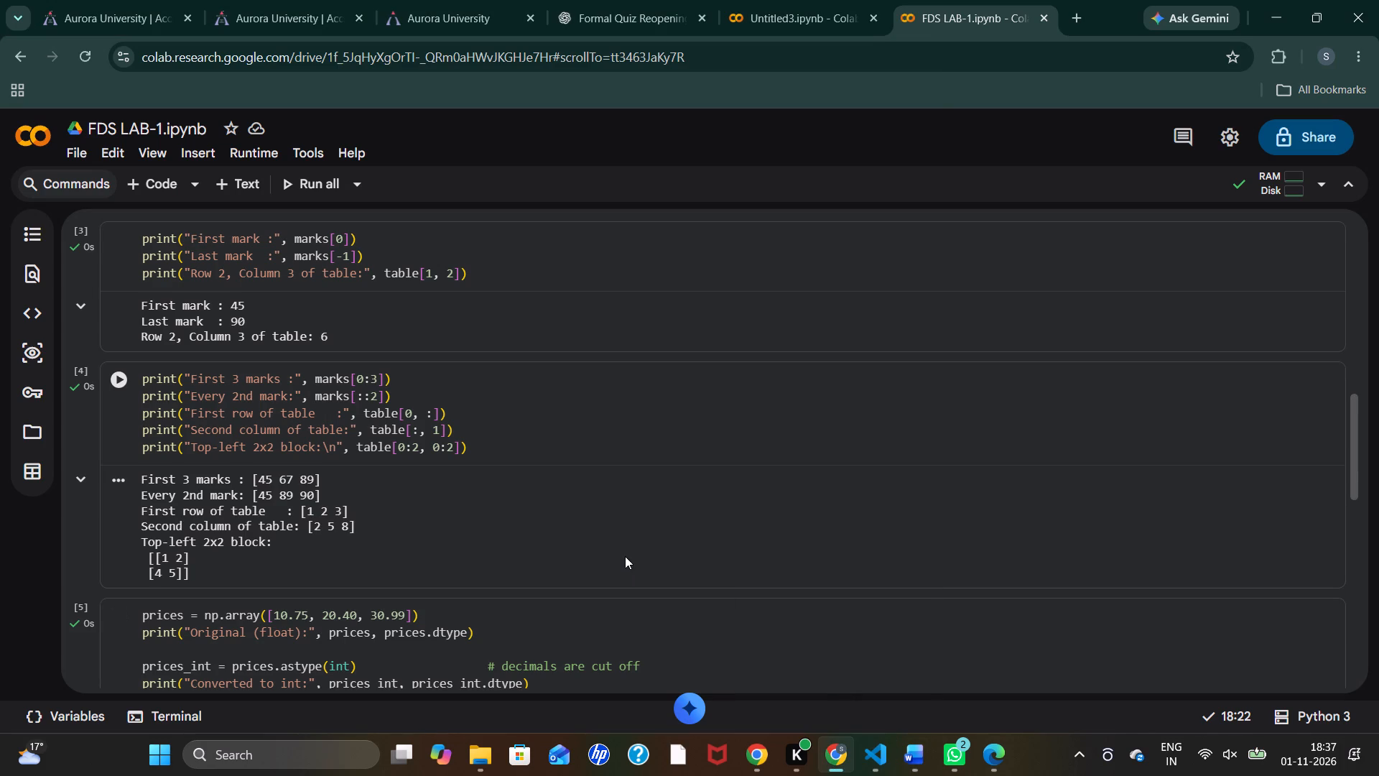
scroll(625, 556, "down", 3)
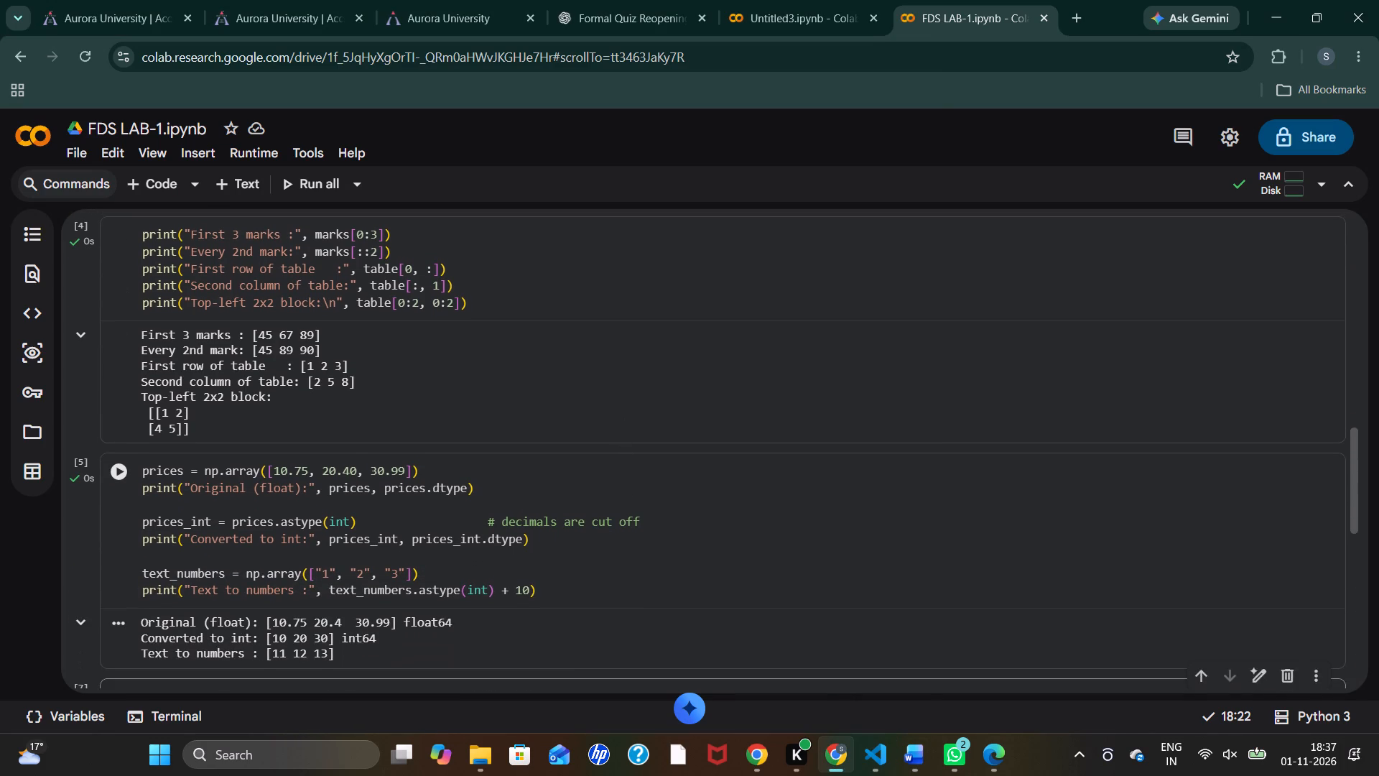
scroll(625, 556, "down", 1)
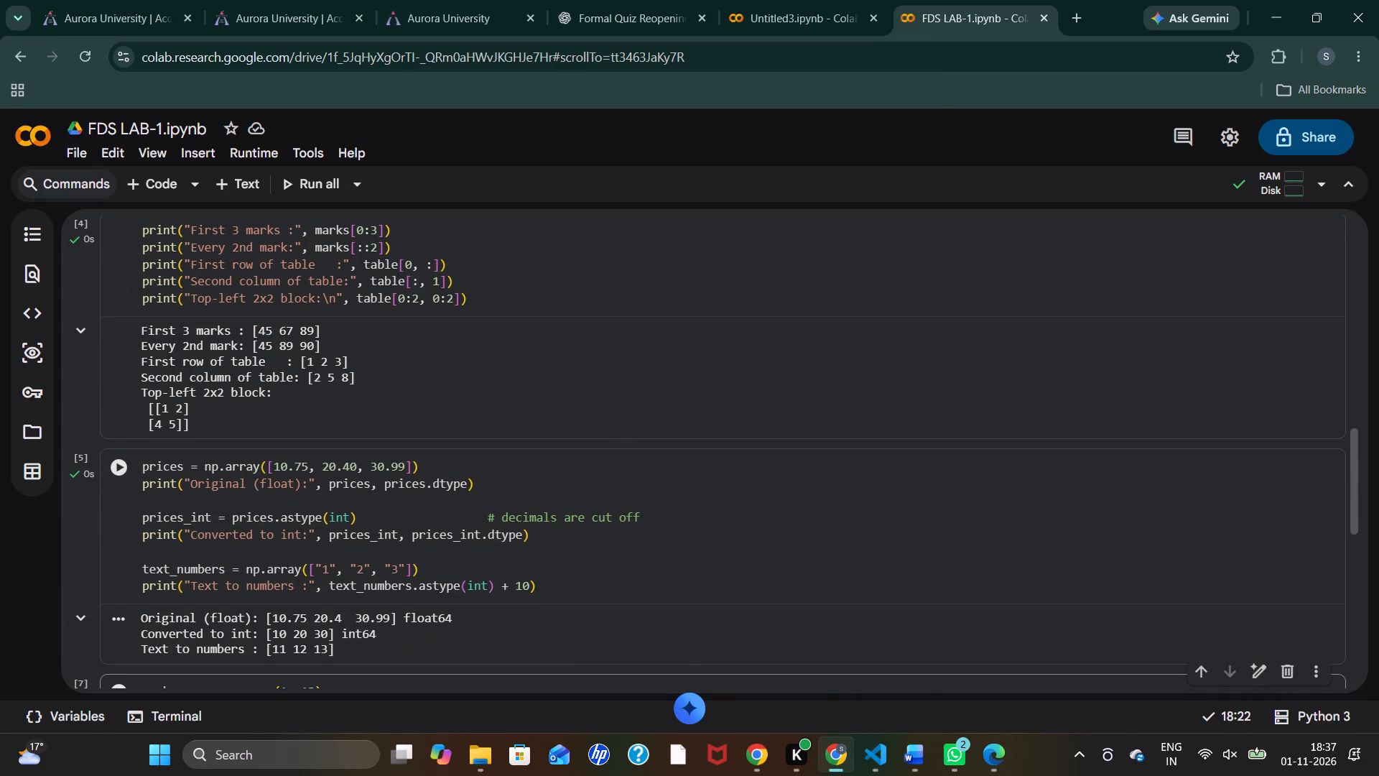
key("Print")
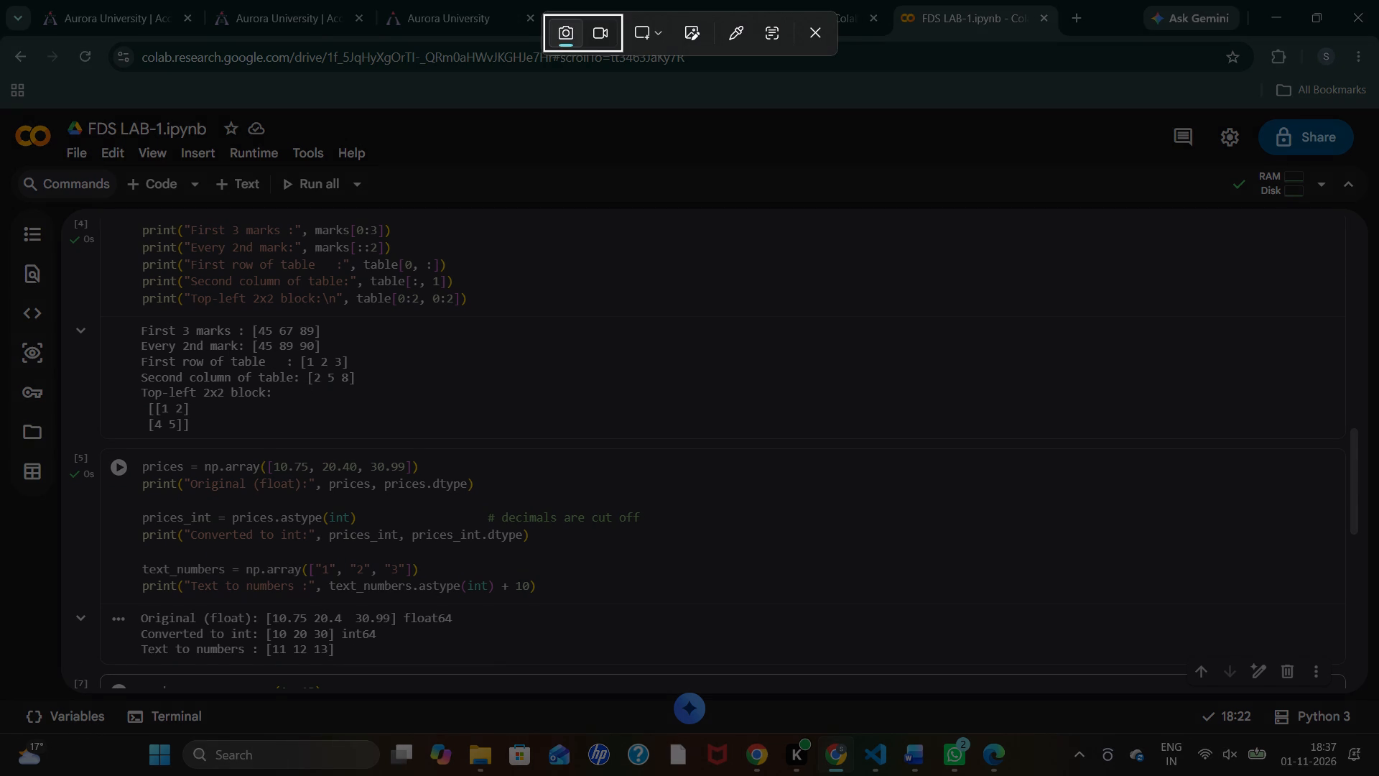
left_click_drag(2, 110, 354, 414)
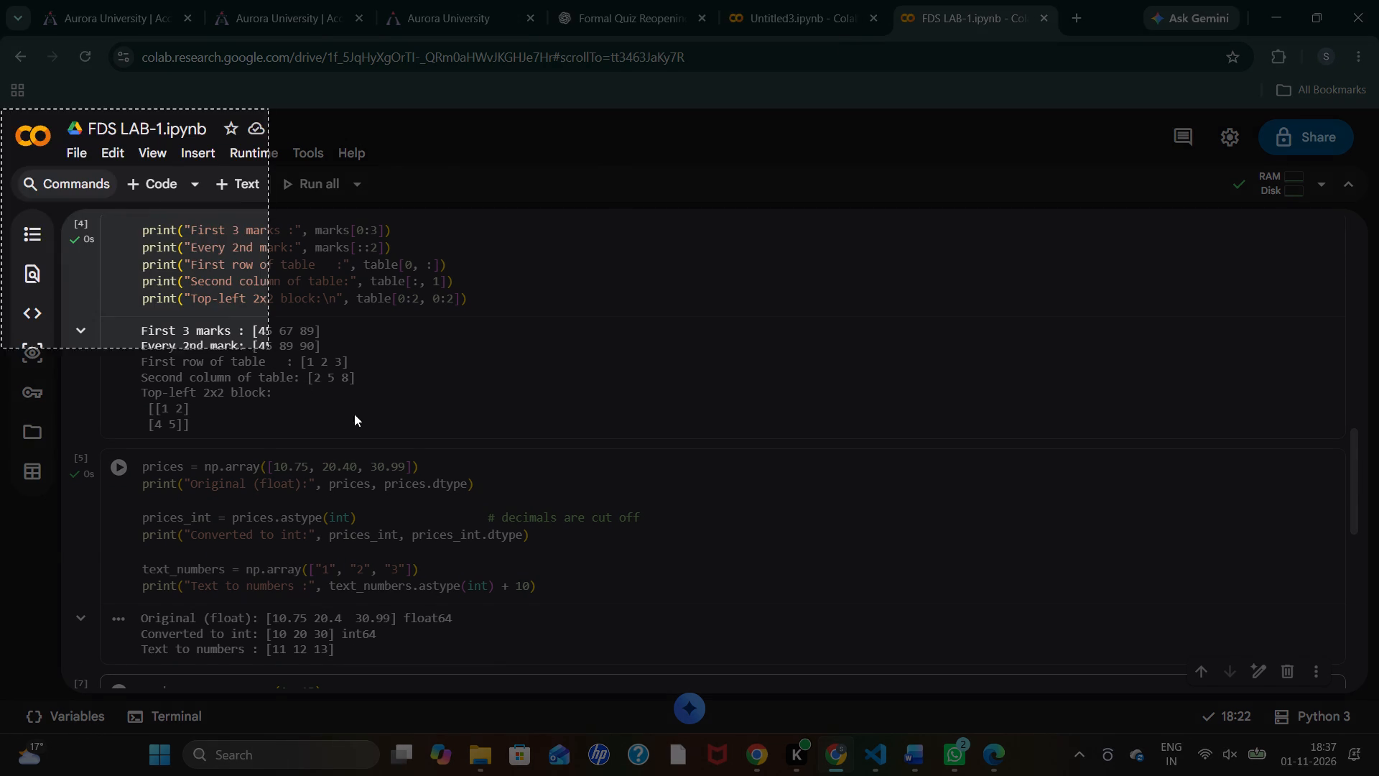
left_click_drag(354, 414, 868, 447)
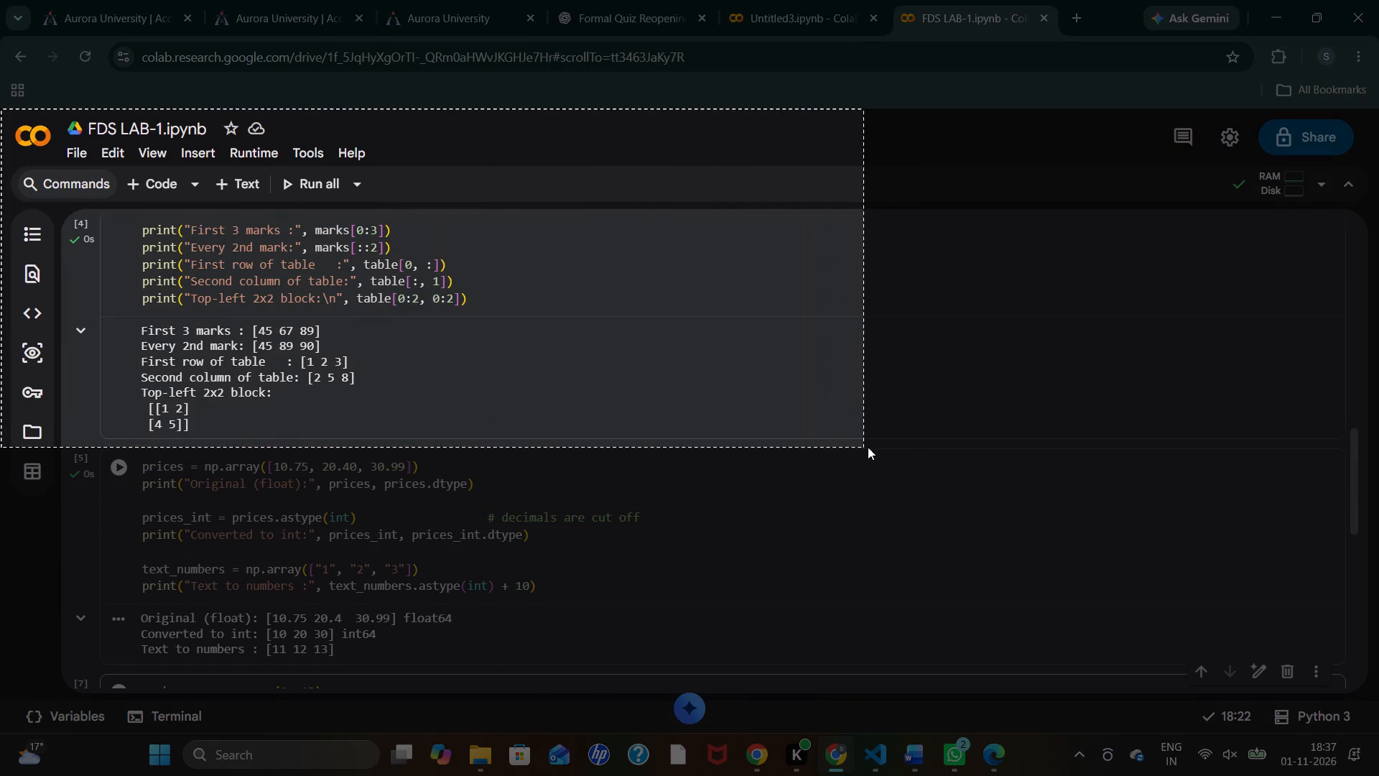
left_click_drag(868, 447, 1115, 443)
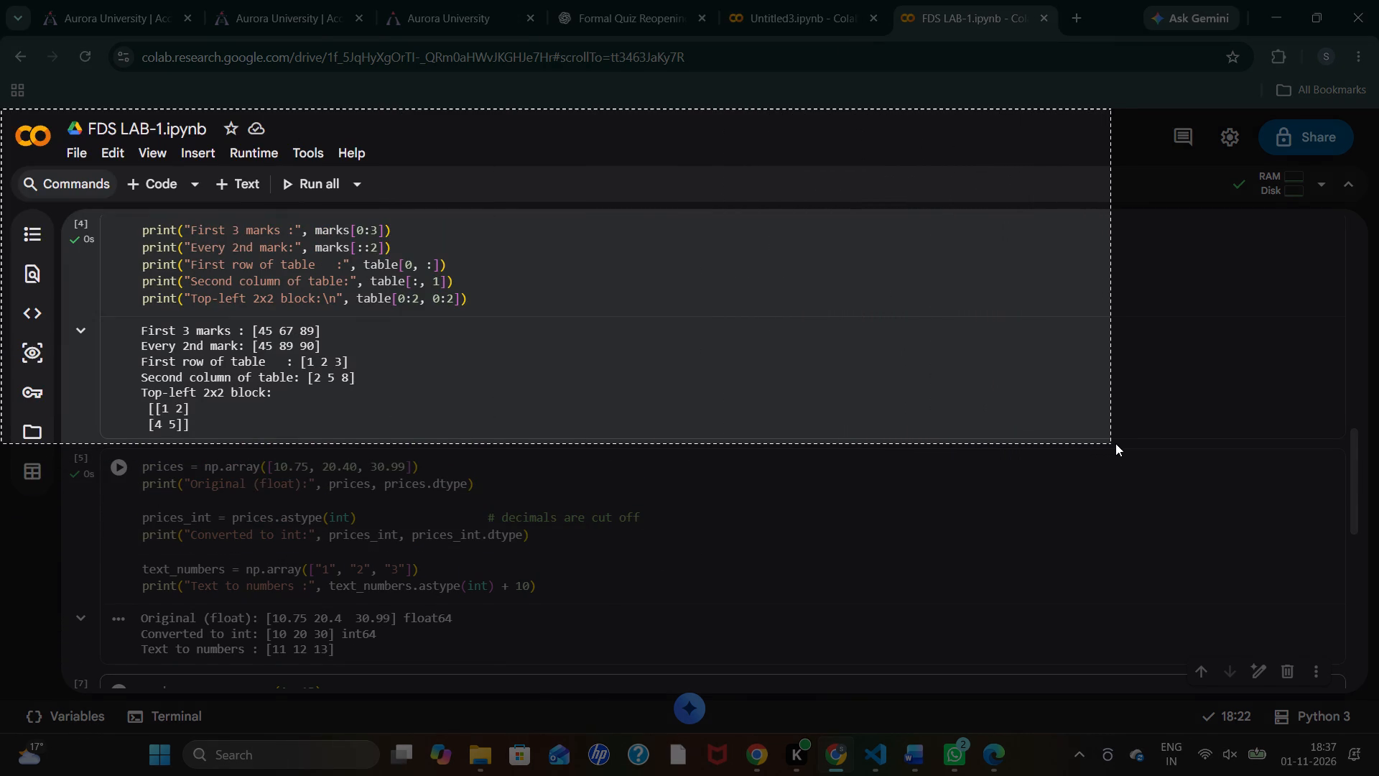
left_click_drag(1115, 443, 1355, 444)
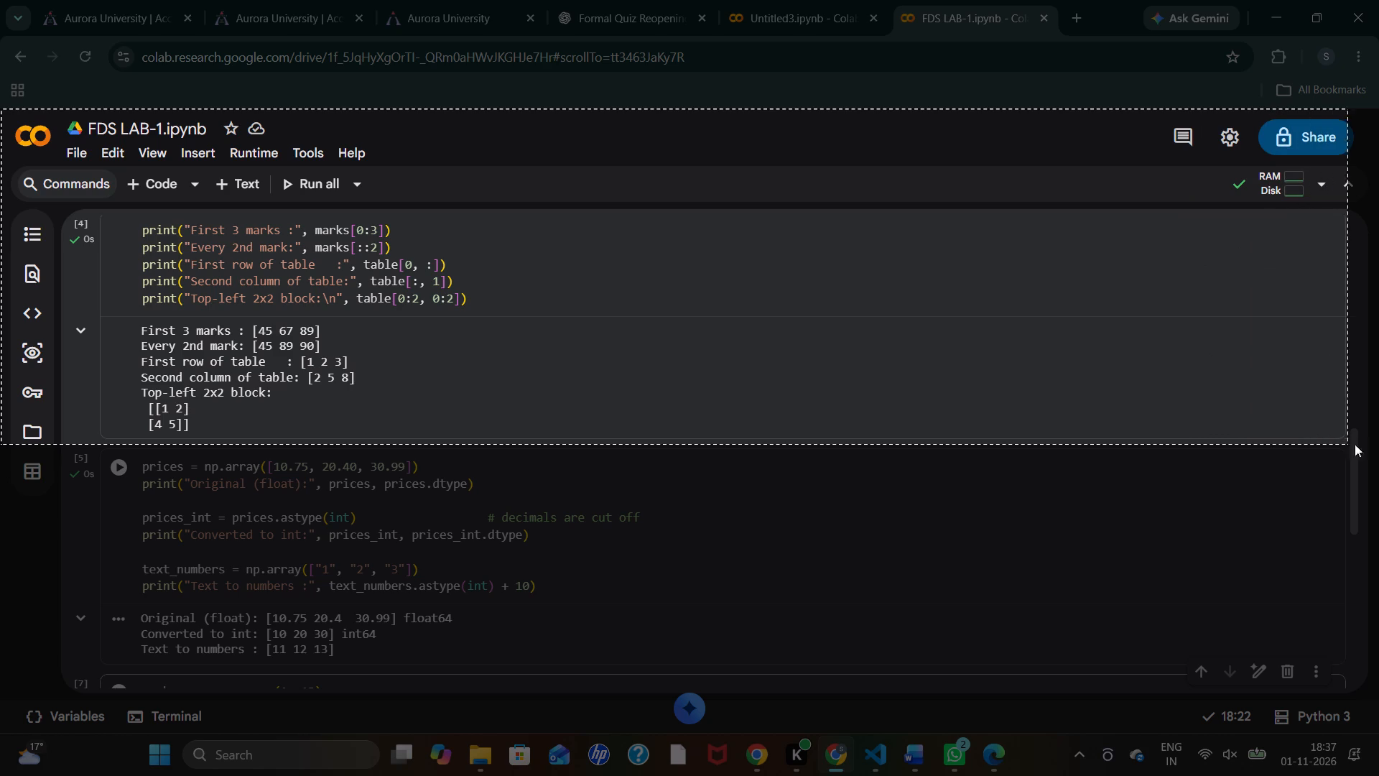
left_click_drag(1355, 444, 1378, 445)
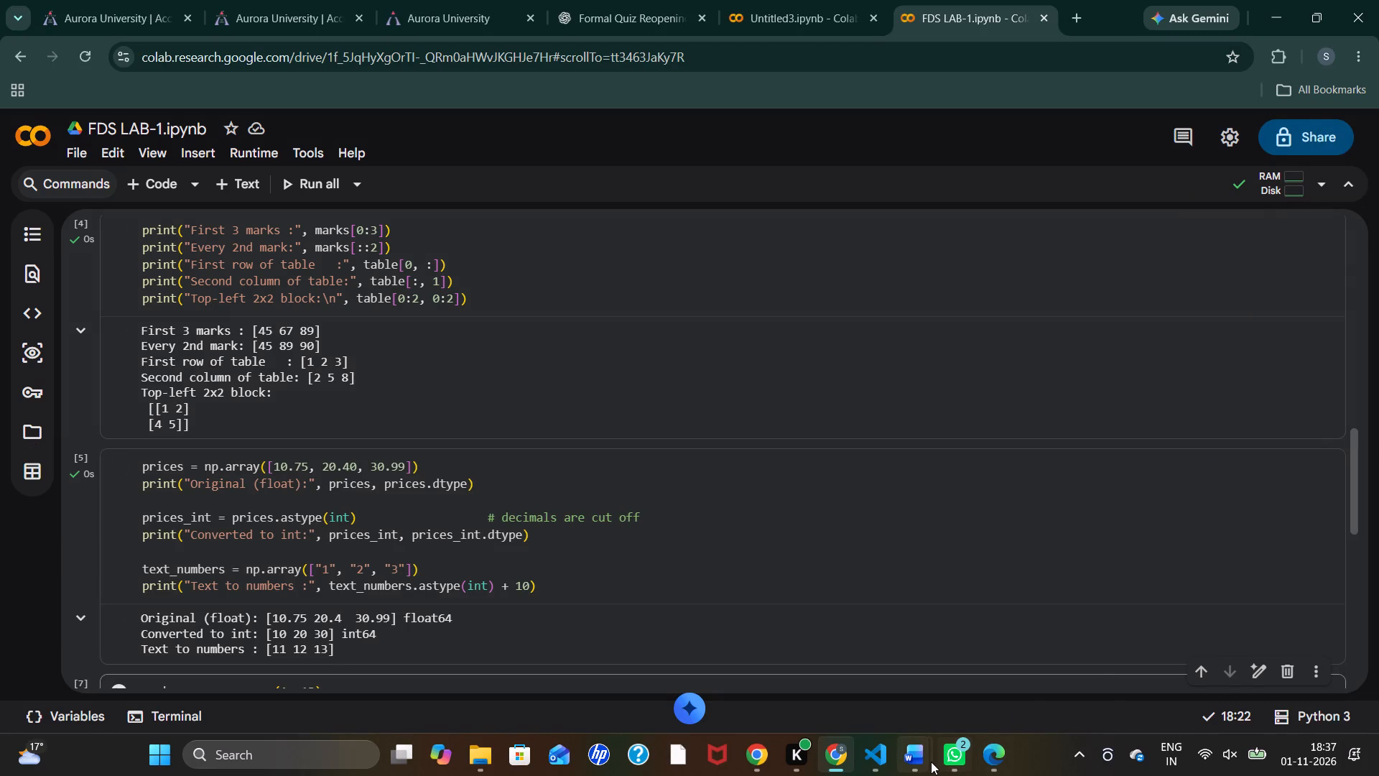
Paste the slicing screenshot under the SLICING: heading in FDS LAB REPORT - 1 and start a new line below it.
left_click(1008, 674)
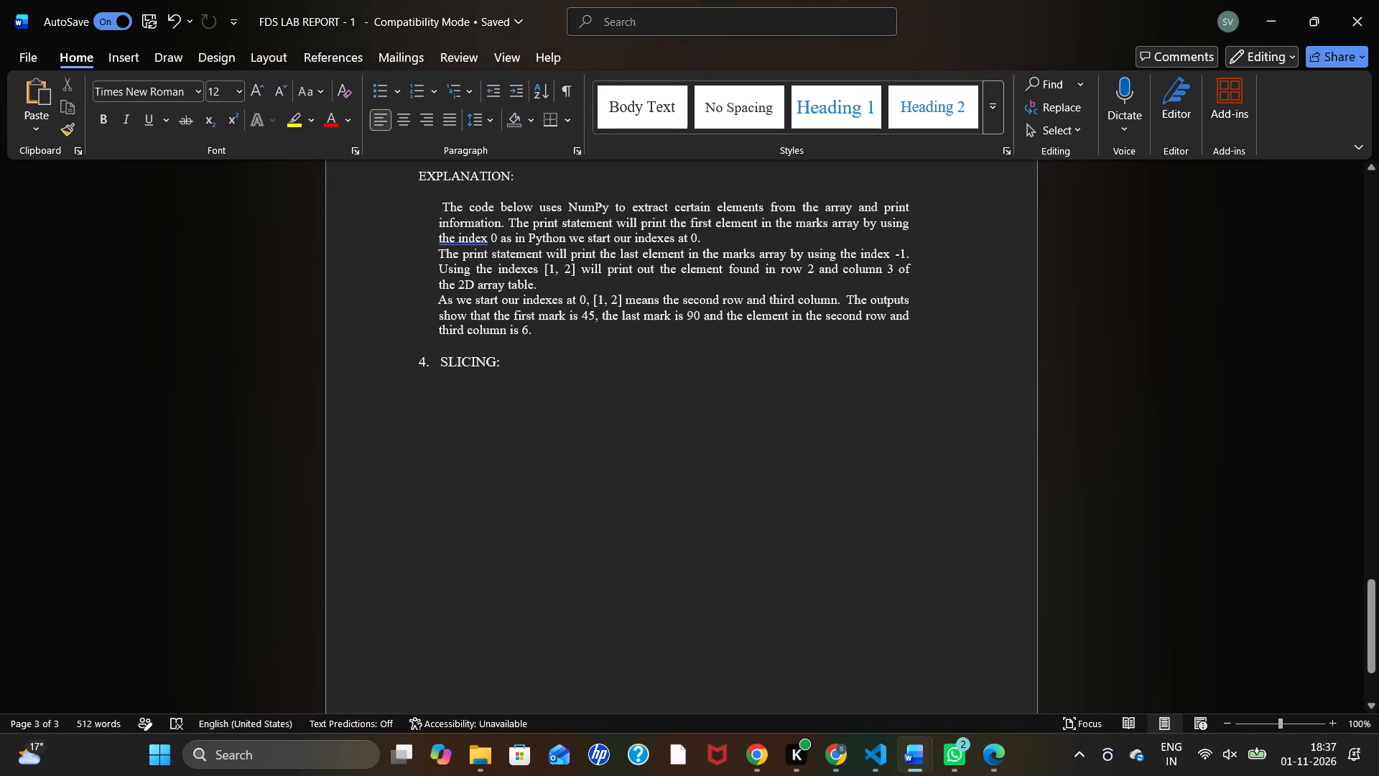
key("ctrl+v")
key("Return")
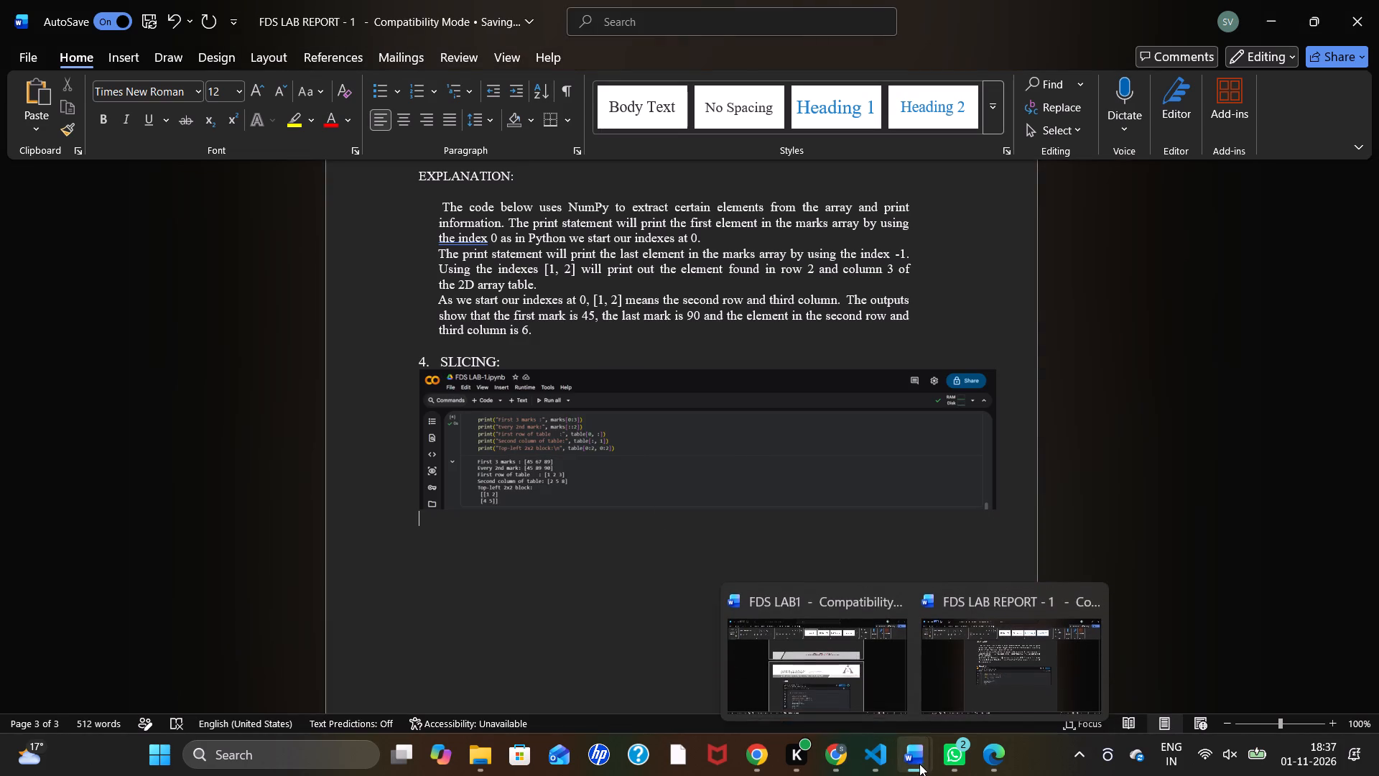
Copy the Slicing explanation paragraphs above the Data Type conversion heading in FDS LAB1.
left_click(848, 682)
scroll(654, 524, "down", 3)
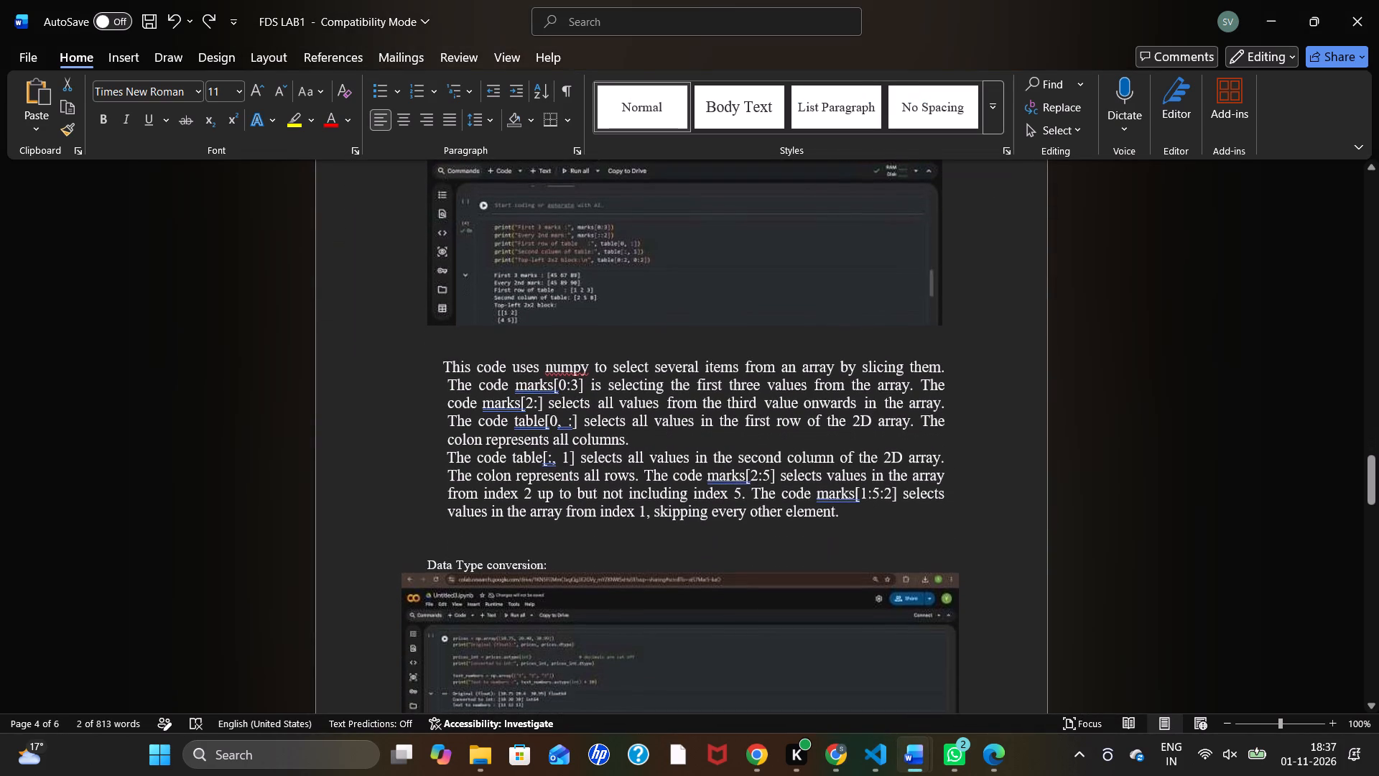
left_click_drag(440, 364, 898, 521)
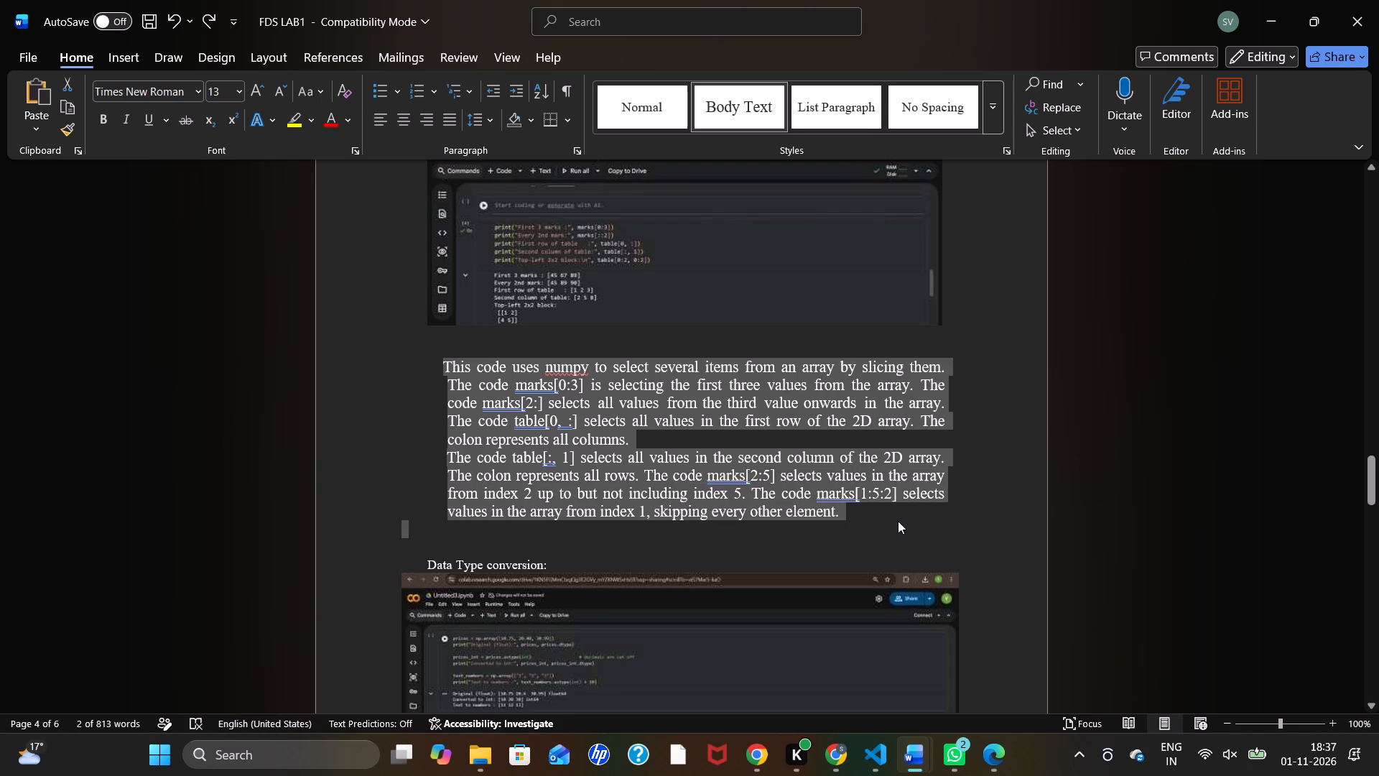
key("ctrl+c")
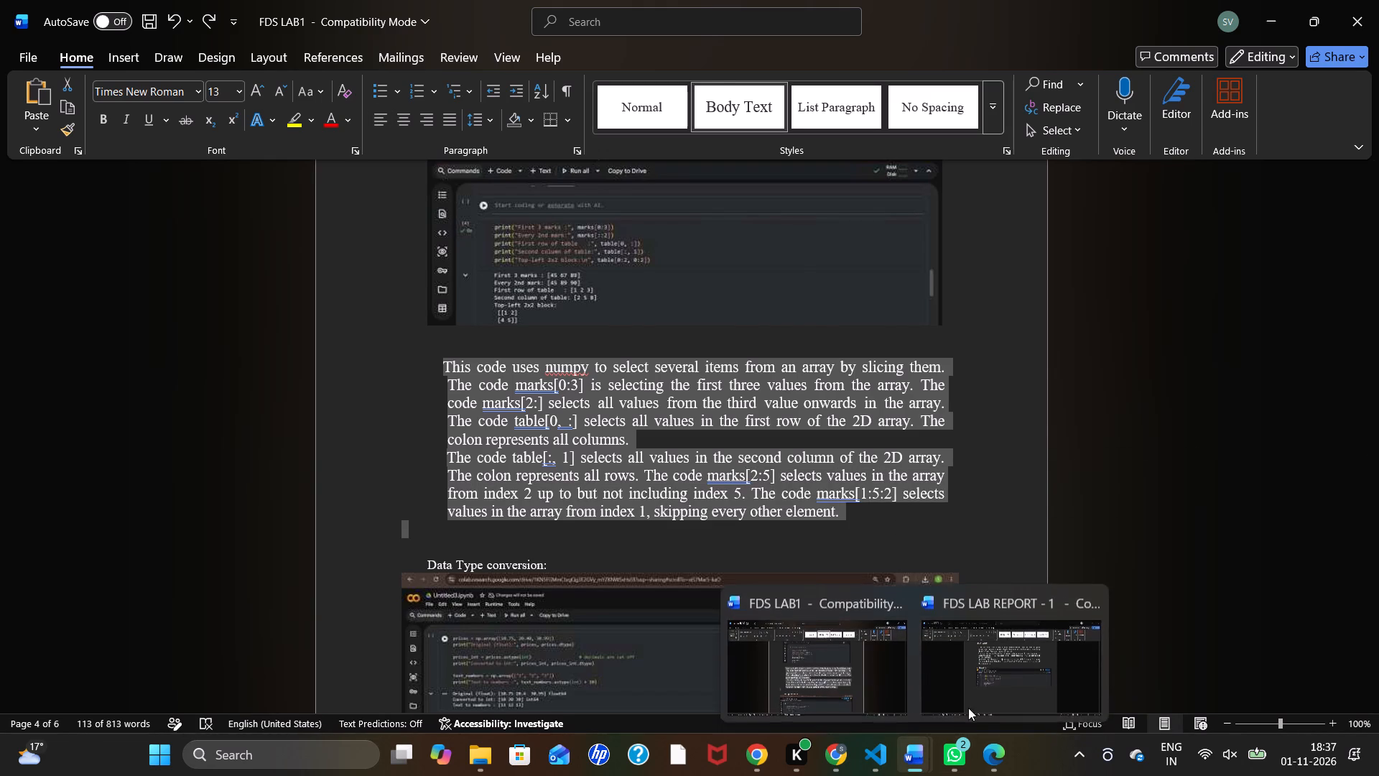
Add an EXPLANATION: heading below the slicing screenshot in FDS LAB REPORT - 1 and paste the copied explanation beneath it.
left_click(1043, 646)
type("EXPL")
key("BackSpace")
key("BackSpace")
key("BackSpace")
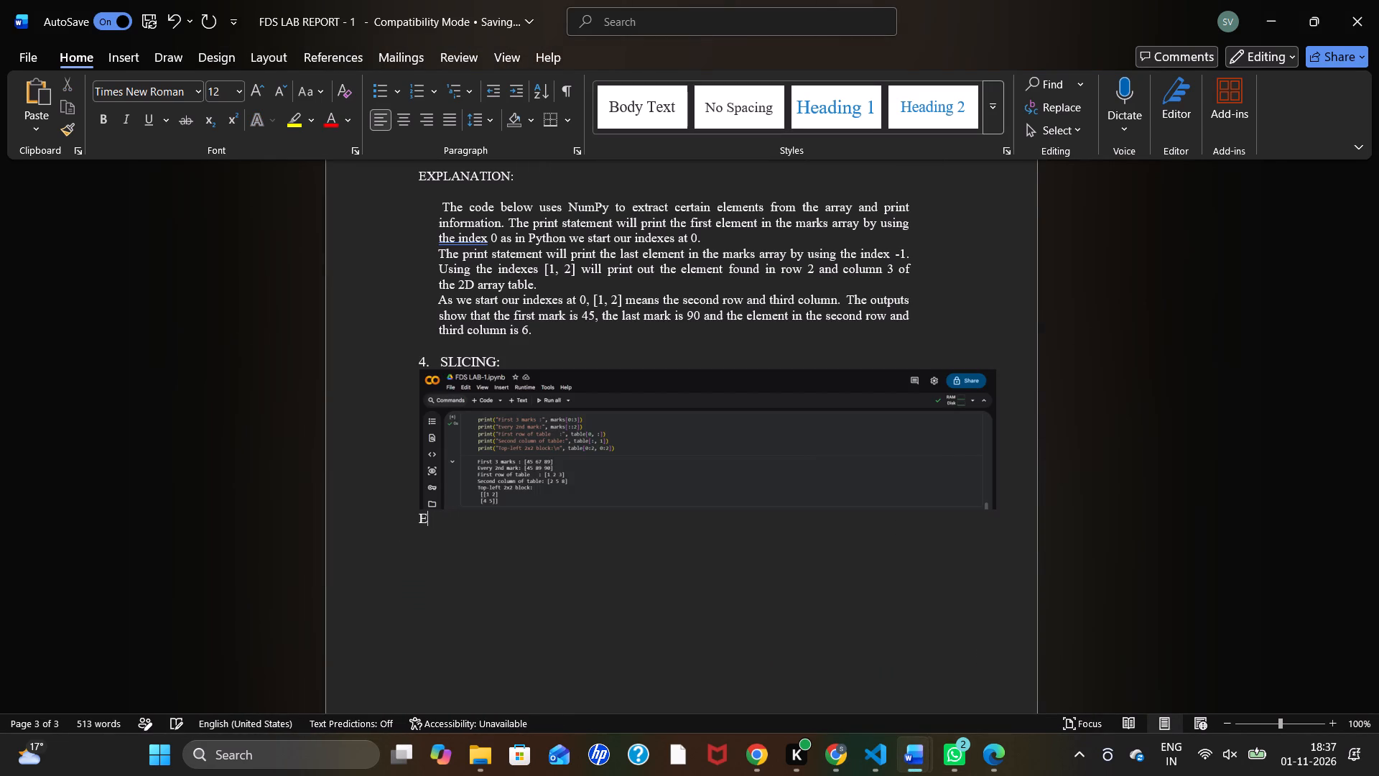
key("BackSpace")
key("Return")
type("EXPLANATION")
type(":")
key("space")
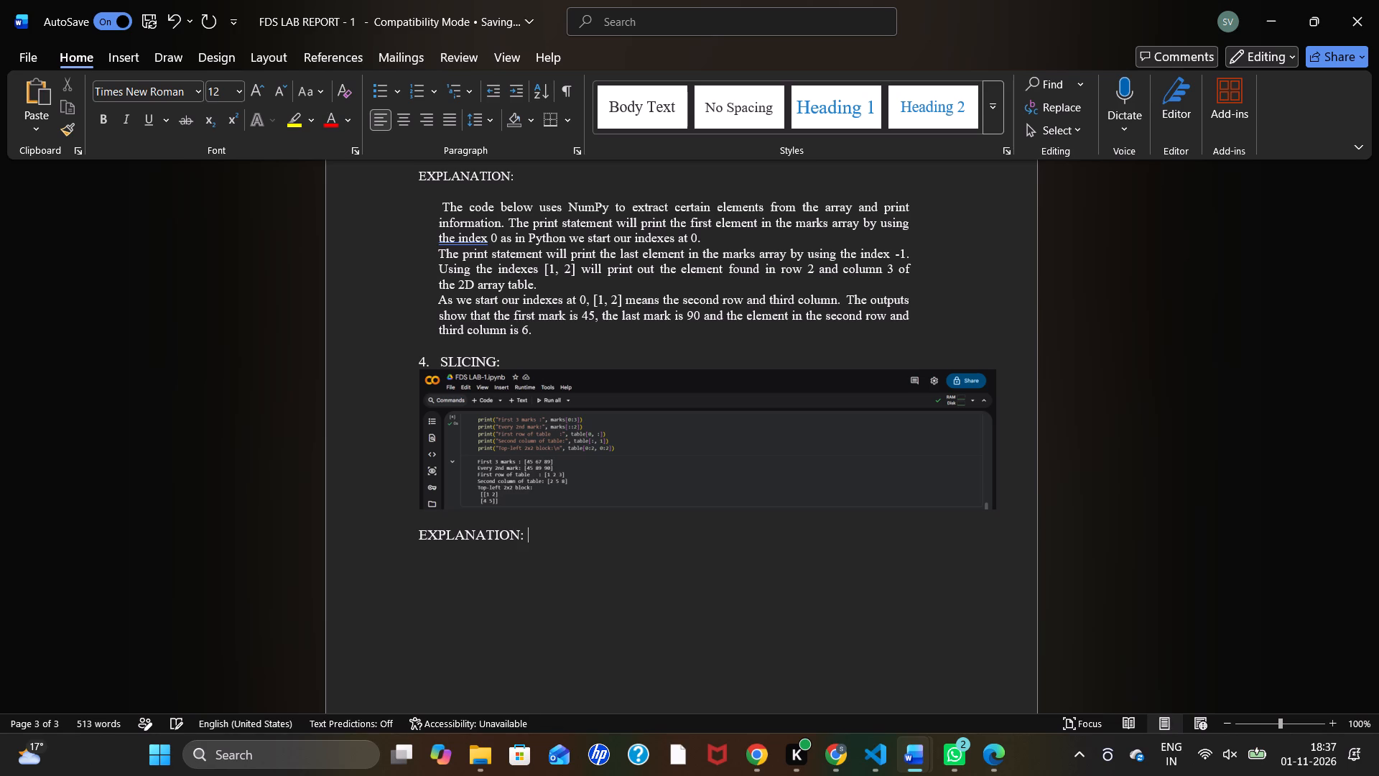
key("Return")
key("ctrl+v")
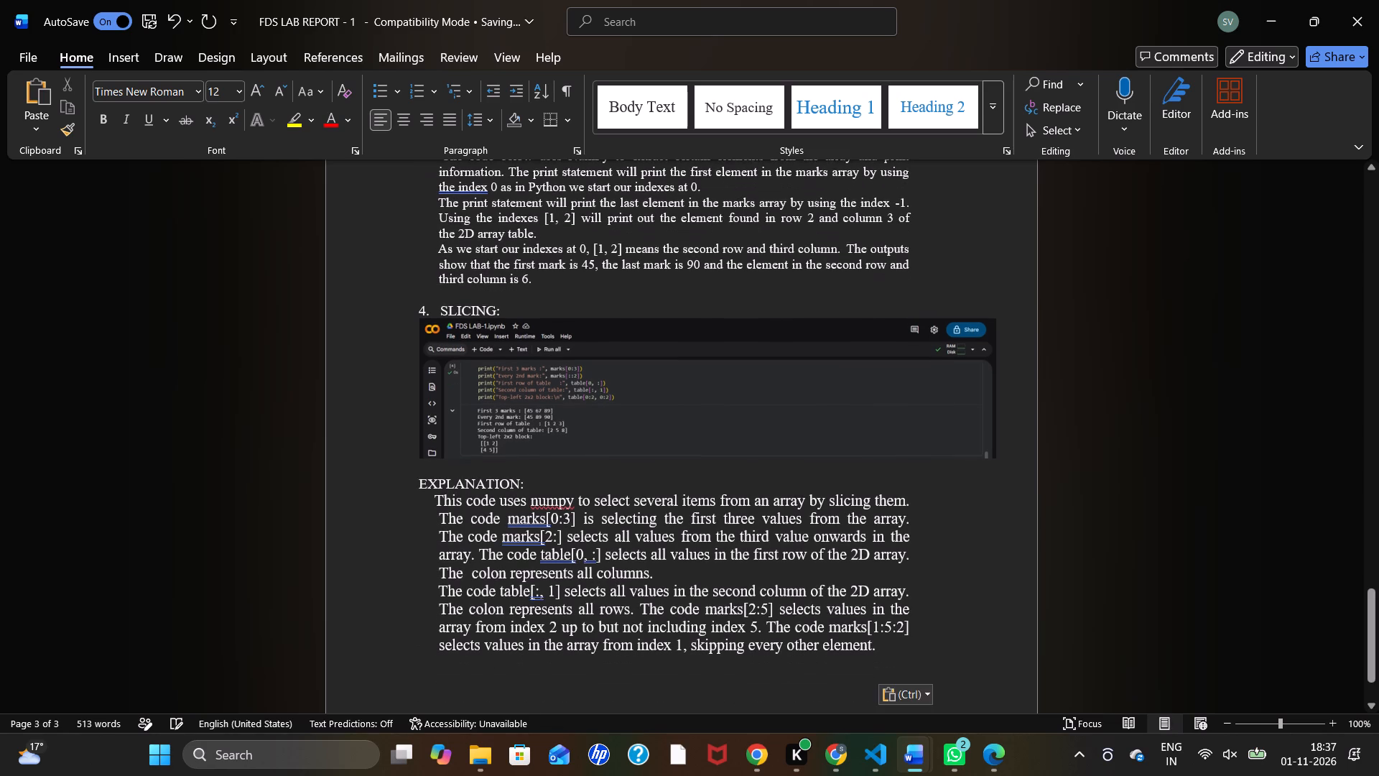
Set the font size of the pasted Slicing explanation paragraphs to 12.
left_click_drag(436, 499, 624, 600)
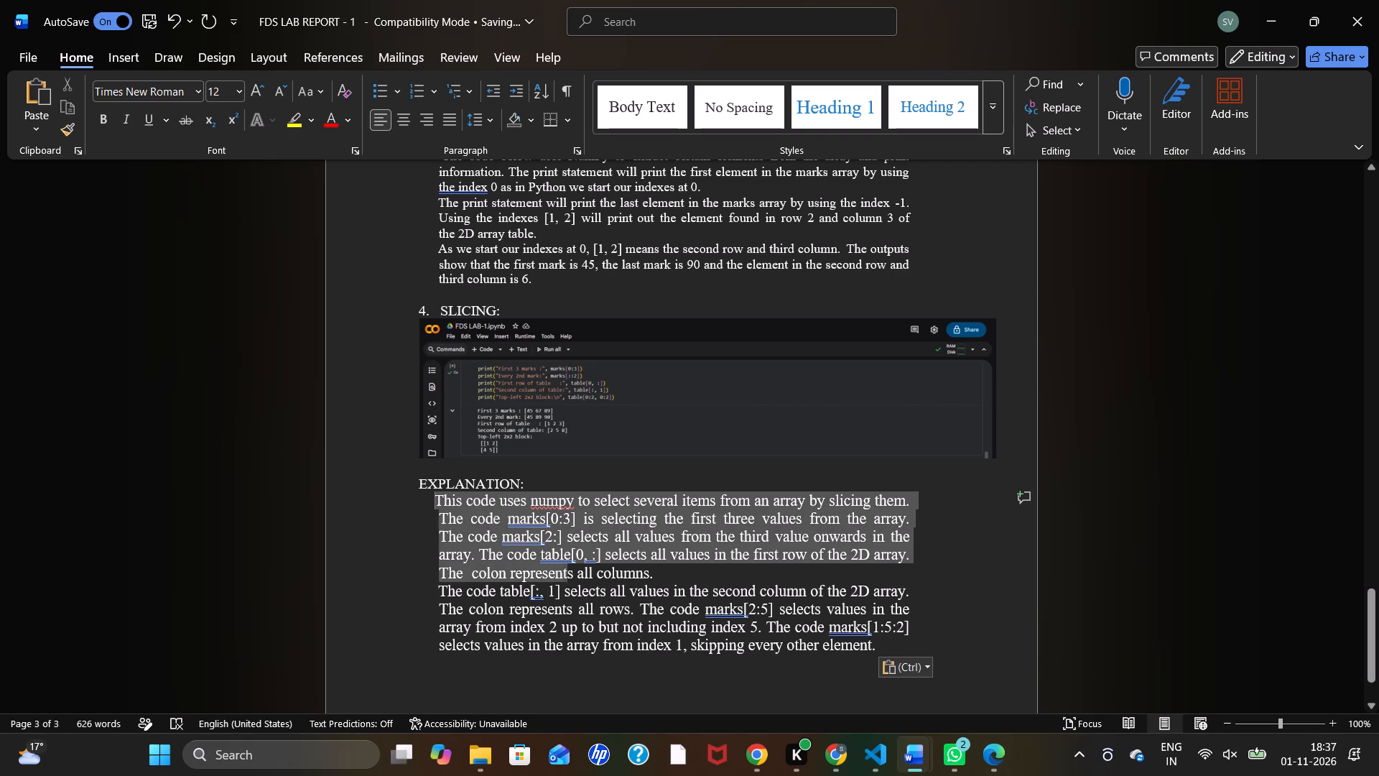
left_click_drag(624, 600, 817, 676)
left_click_drag(955, 633, 955, 624)
left_click(955, 624)
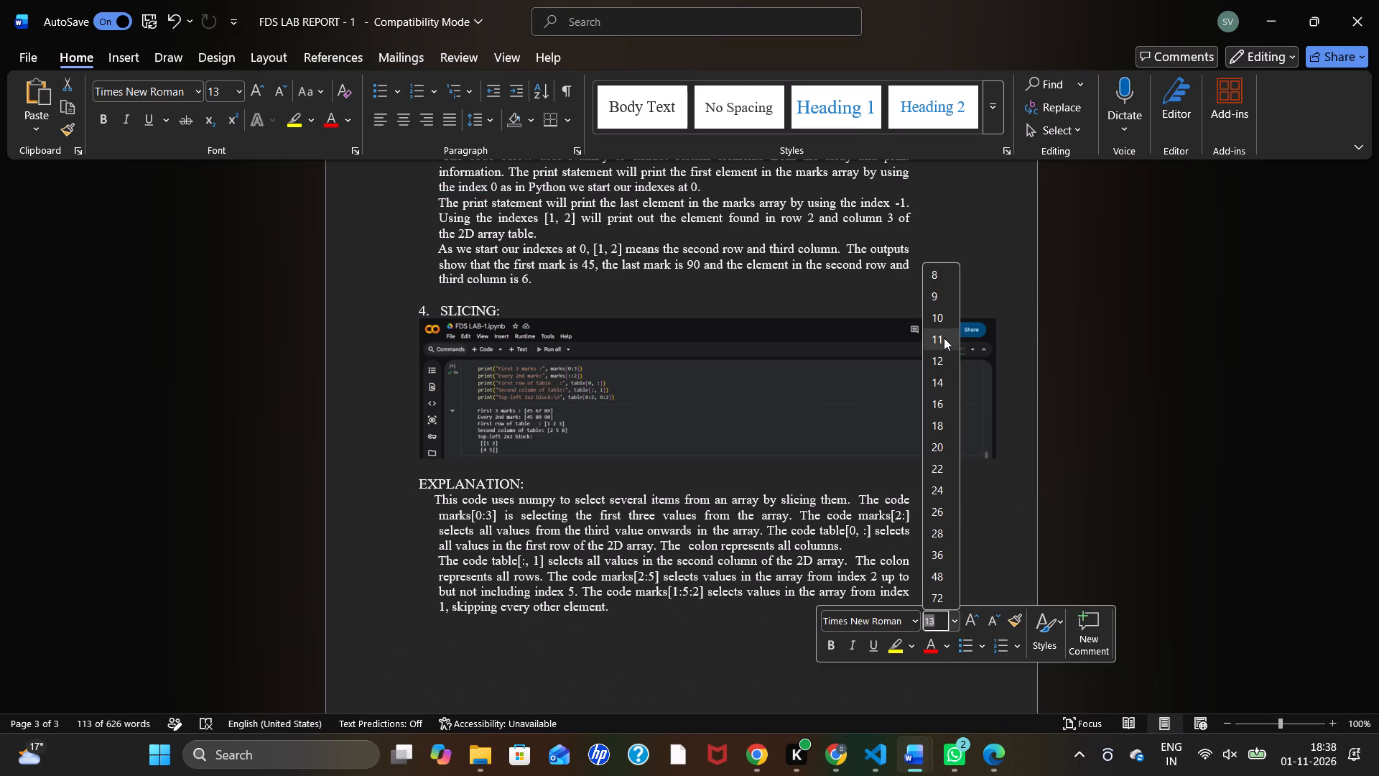
left_click(940, 358)
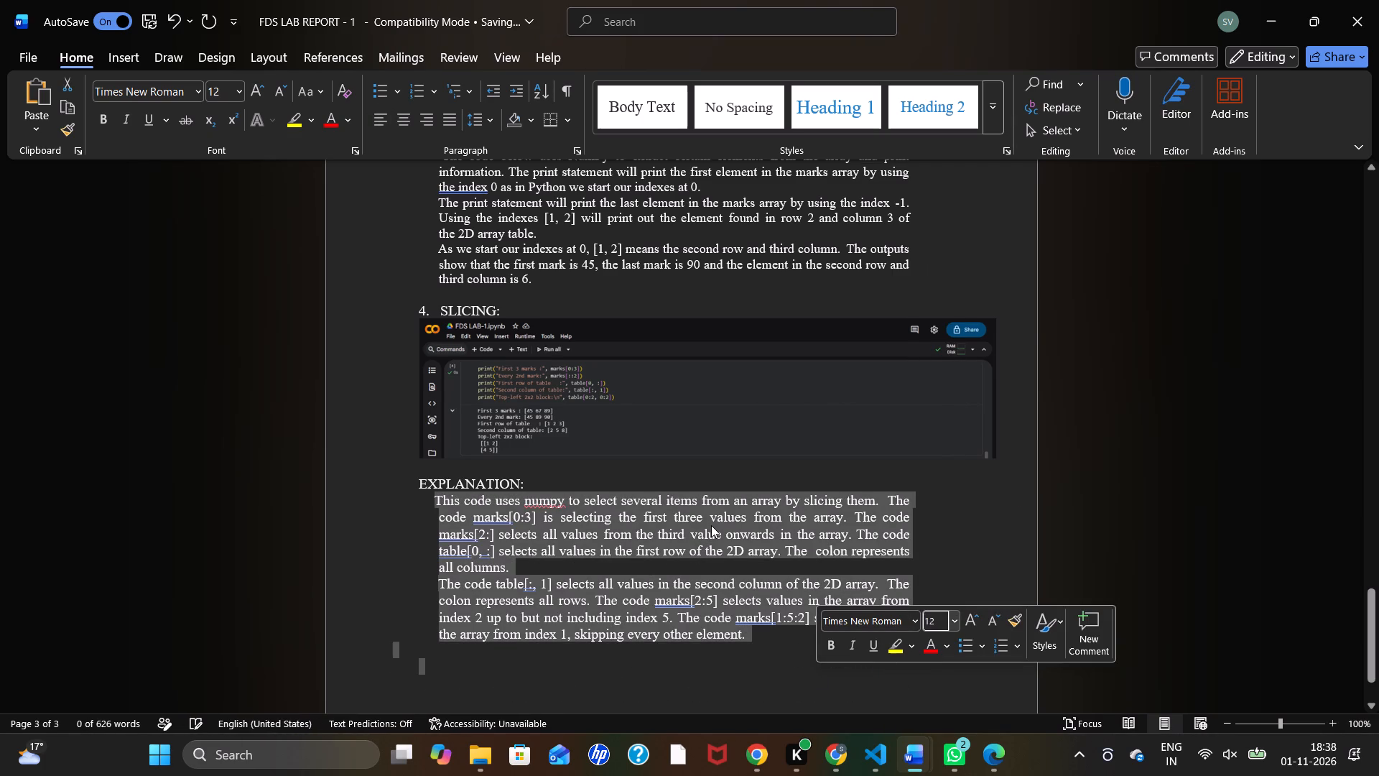
Break the first Slicing explanation paragraph before "all columns." and put one space at the start of the new line.
scroll(711, 525, "down", 1)
left_click(970, 540)
scroll(970, 540, "down", 1)
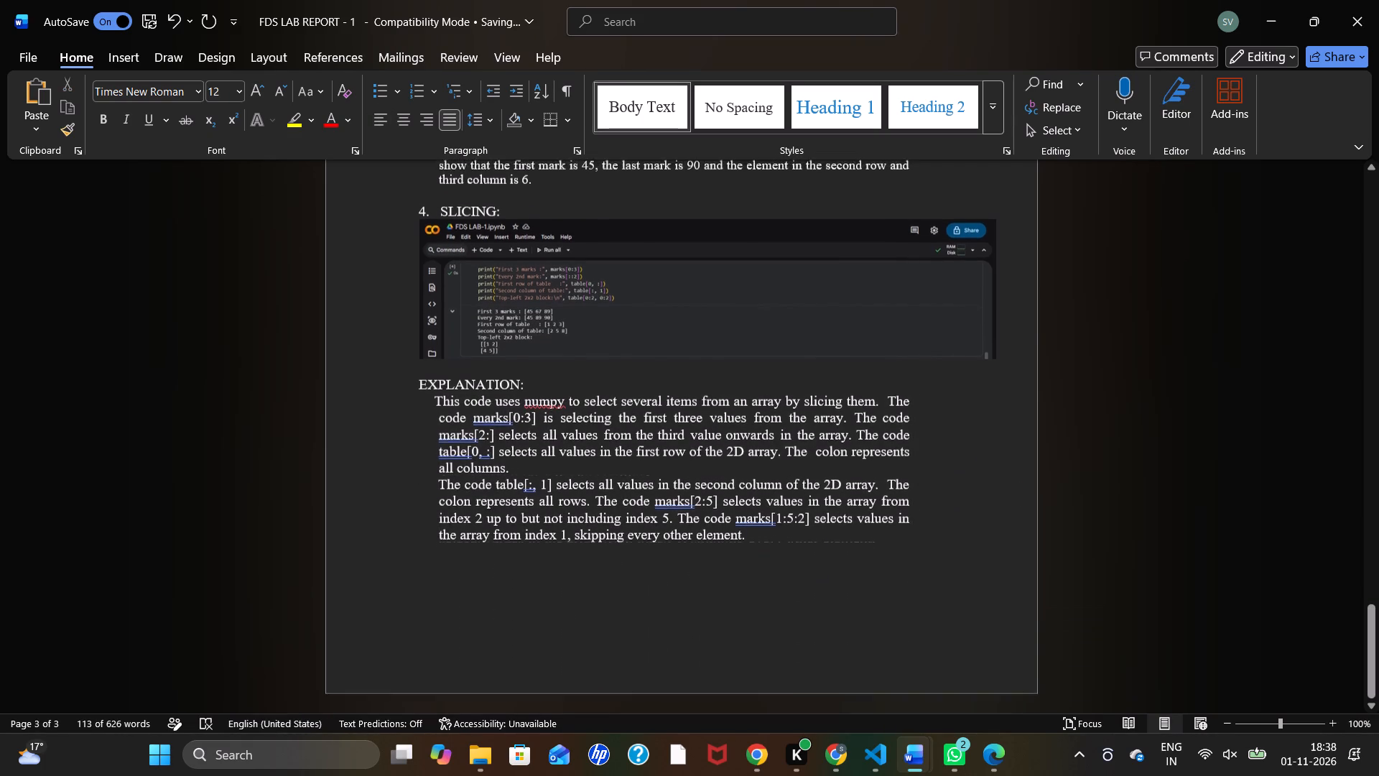
scroll(970, 540, "down", 1)
key("Return")
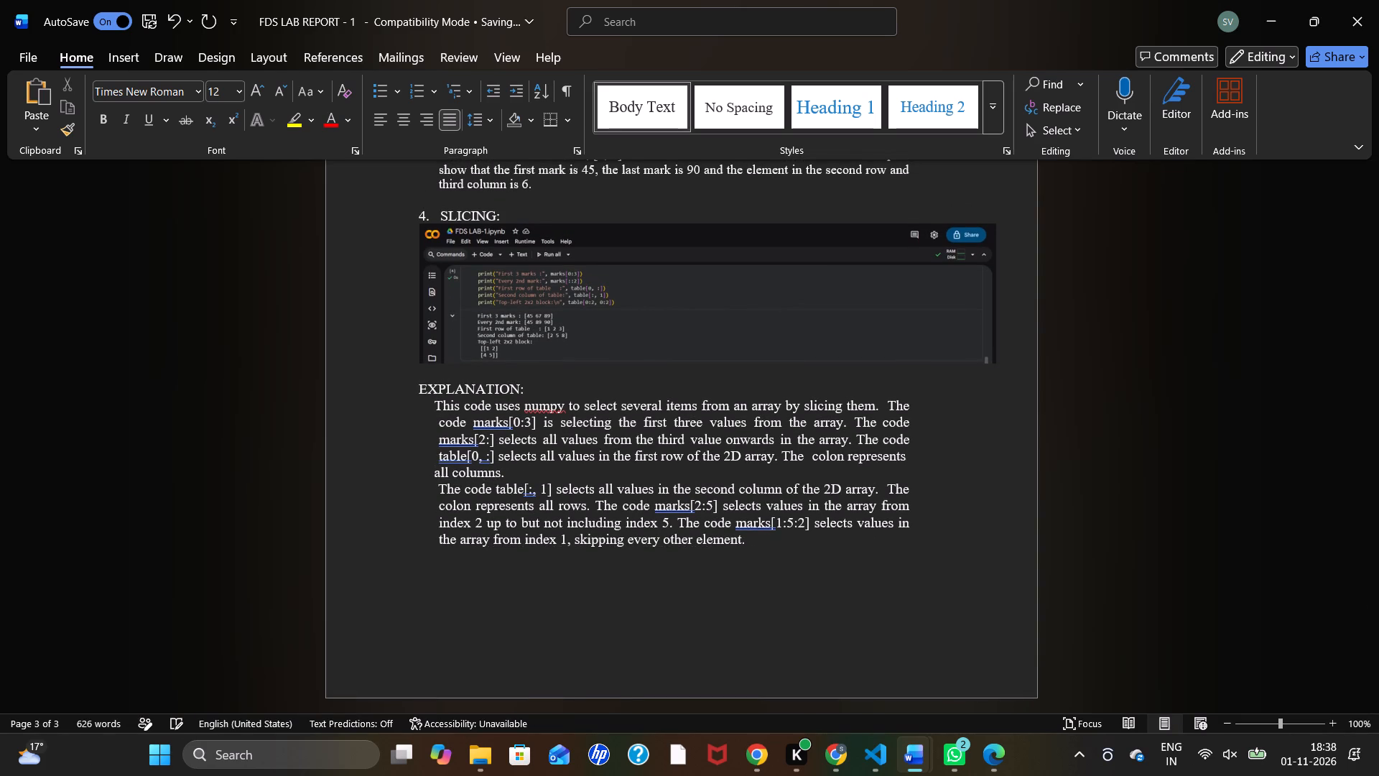
key("space")
Add seven blank lines after the end of the Slicing explanation to continue on page 4.
left_click(753, 540)
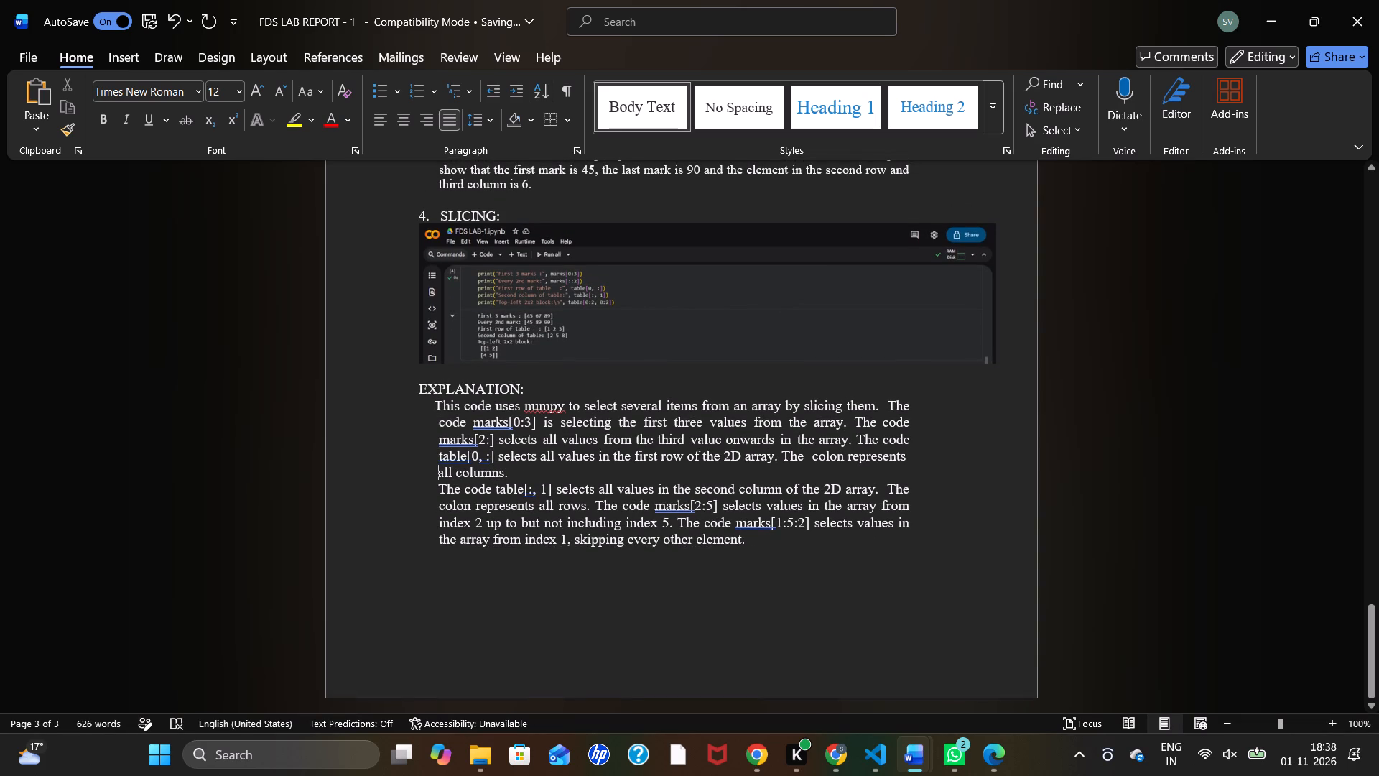
key("Return")
key("Return")
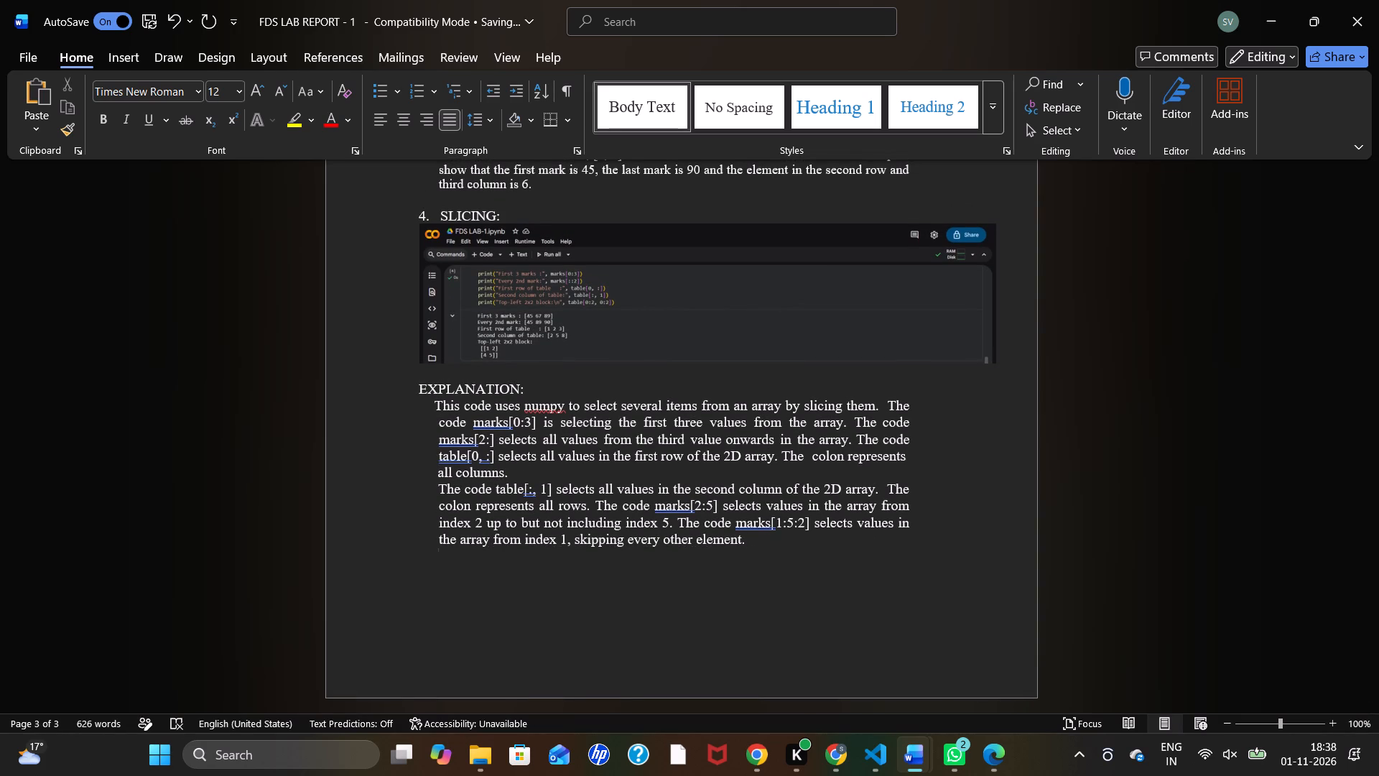
key("Return")
key("Return")
key("Return")
key("Return")
key("Return")
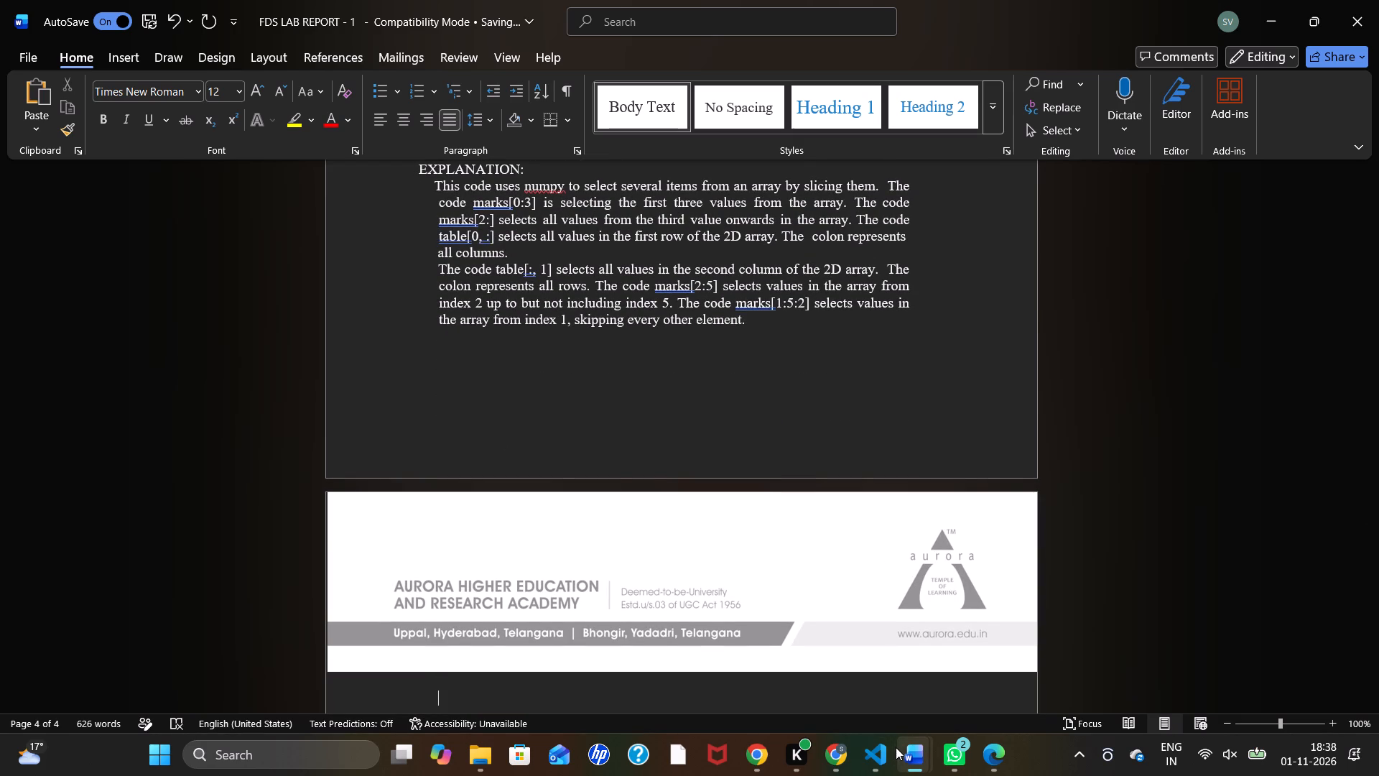
Check the next section title in FDS LAB1 and enter "5, DATA TYPE CONVSRSION:" as the heading on page 4 of FDS LAB REPORT - 1.
left_click(766, 593)
scroll(659, 537, "down", 1)
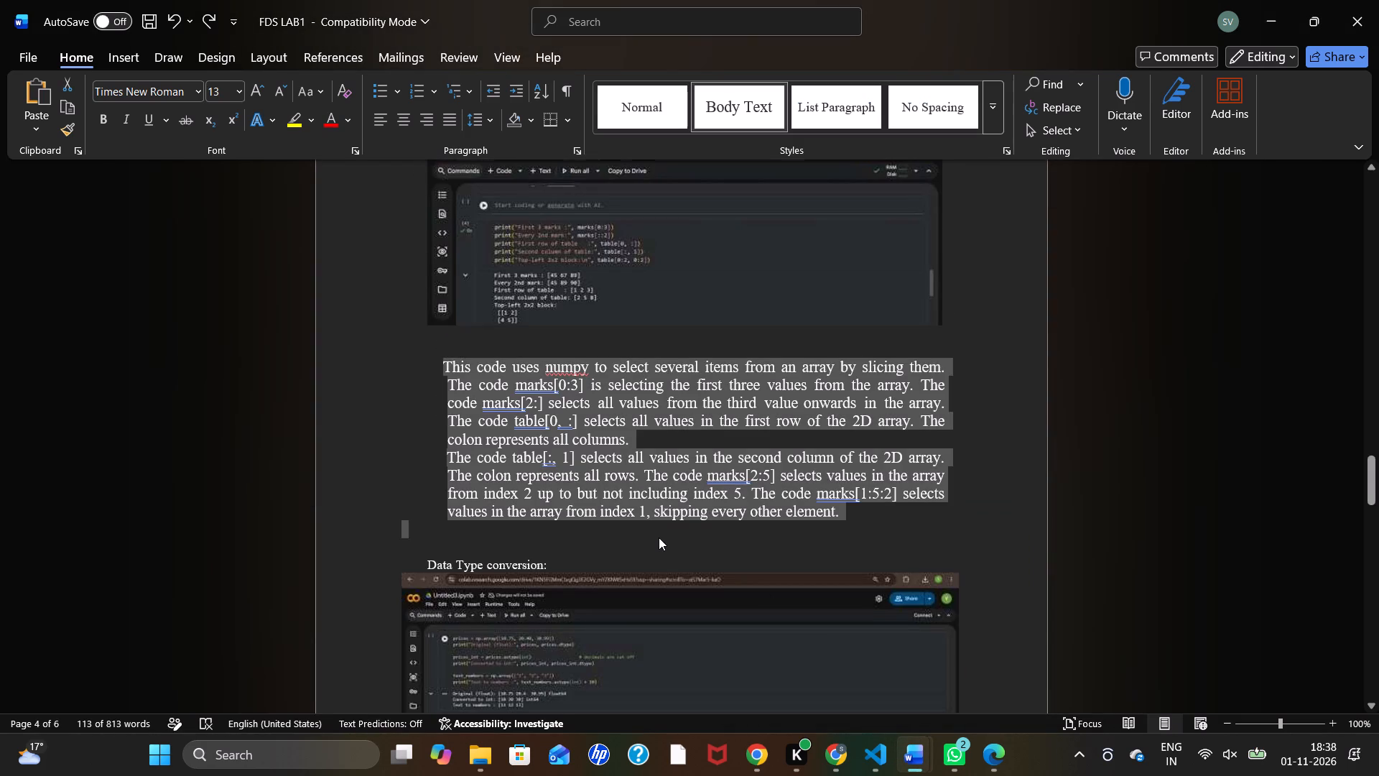
scroll(659, 537, "down", 1)
left_click(572, 274)
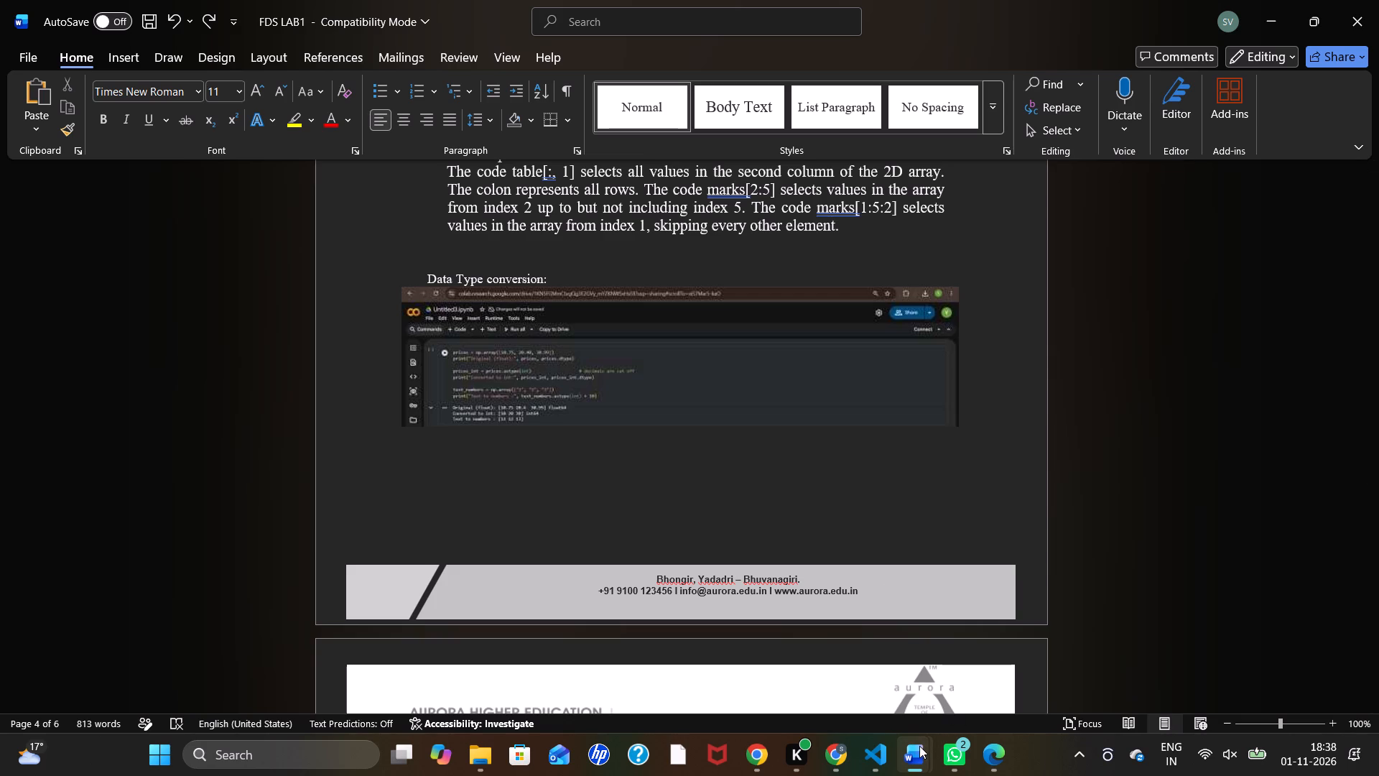
left_click(989, 686)
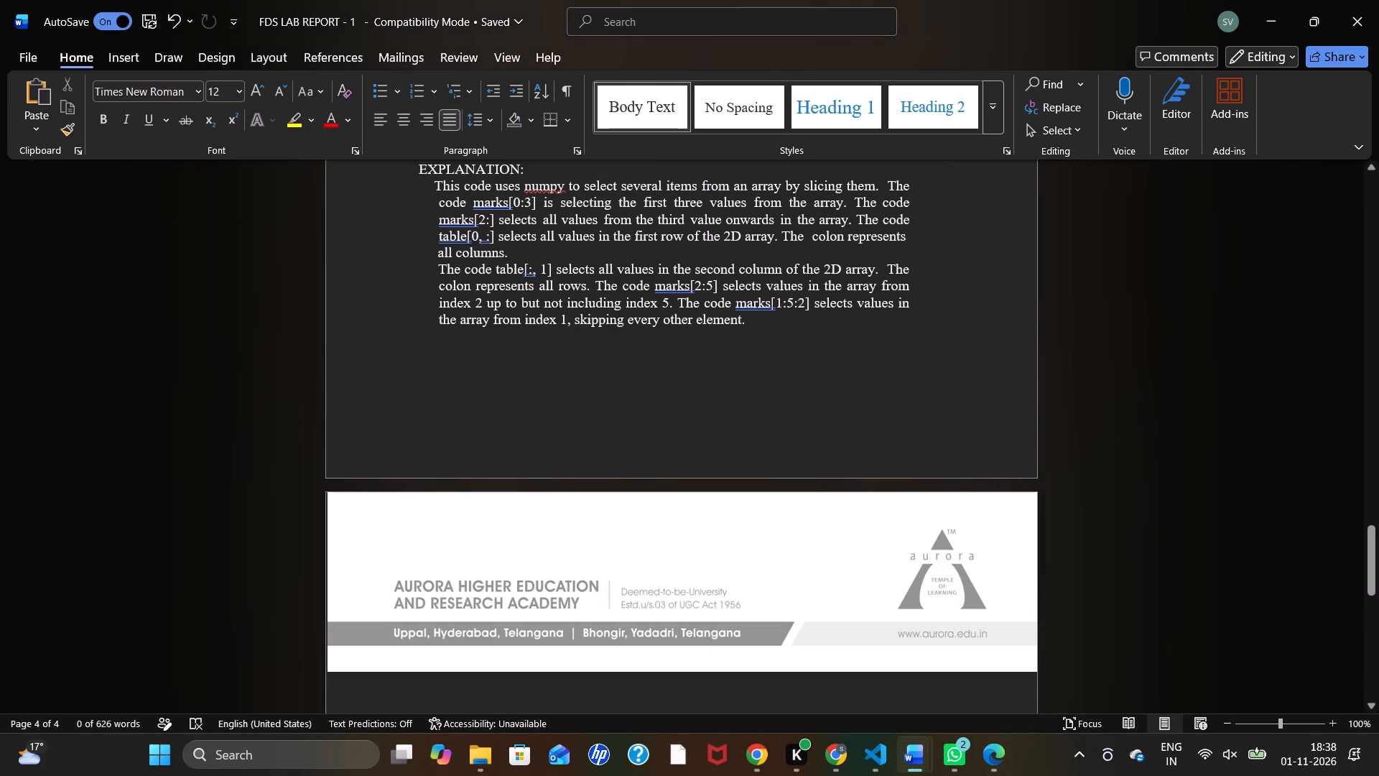
scroll(904, 471, "up", 5)
scroll(904, 471, "down", 1)
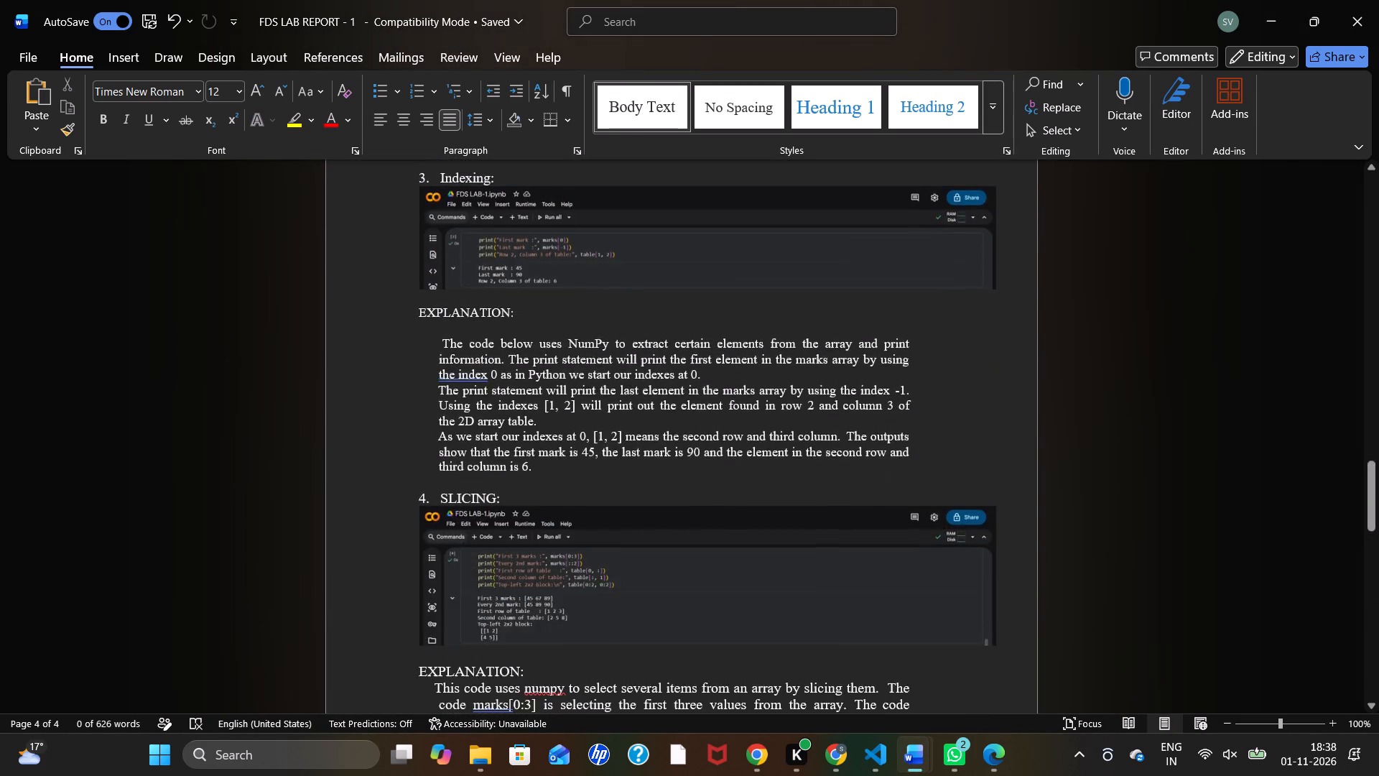
scroll(904, 471, "down", 1)
scroll(650, 527, "up", 4)
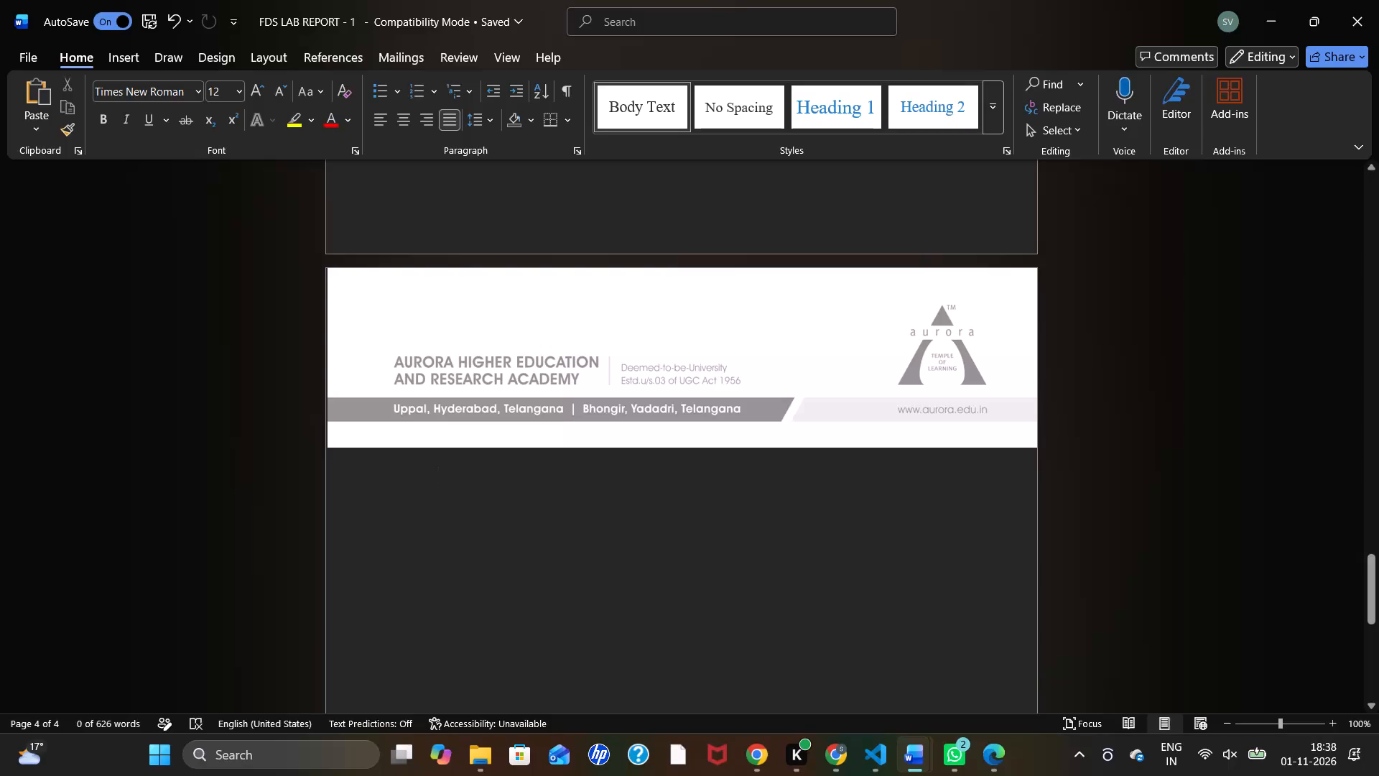
type("5,")
key("space")
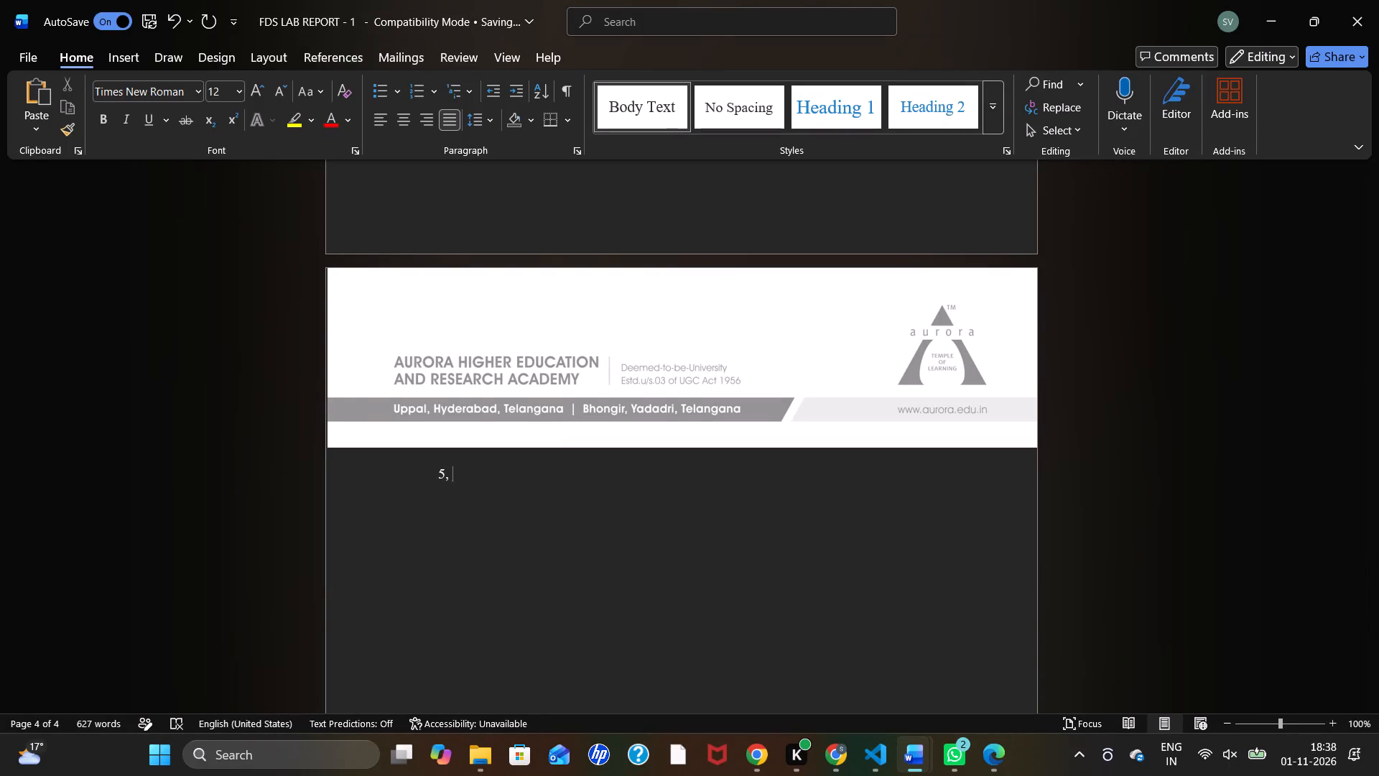
type("DATA TYPR")
key("space")
key("BackSpace")
key("BackSpace")
type("E CONVSRSION")
key("space")
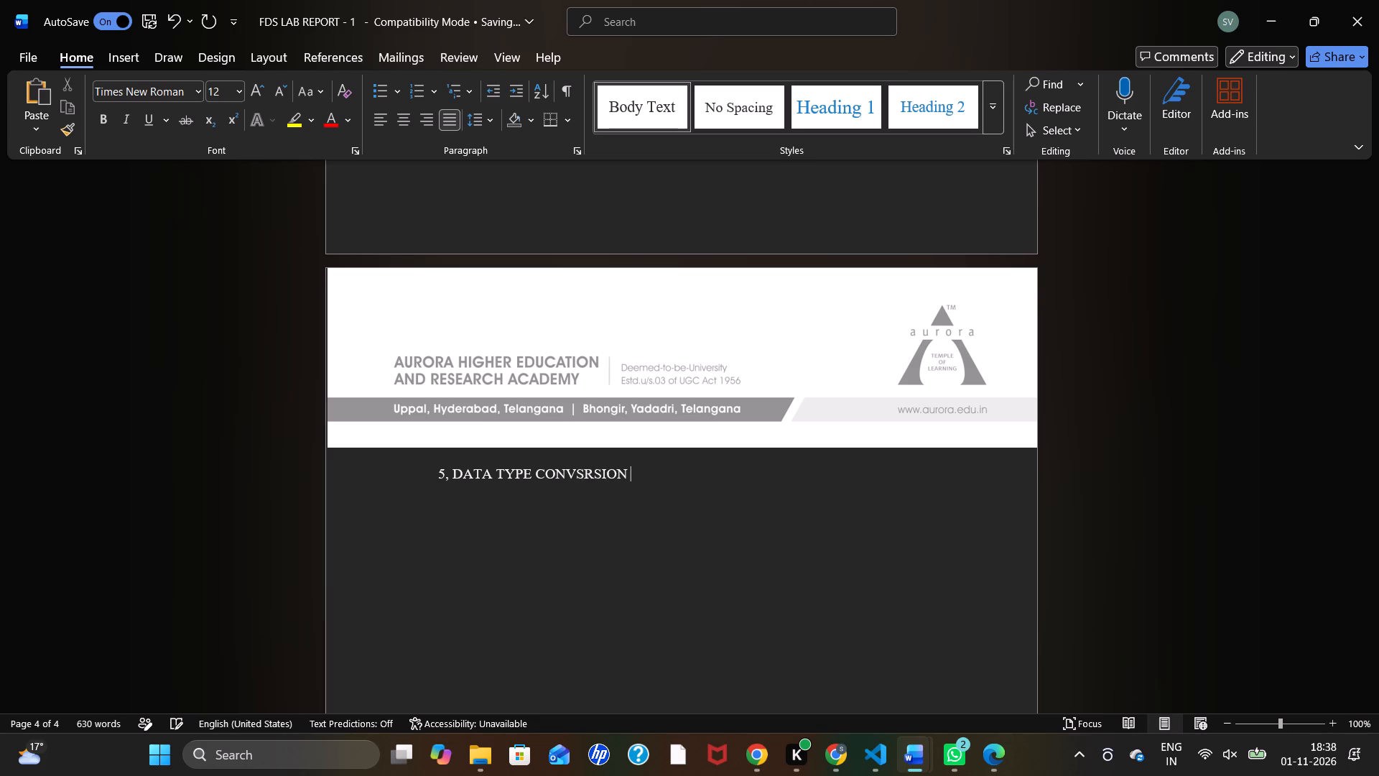
key("BackSpace")
type(":")
key("space")
key("Return")
Correct the page 4 heading to "5, DATA TYPE CONVERSION:" and start a new line below it.
left_click(585, 479)
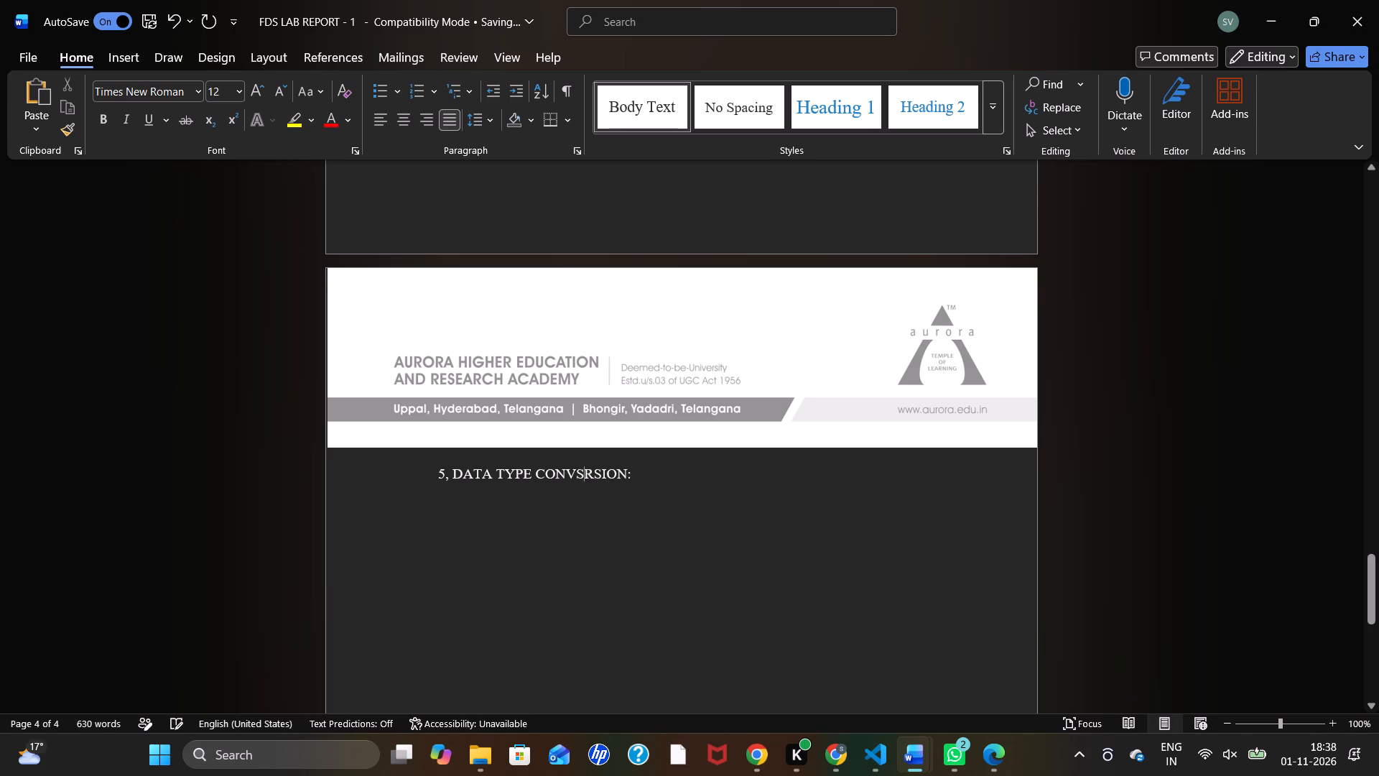
key("BackSpace")
key("e")
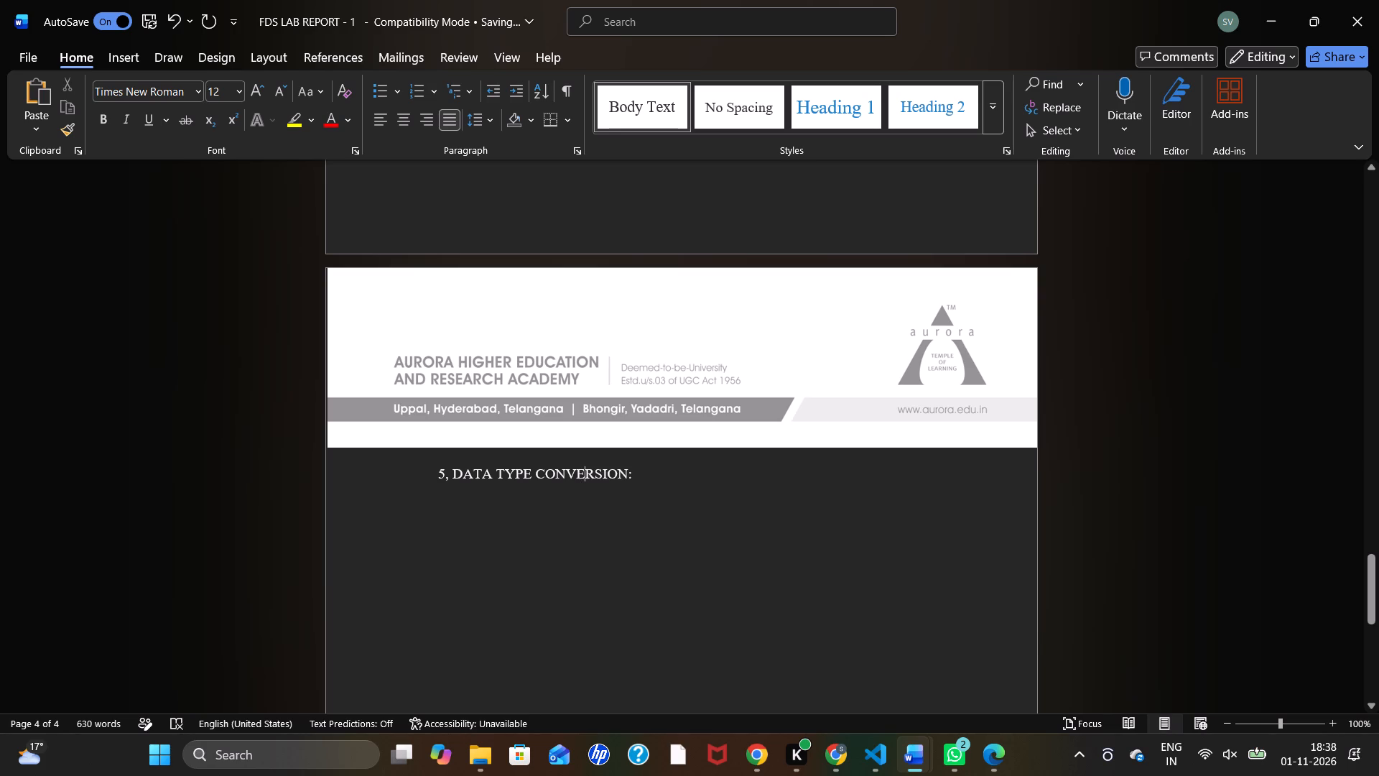
left_click(637, 475)
key("Return")
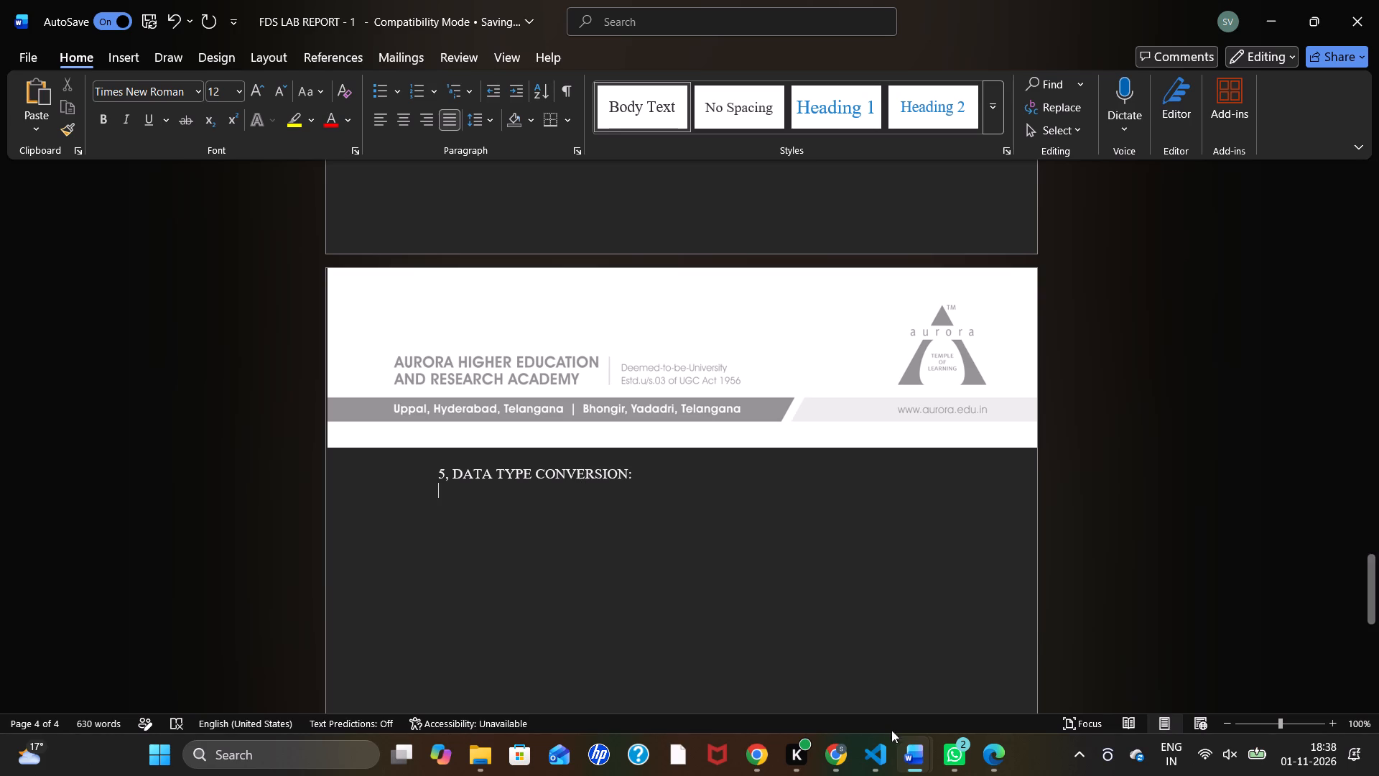
In the Colab notebook FDS LAB-1.ipynb, capture a full-width snip from the notebook header through the prices conversion cell and its output.
left_click(862, 680)
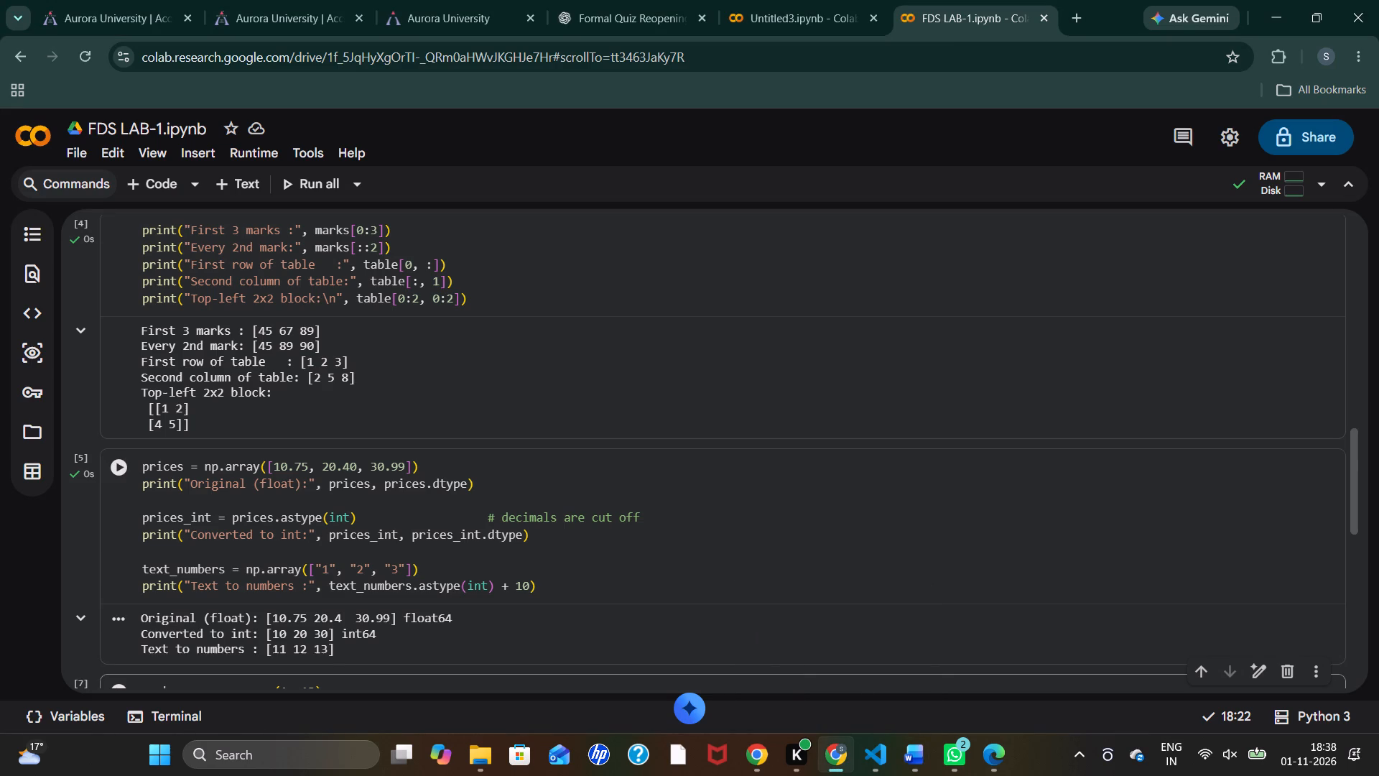
scroll(652, 560, "down", 2)
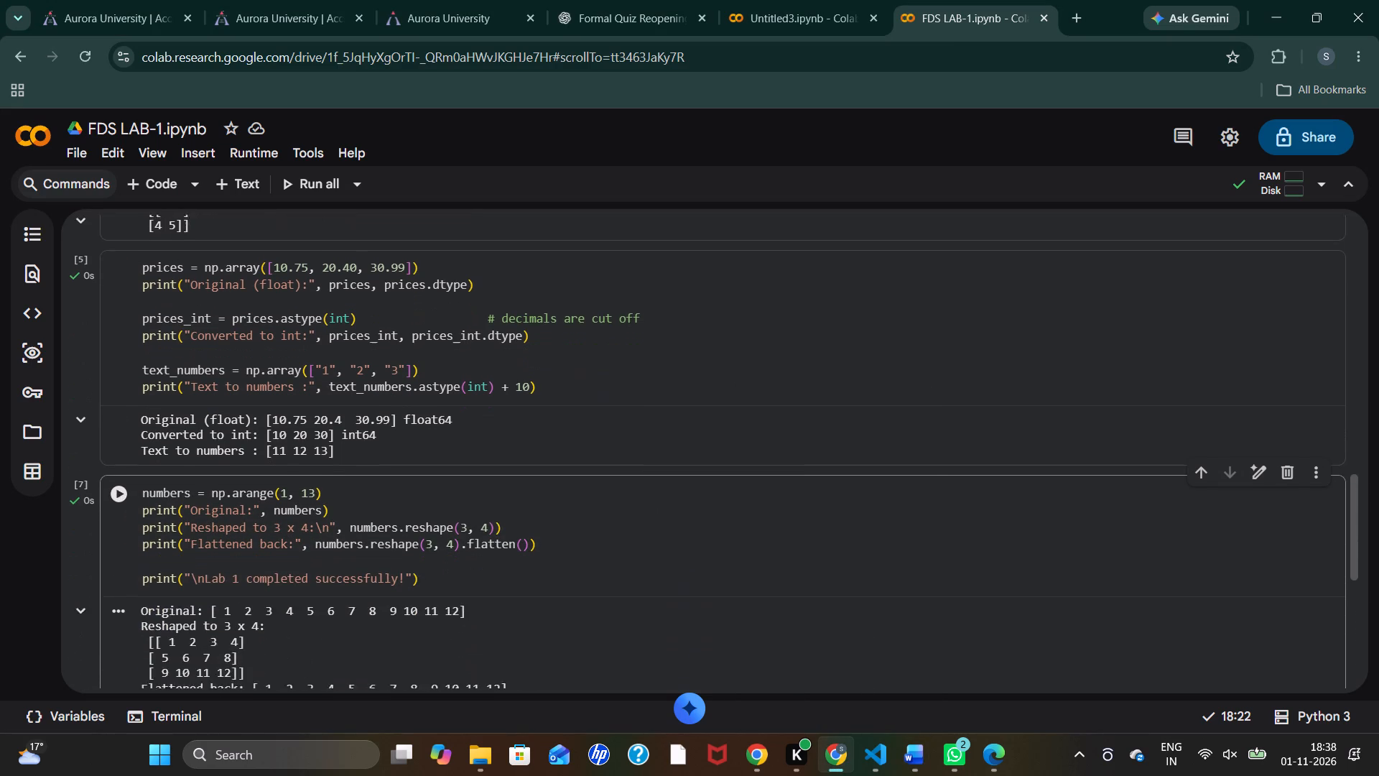
scroll(652, 560, "down", 1)
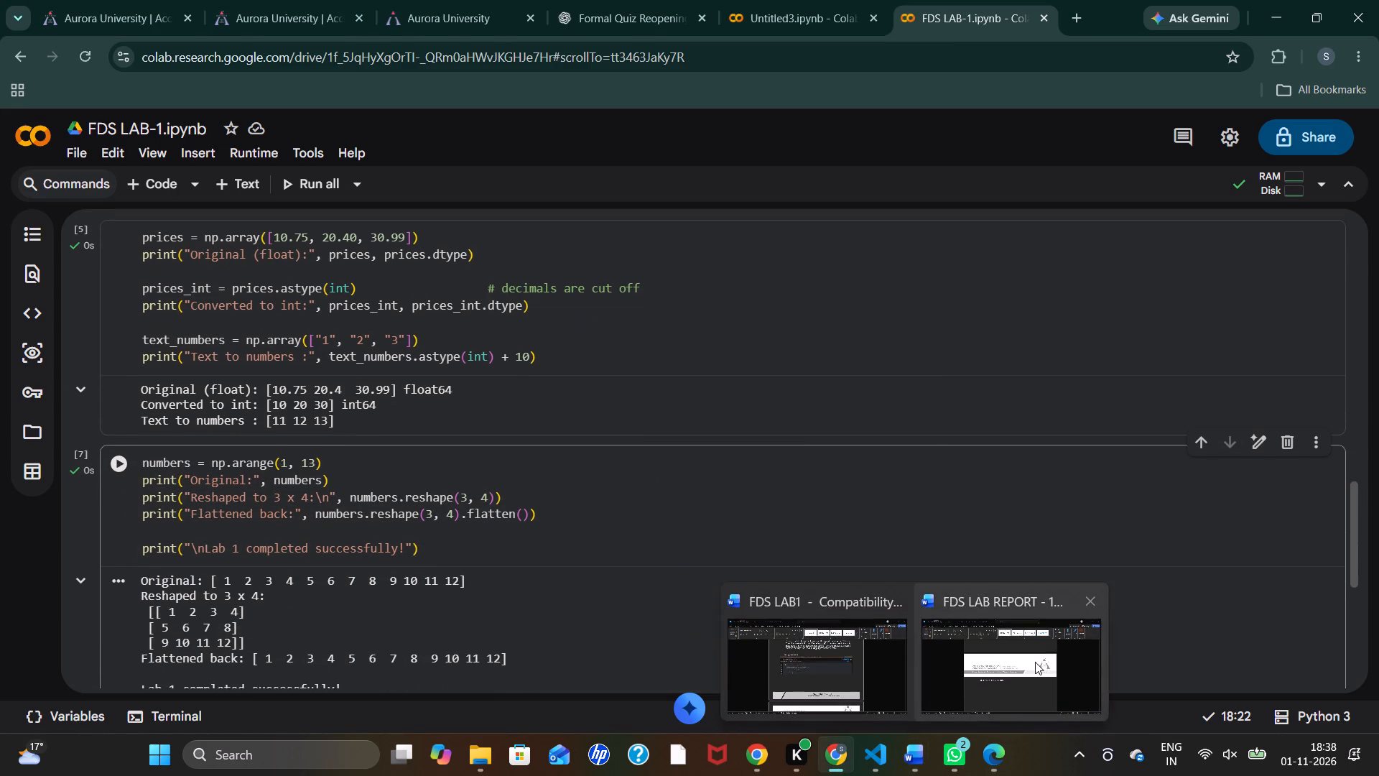
left_click(1035, 662)
scroll(697, 511, "up", 6)
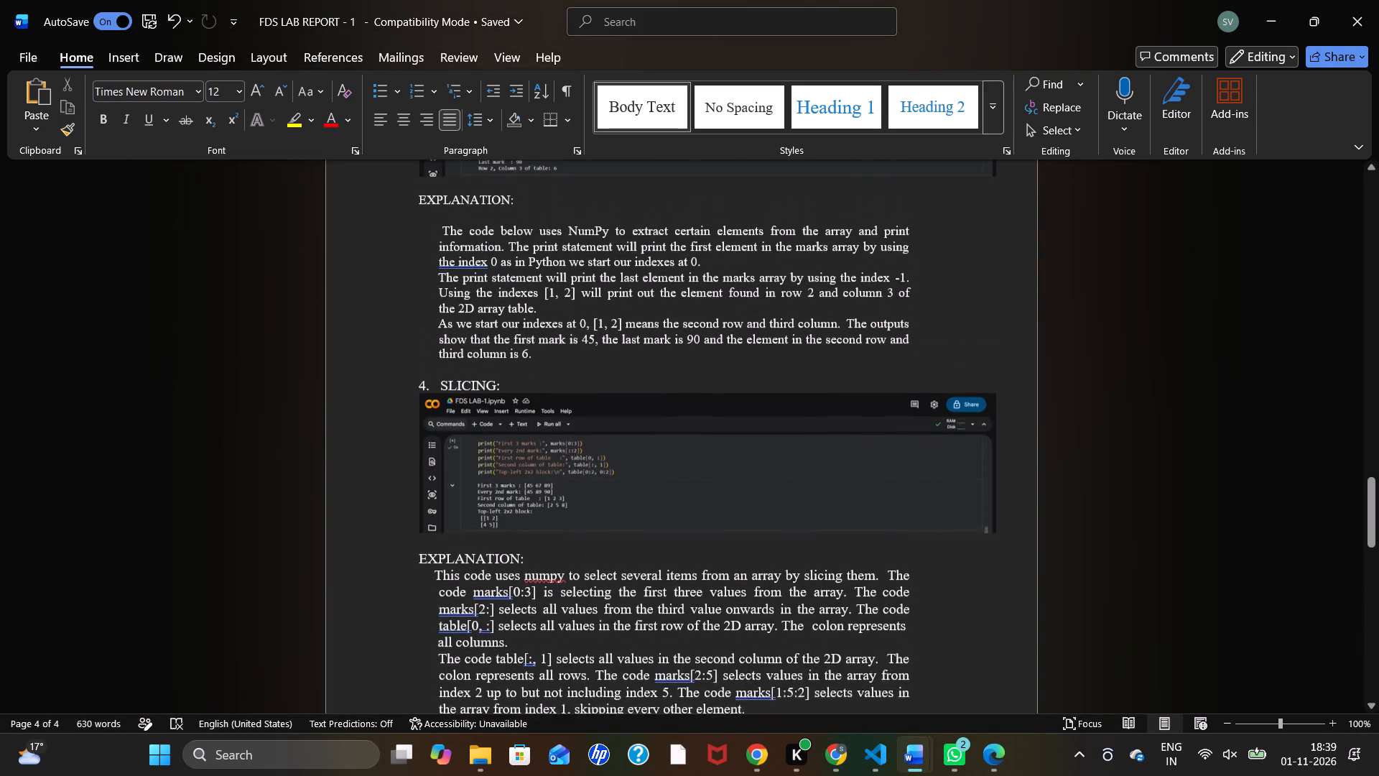
scroll(697, 511, "down", 2)
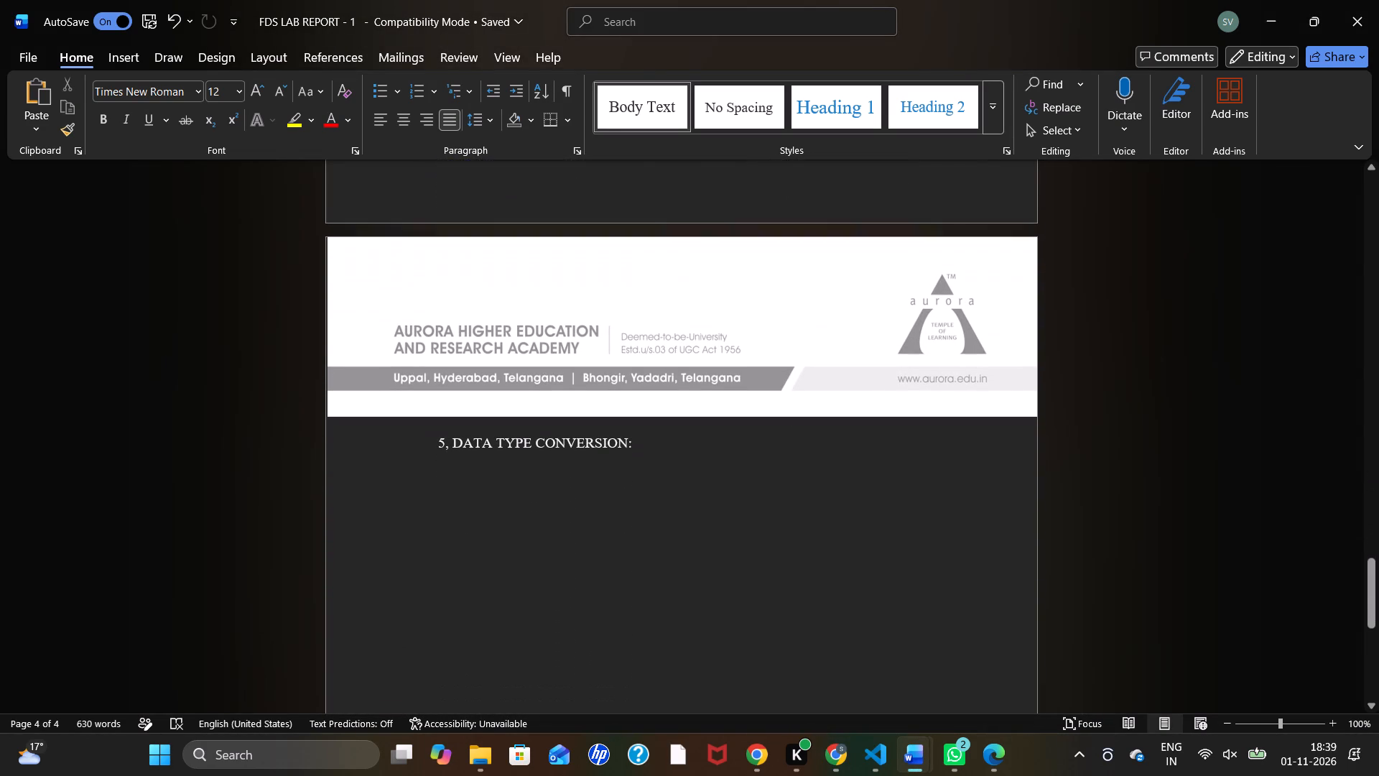
double_click(674, 459)
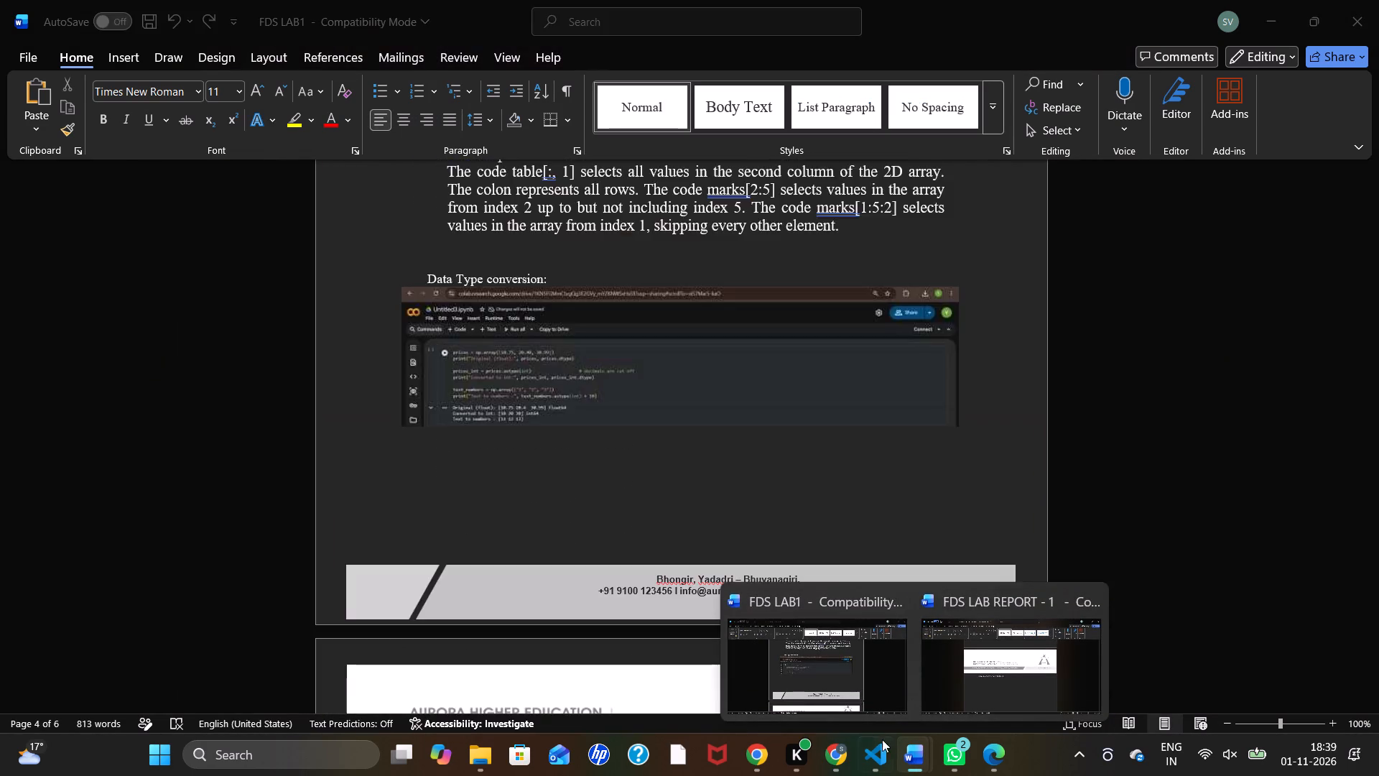
left_click(860, 696)
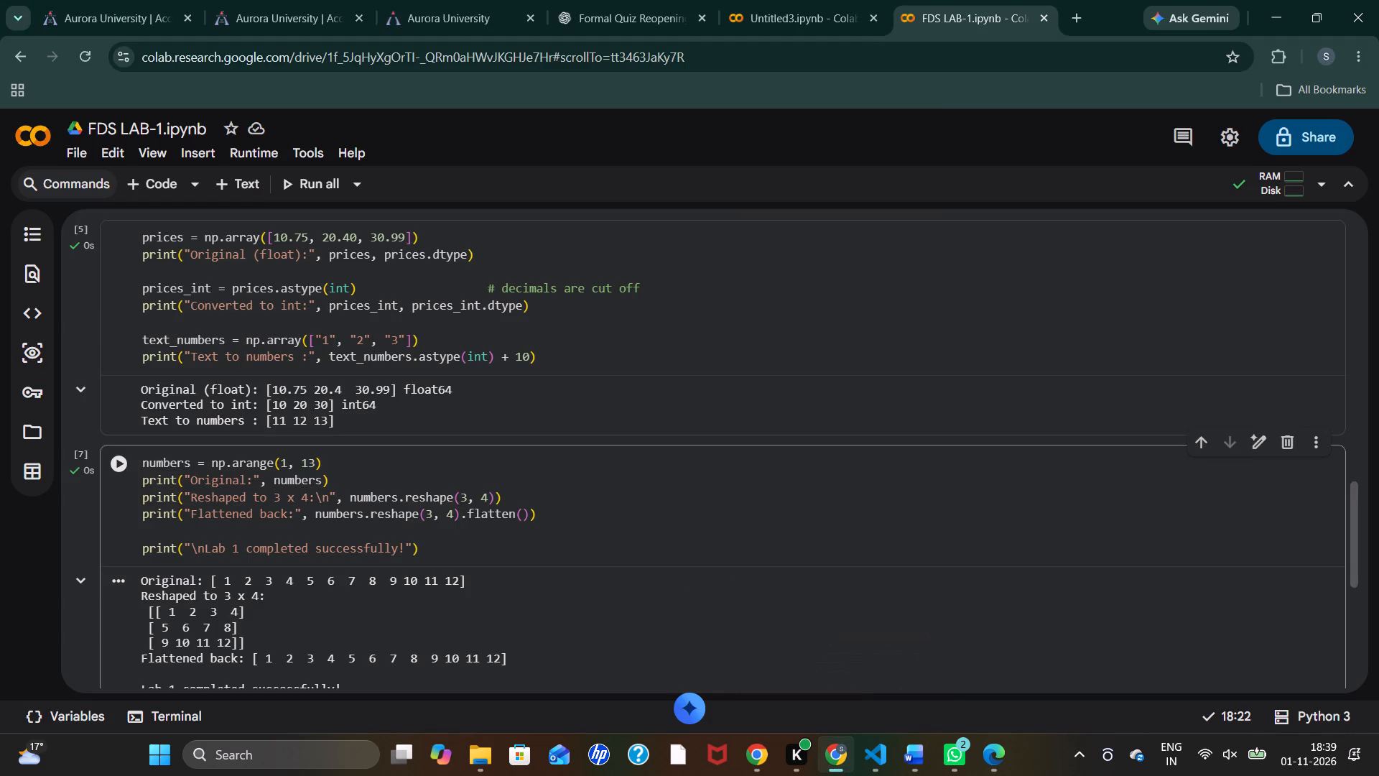
key("Print")
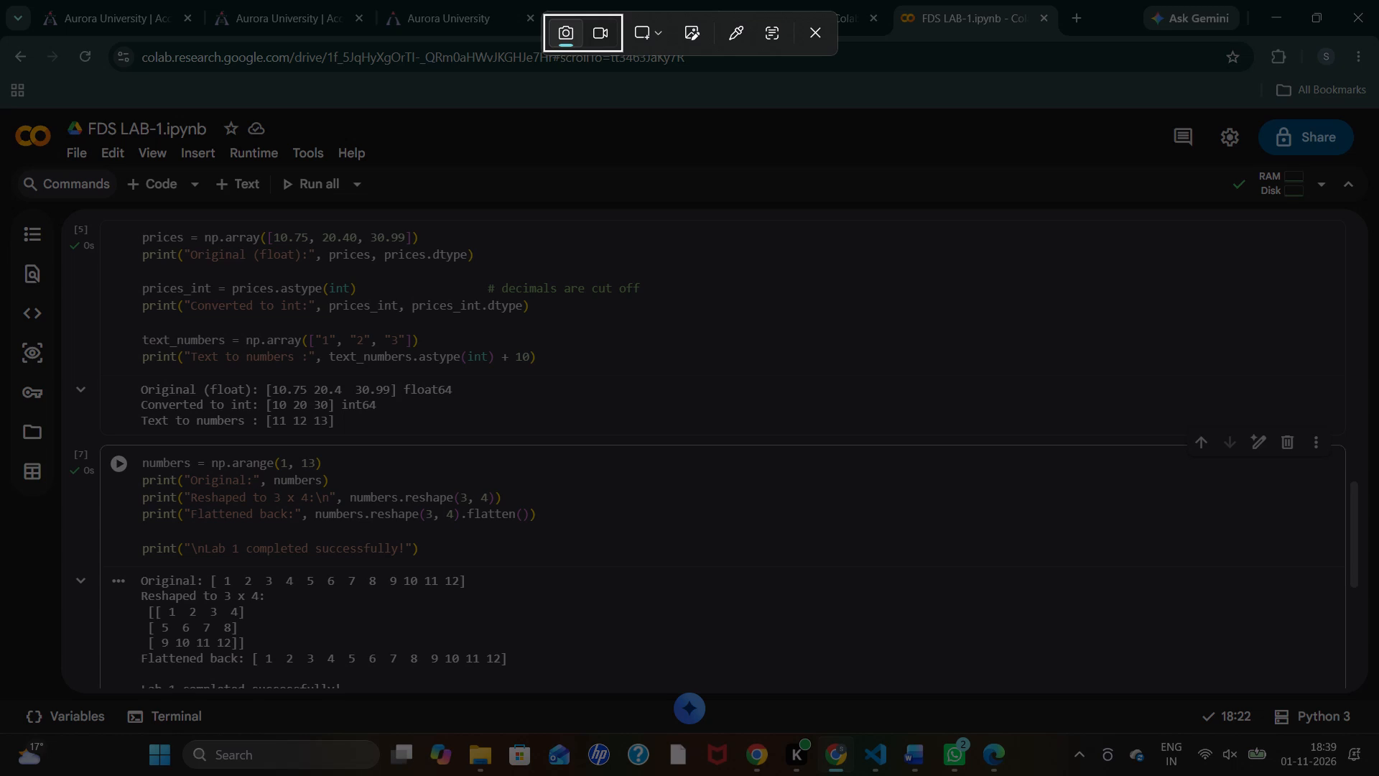
left_click_drag(0, 110, 537, 433)
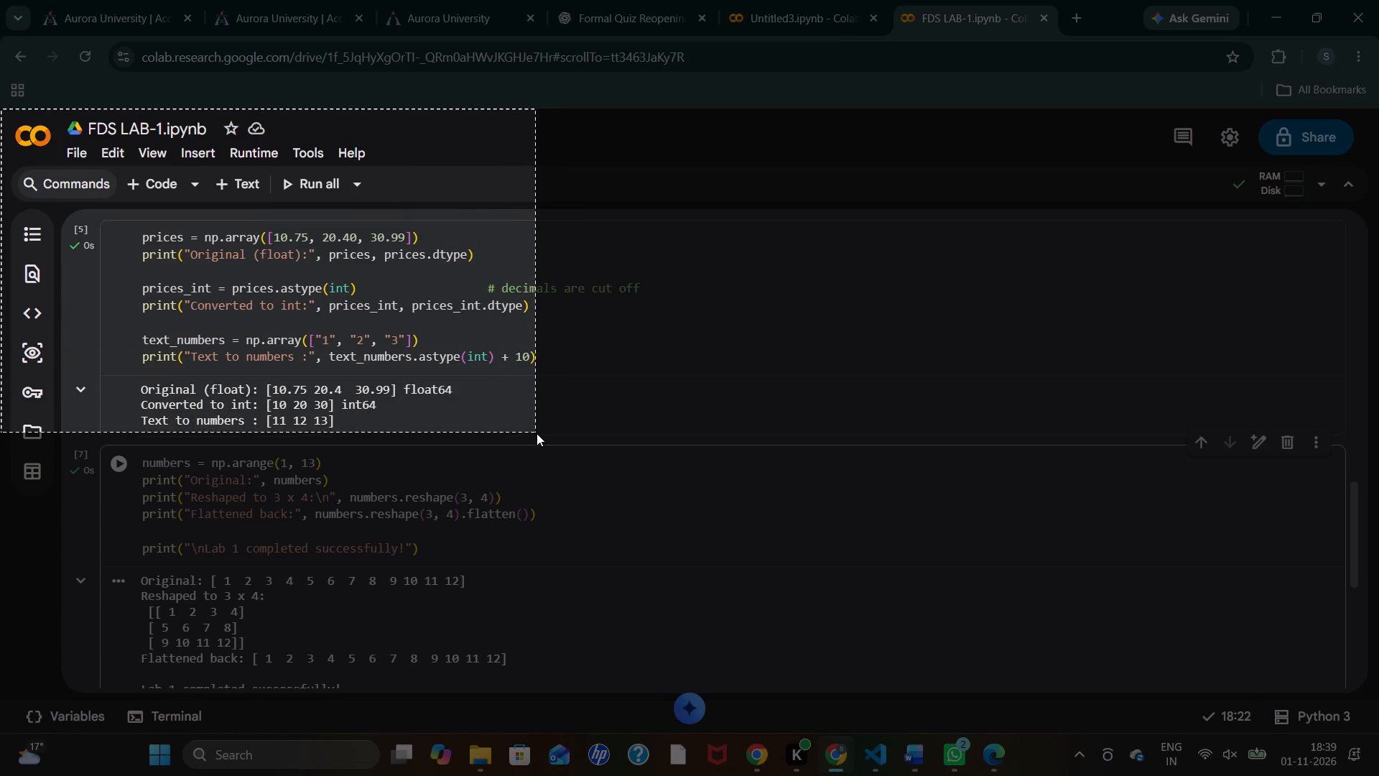
left_click_drag(537, 433, 610, 442)
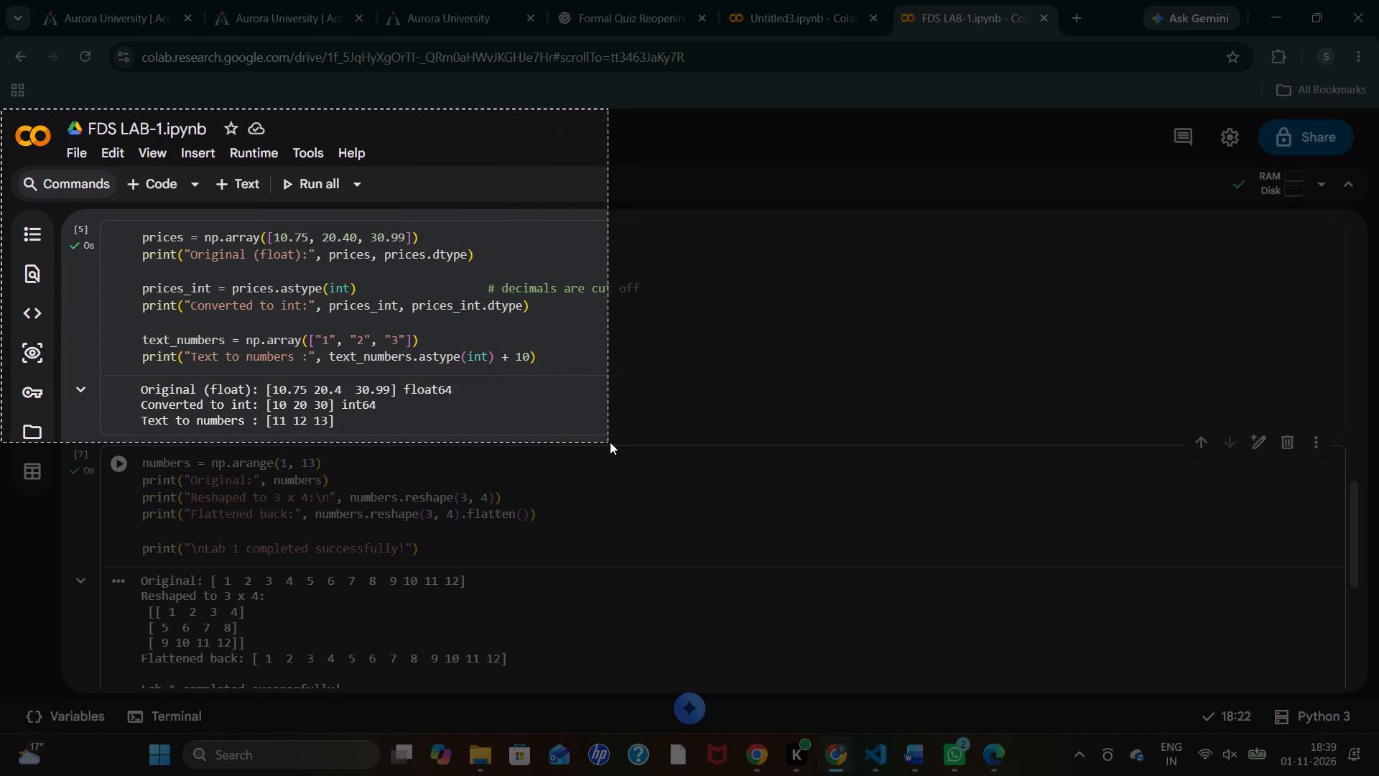
left_click_drag(610, 442, 771, 445)
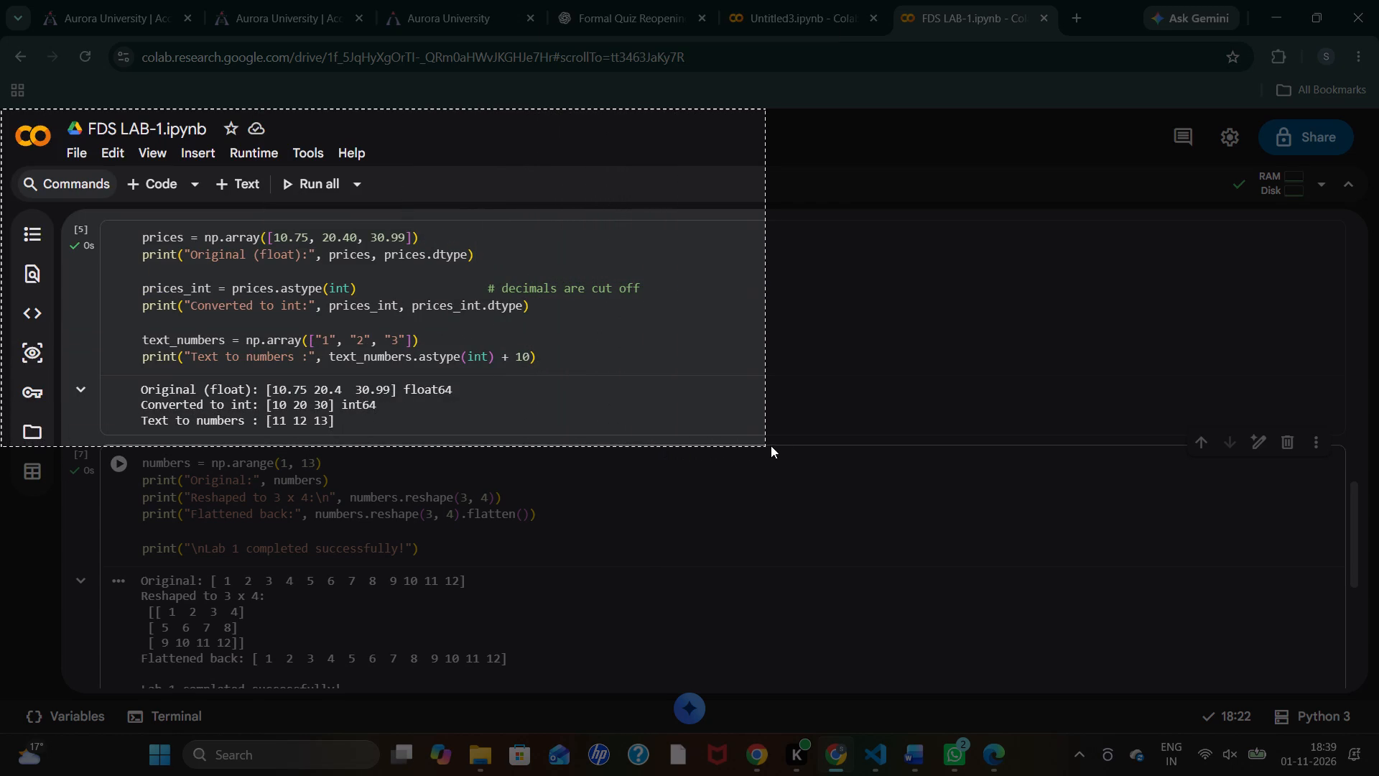
left_click_drag(771, 445, 1028, 443)
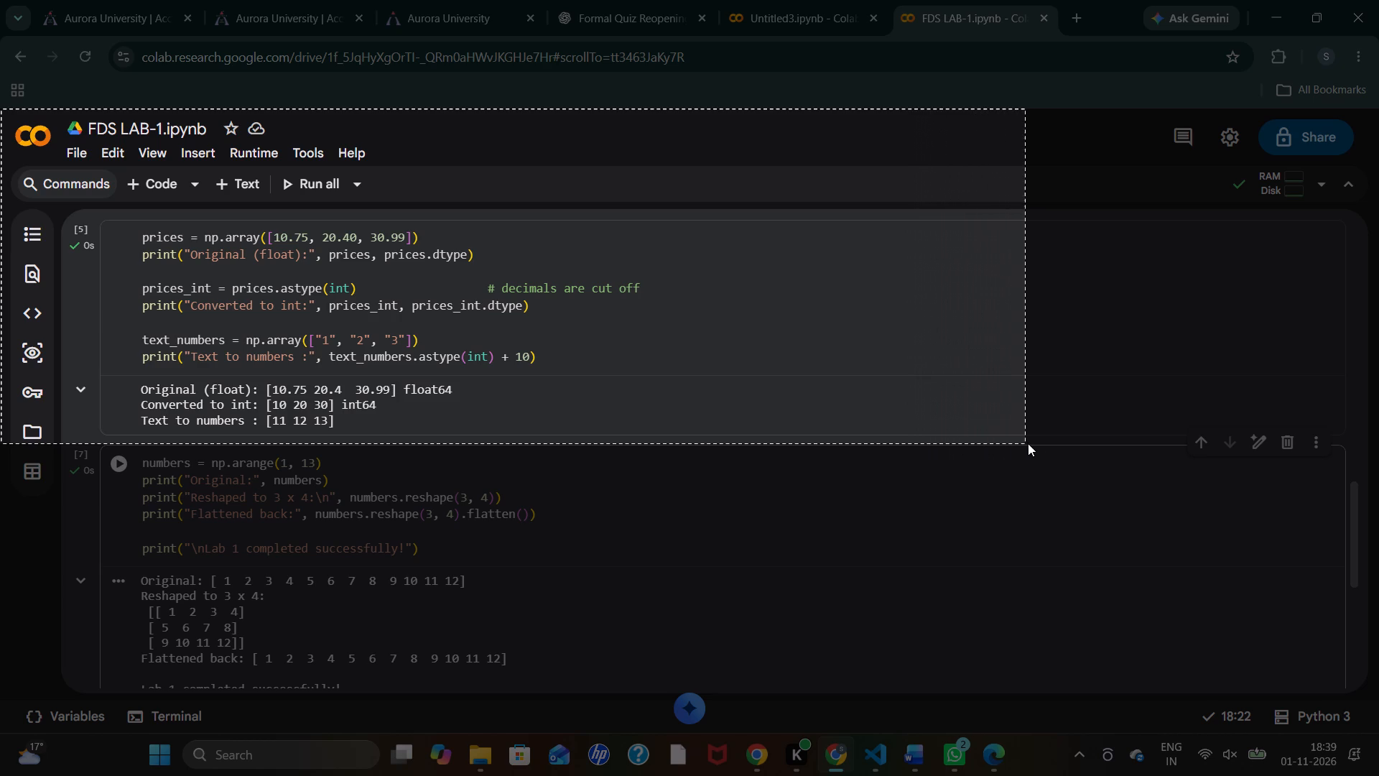
left_click_drag(1028, 443, 1271, 441)
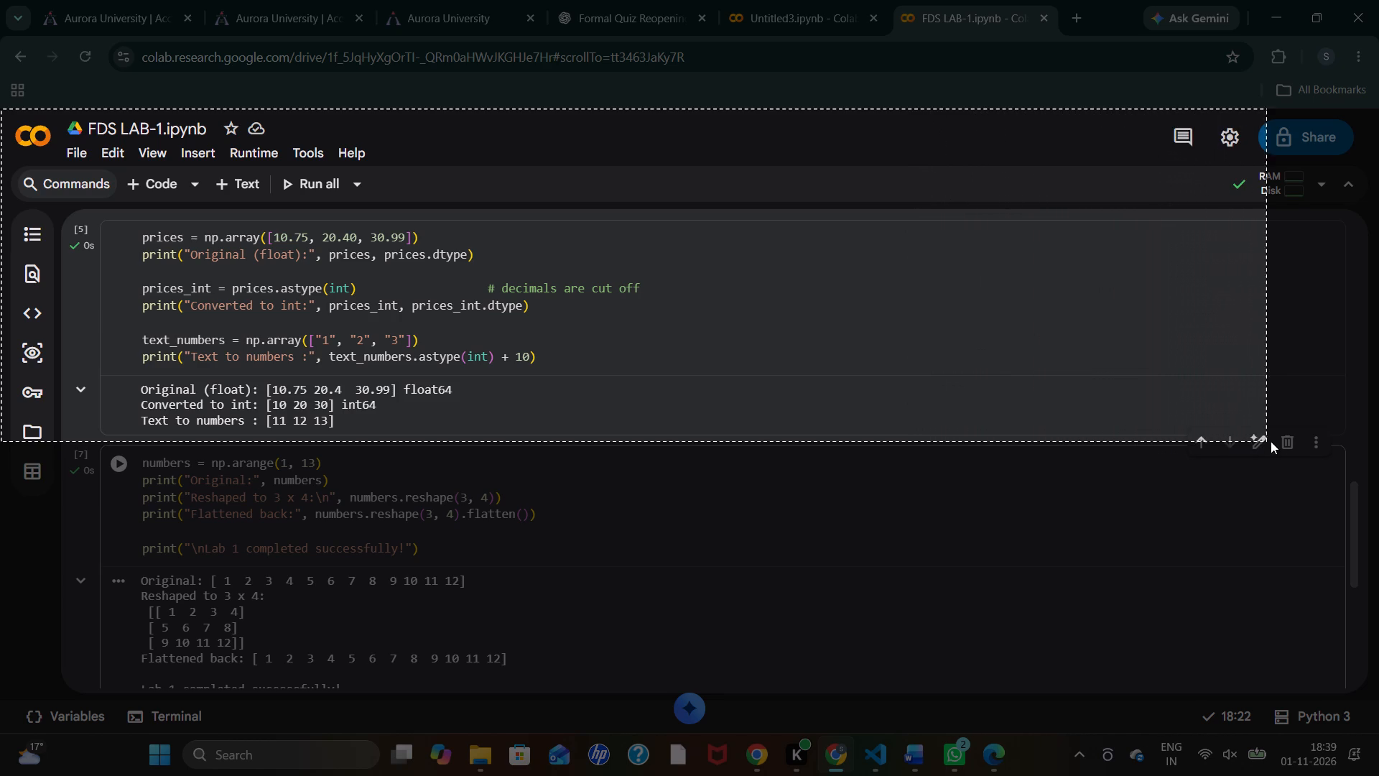
left_click_drag(1271, 441, 1378, 439)
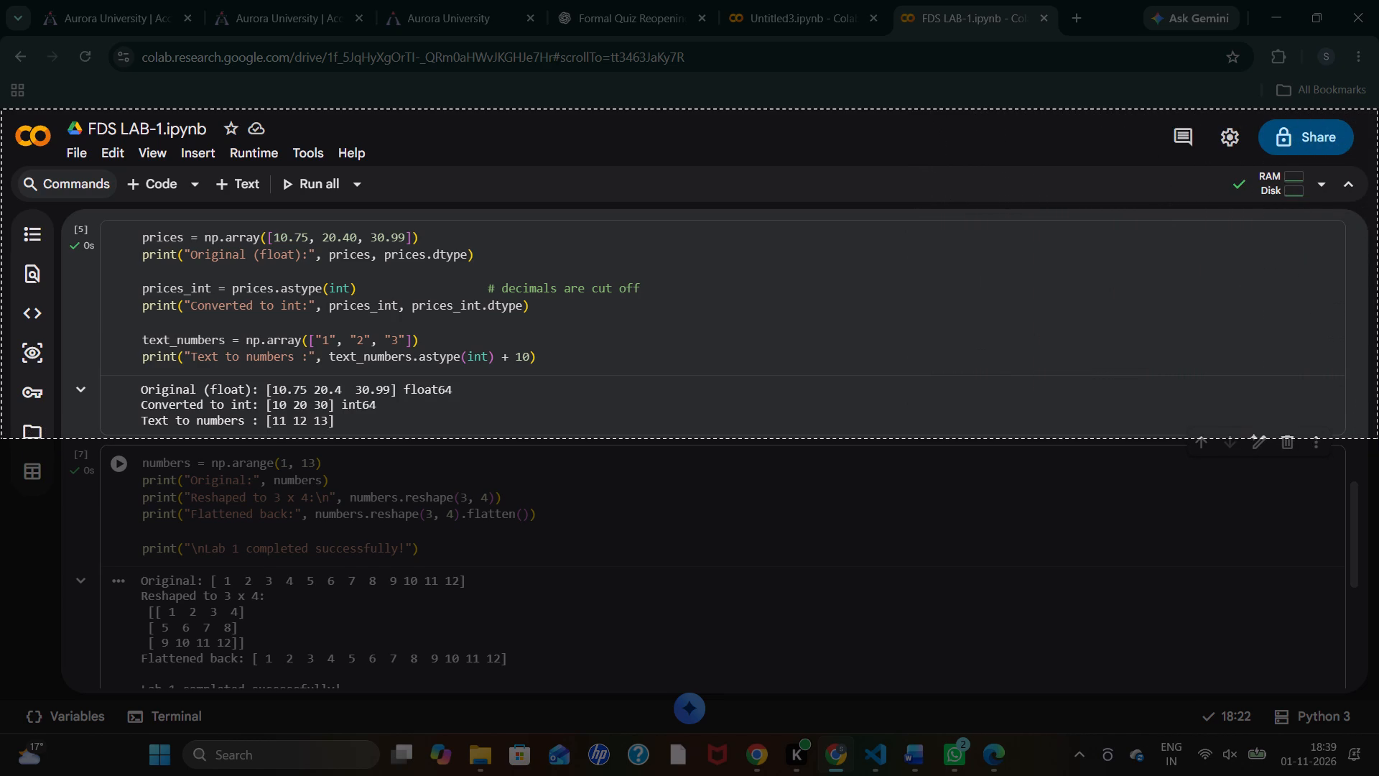
left_click_drag(1378, 439, 1378, 437)
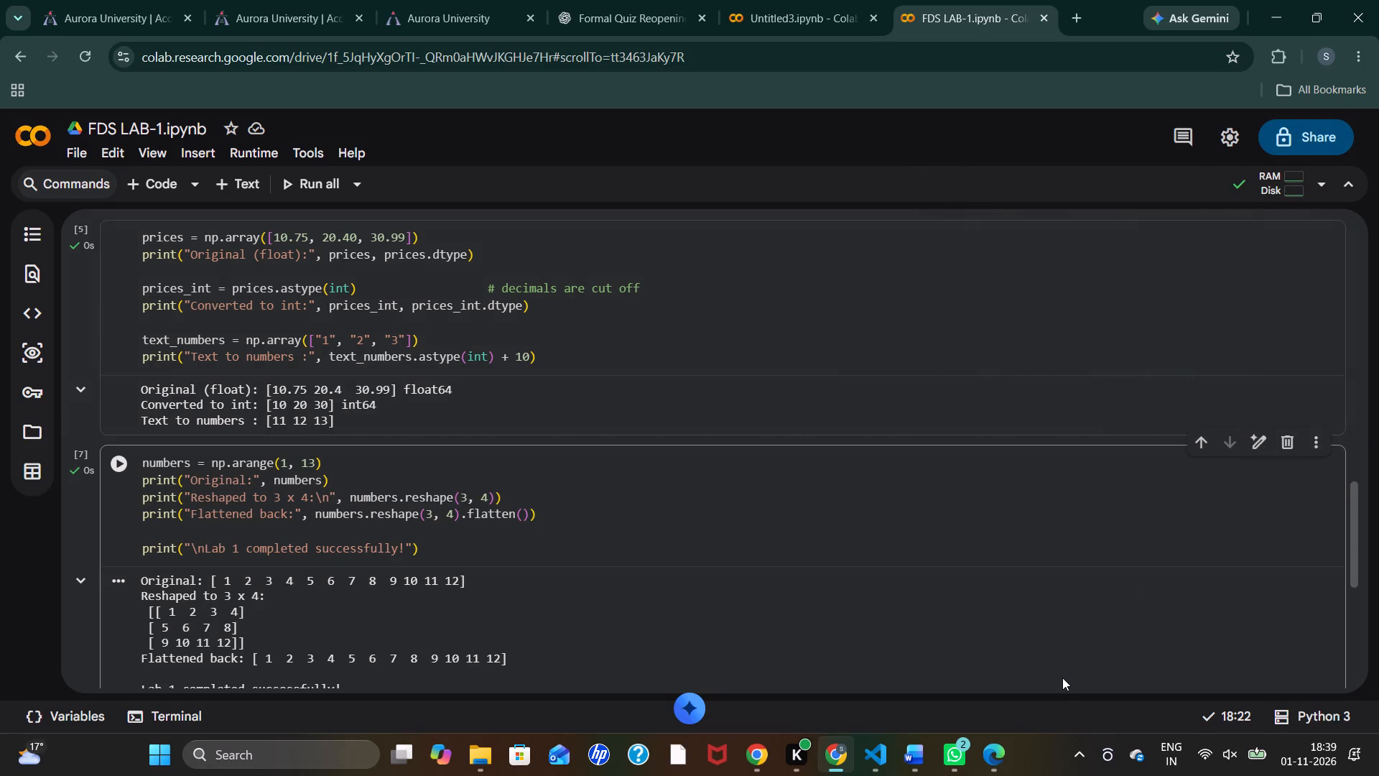
Paste the captured snip under the DATA TYPE CONVERSION heading in FDS LAB REPORT - 1 and start a new line below it.
left_click(1038, 689)
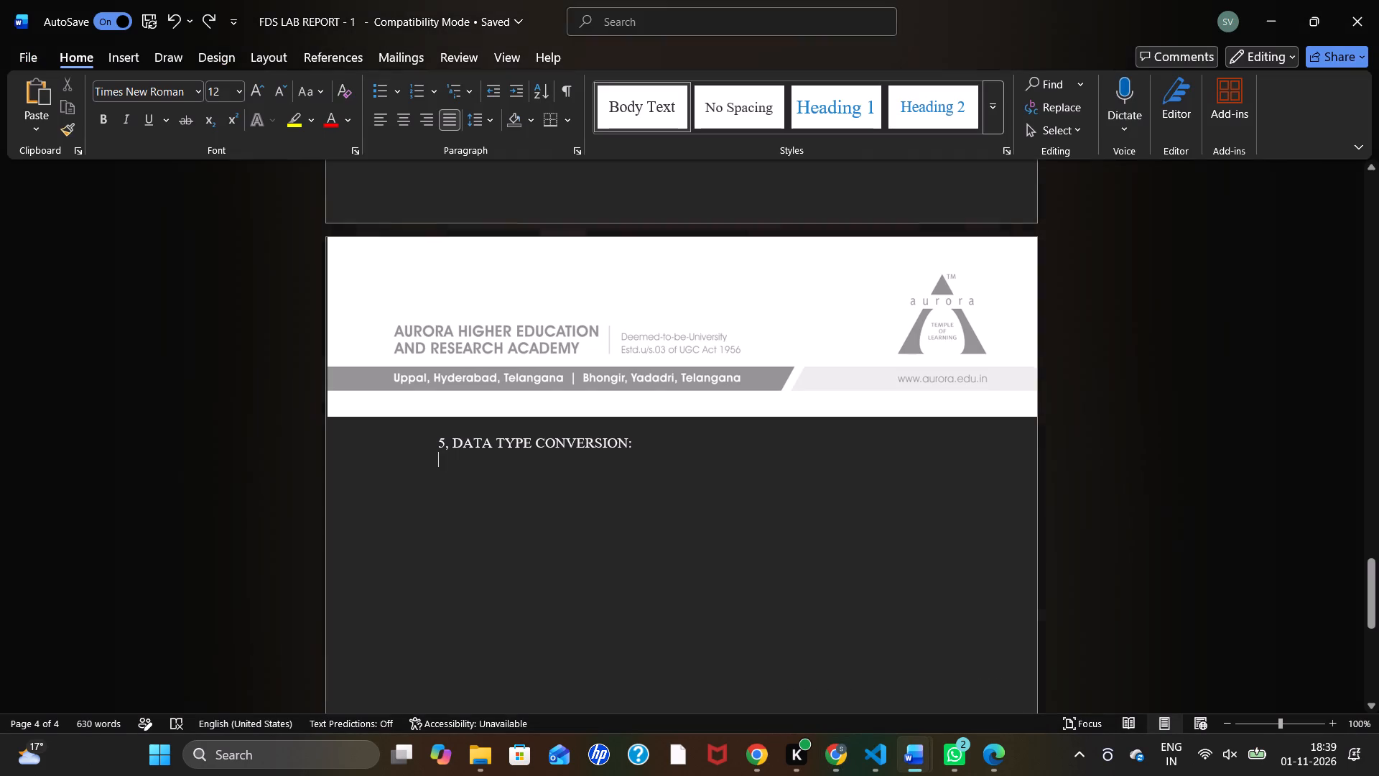
key("ctrl+v")
key("Return")
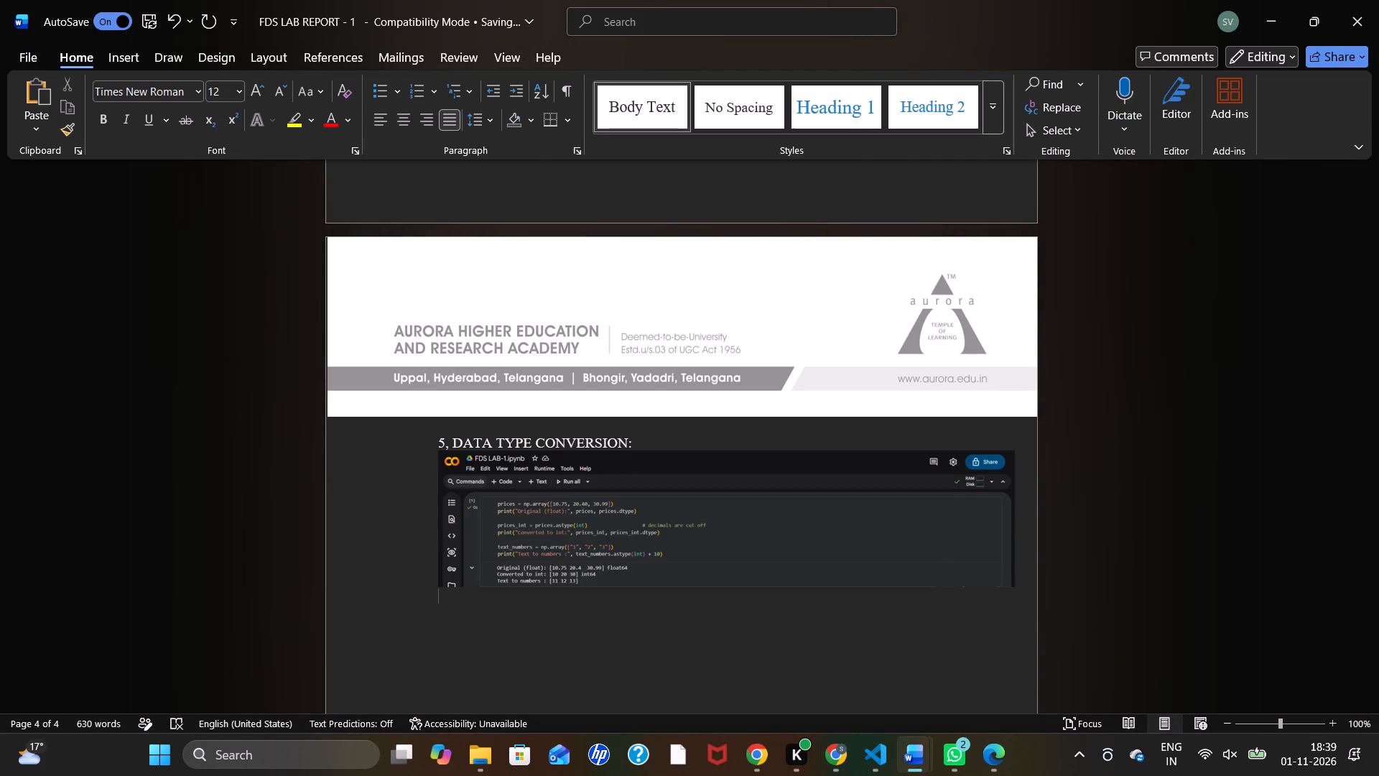
Narrow the pasted Data Type Conversion screenshot from its right edge without changing its height, and remove two blank lines beneath it.
left_click(886, 558)
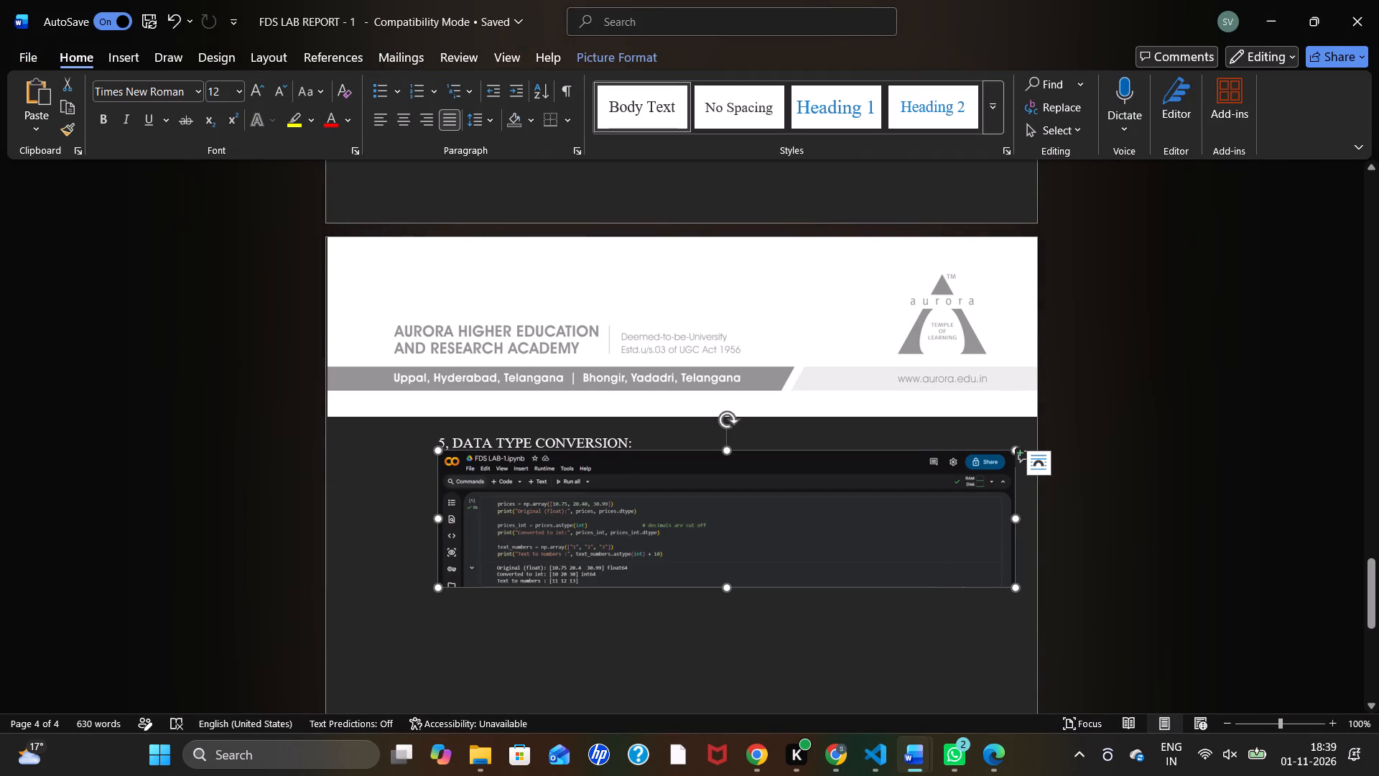
left_click_drag(1018, 519, 971, 534)
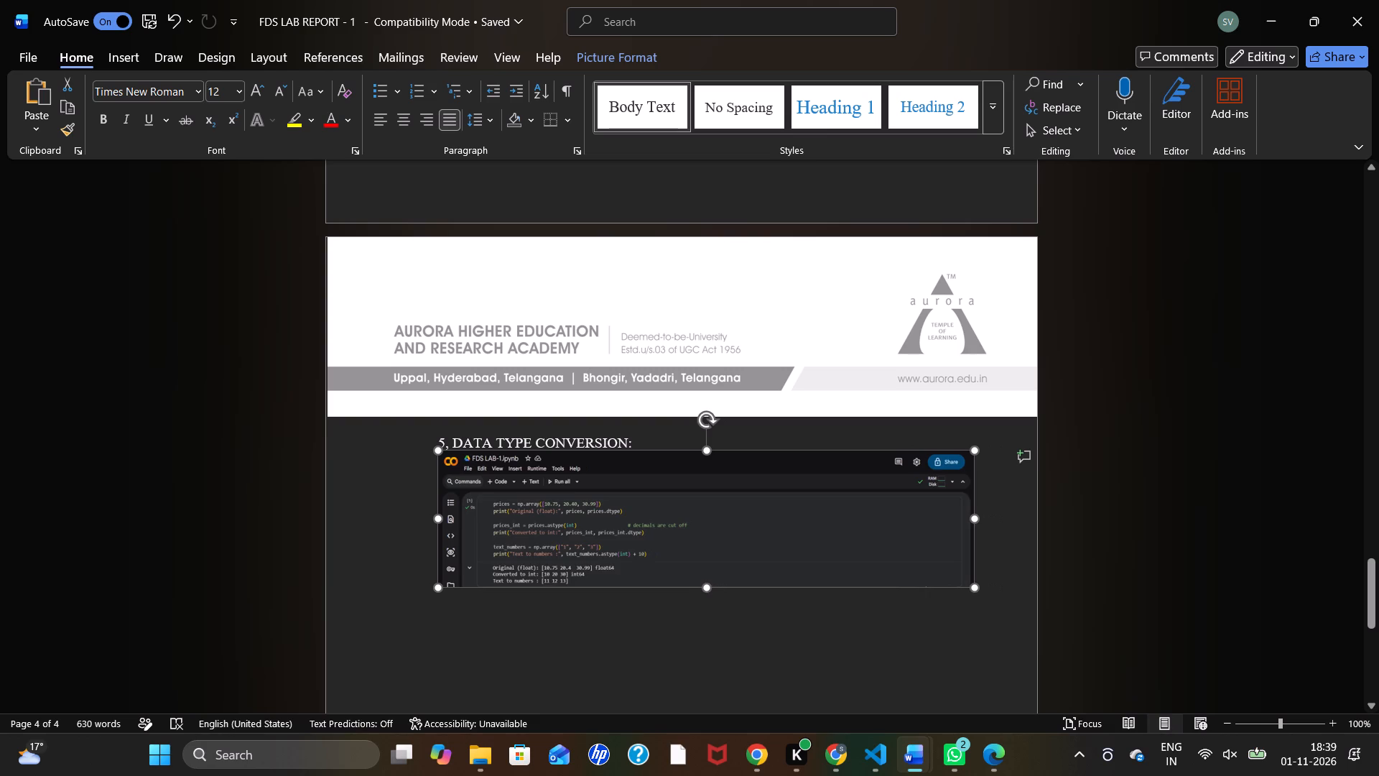
left_click_drag(971, 534, 955, 543)
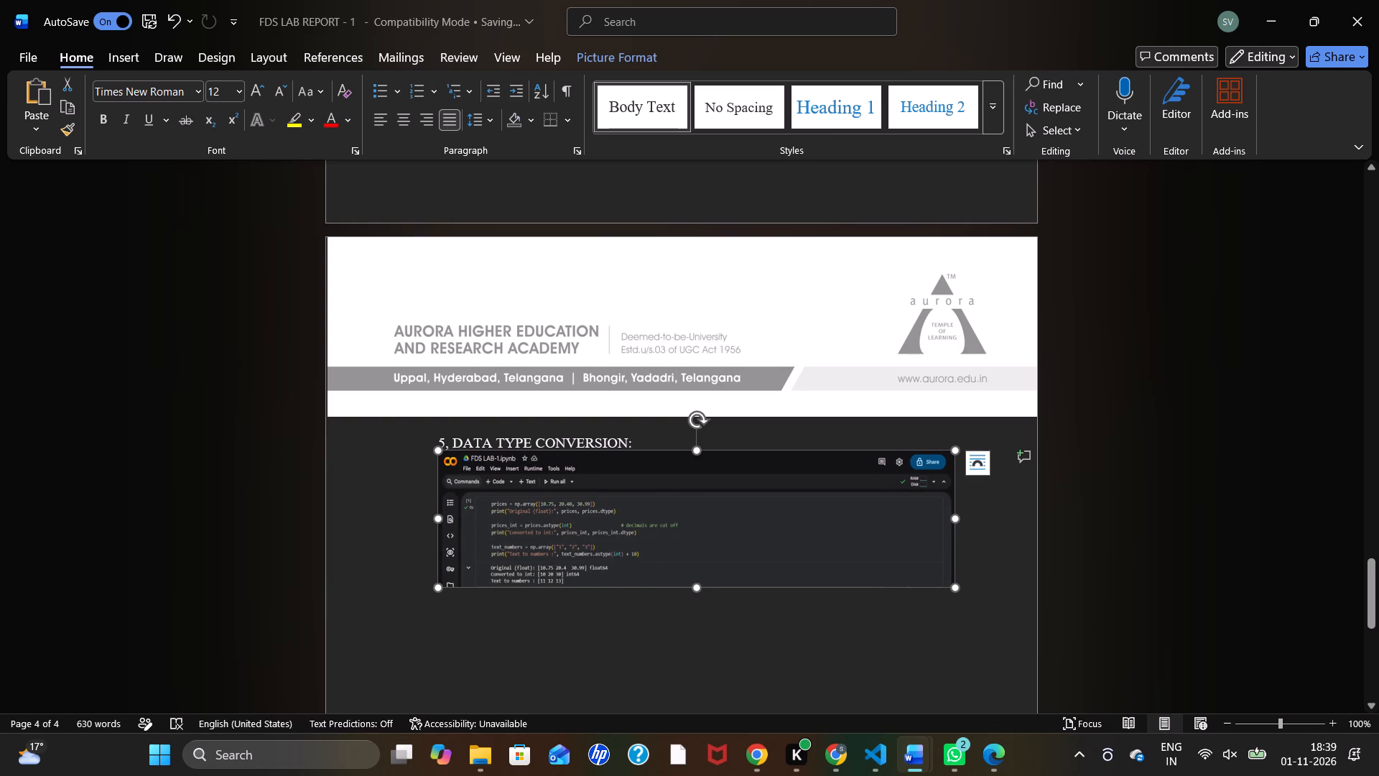
left_click(824, 645)
key("BackSpace")
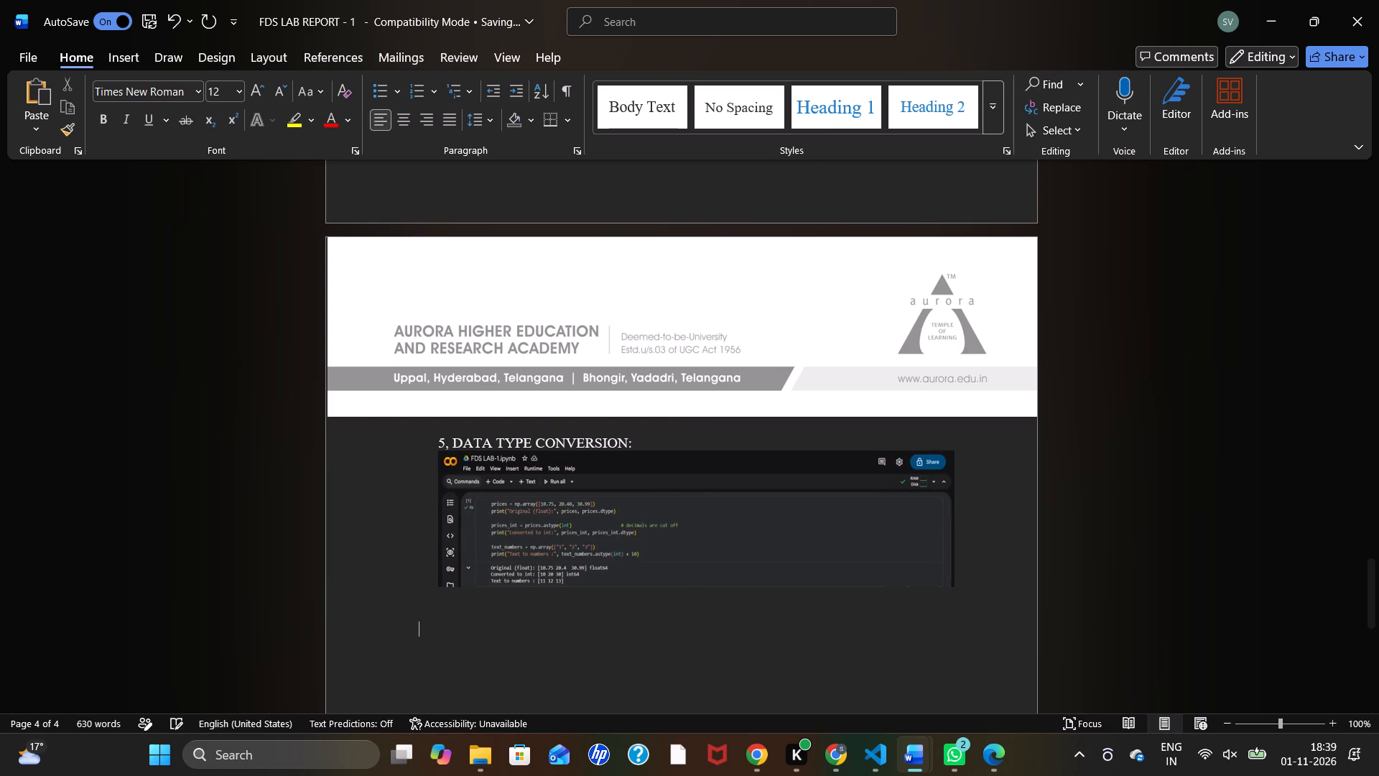
key("BackSpace")
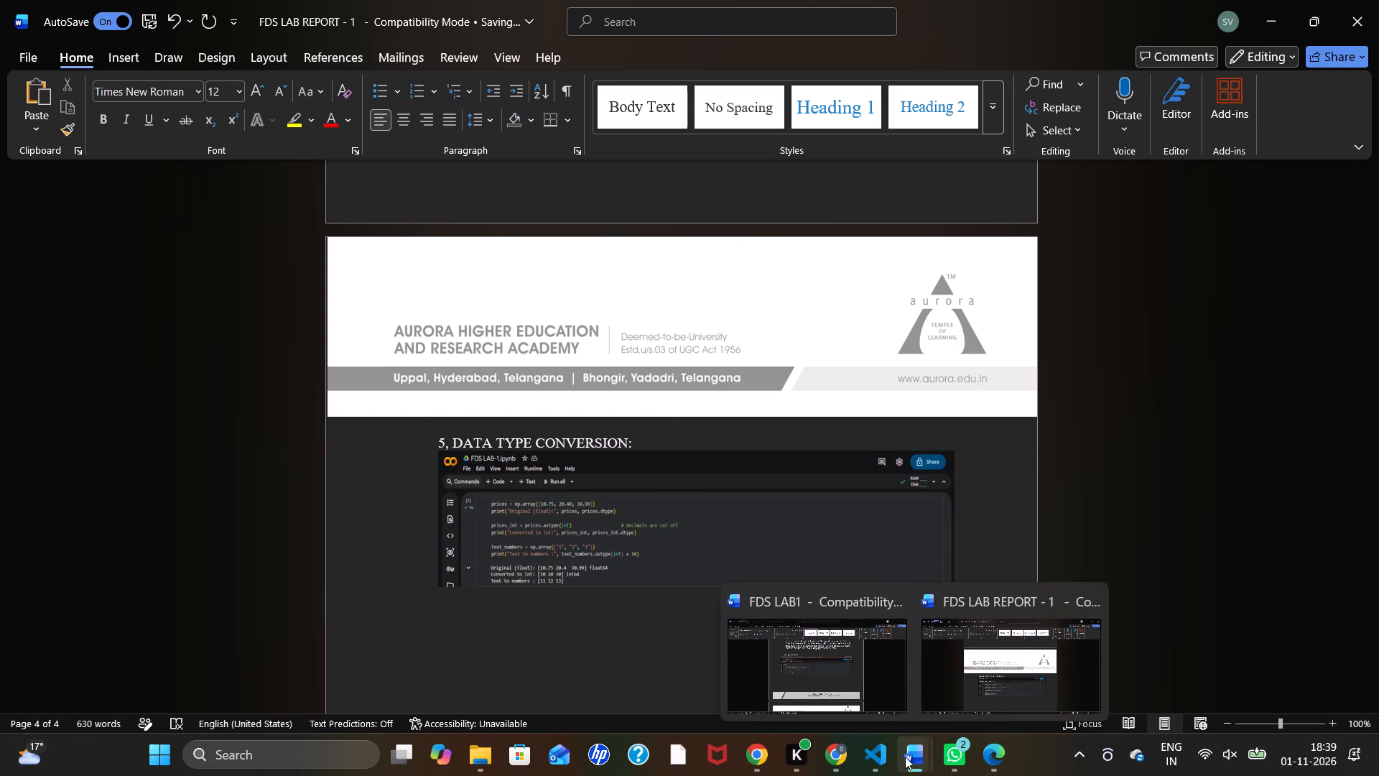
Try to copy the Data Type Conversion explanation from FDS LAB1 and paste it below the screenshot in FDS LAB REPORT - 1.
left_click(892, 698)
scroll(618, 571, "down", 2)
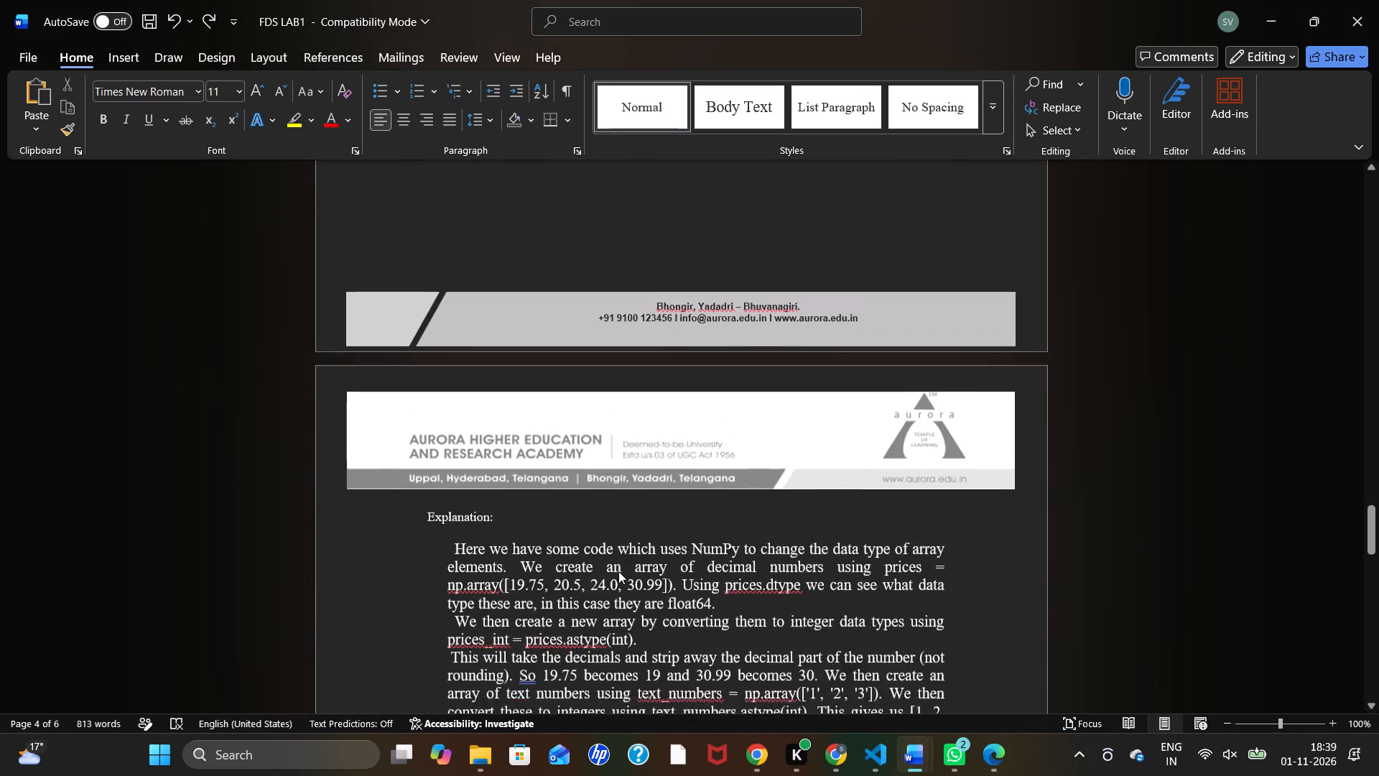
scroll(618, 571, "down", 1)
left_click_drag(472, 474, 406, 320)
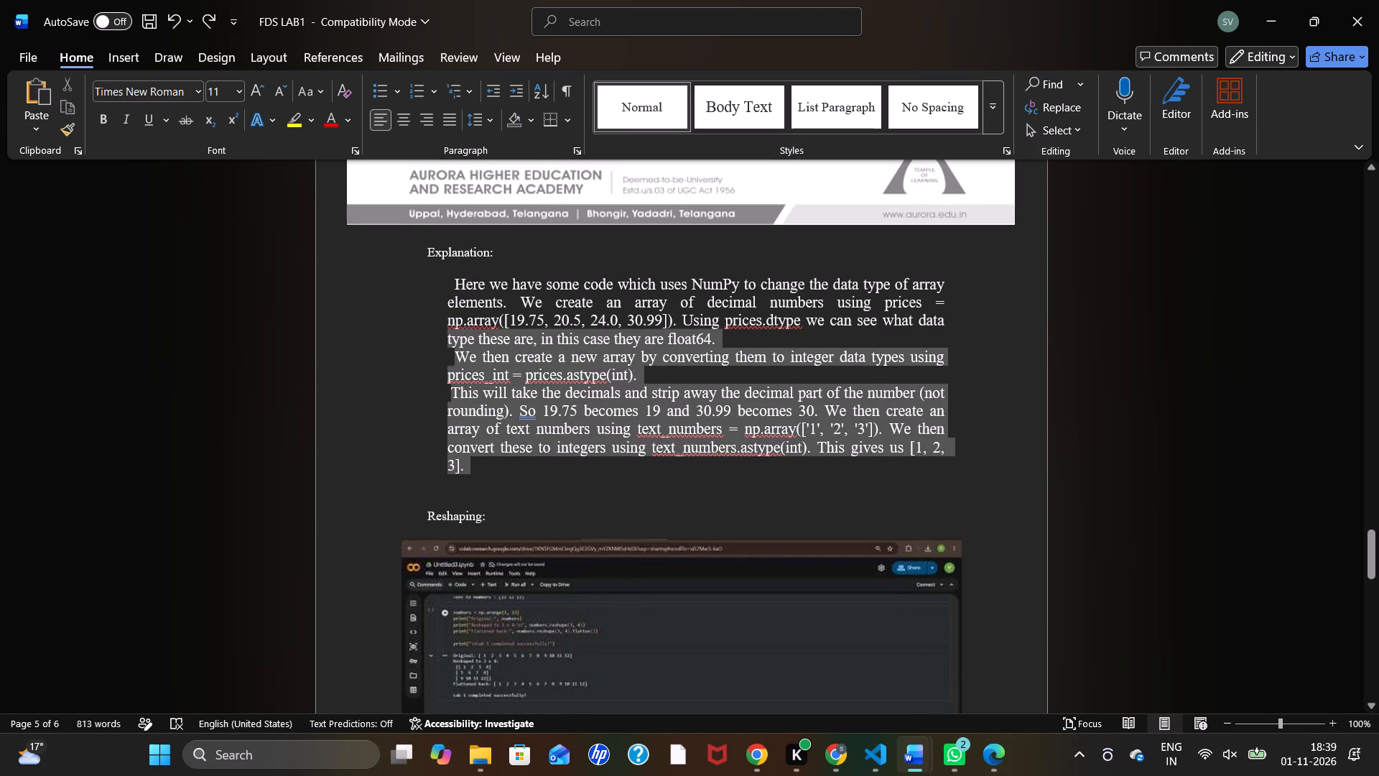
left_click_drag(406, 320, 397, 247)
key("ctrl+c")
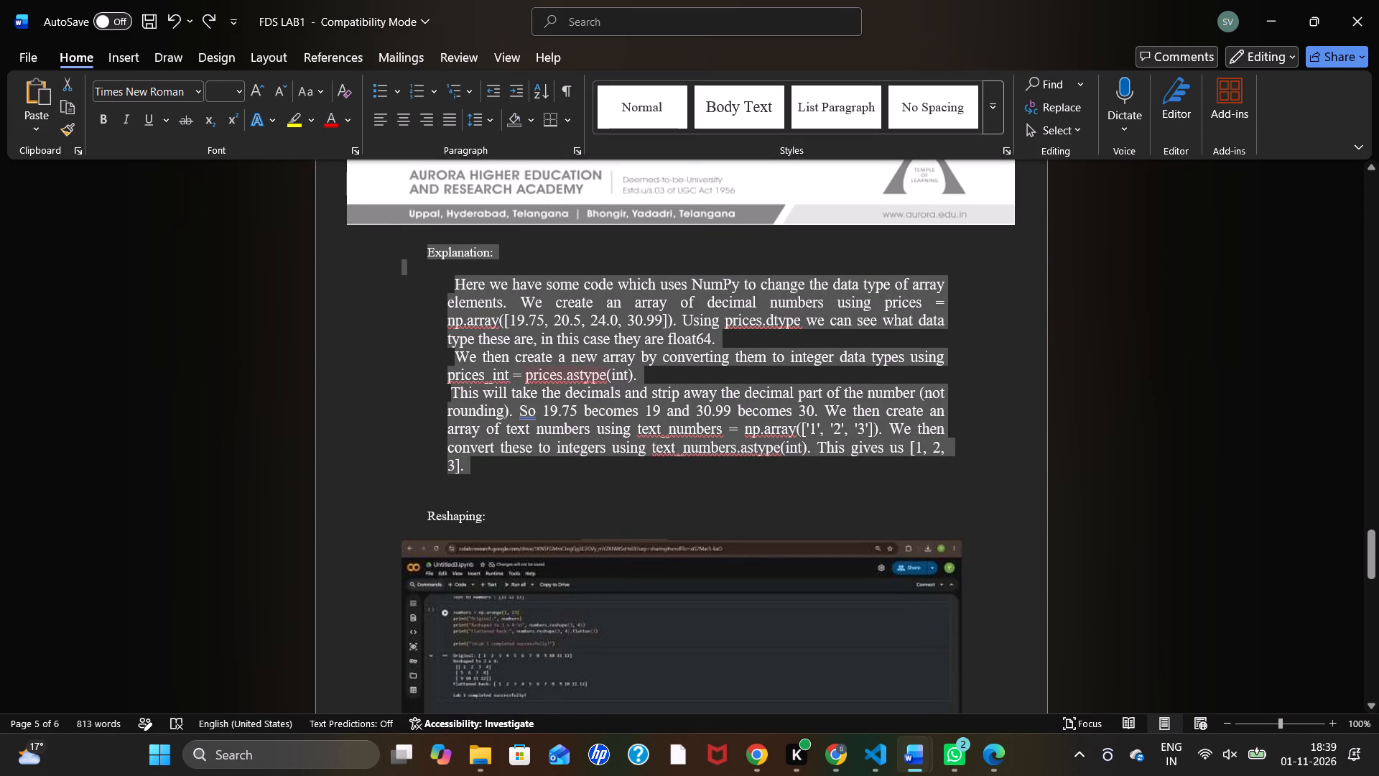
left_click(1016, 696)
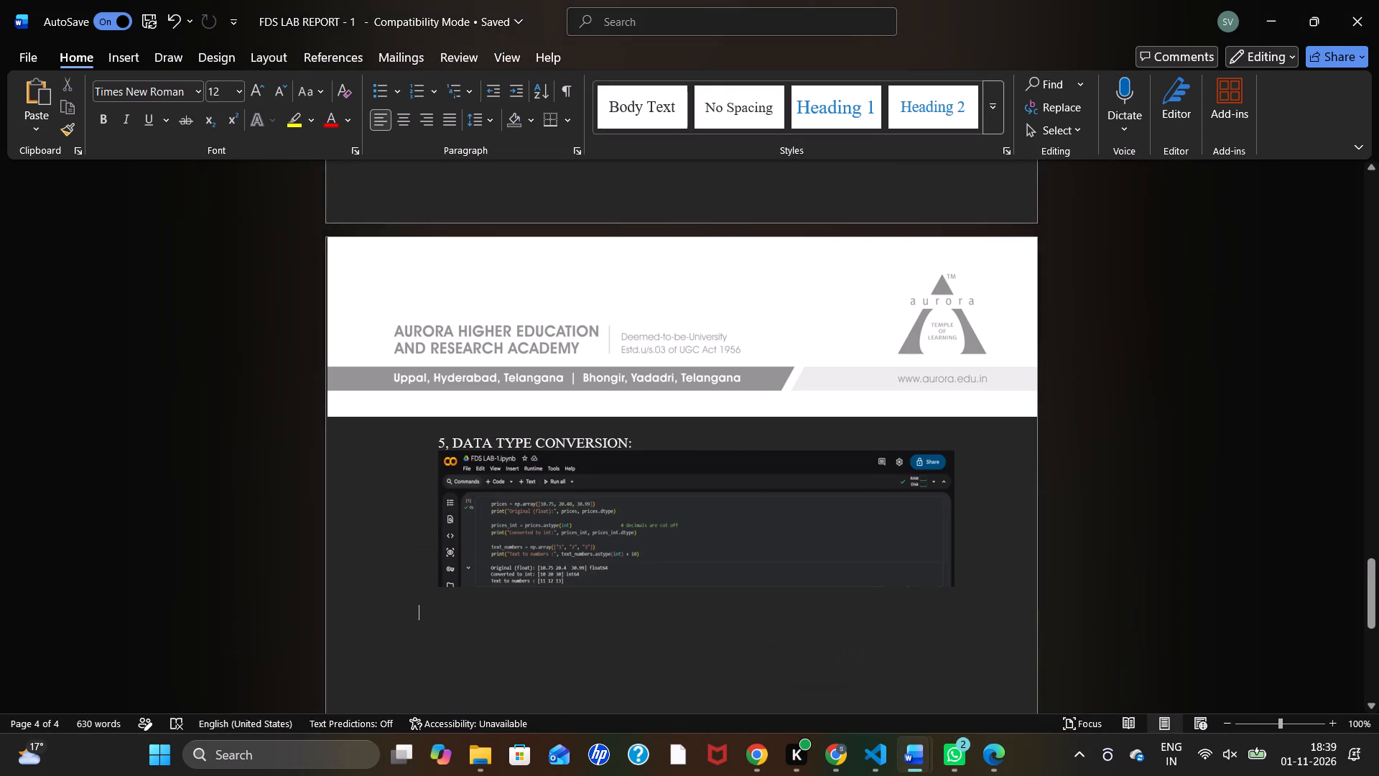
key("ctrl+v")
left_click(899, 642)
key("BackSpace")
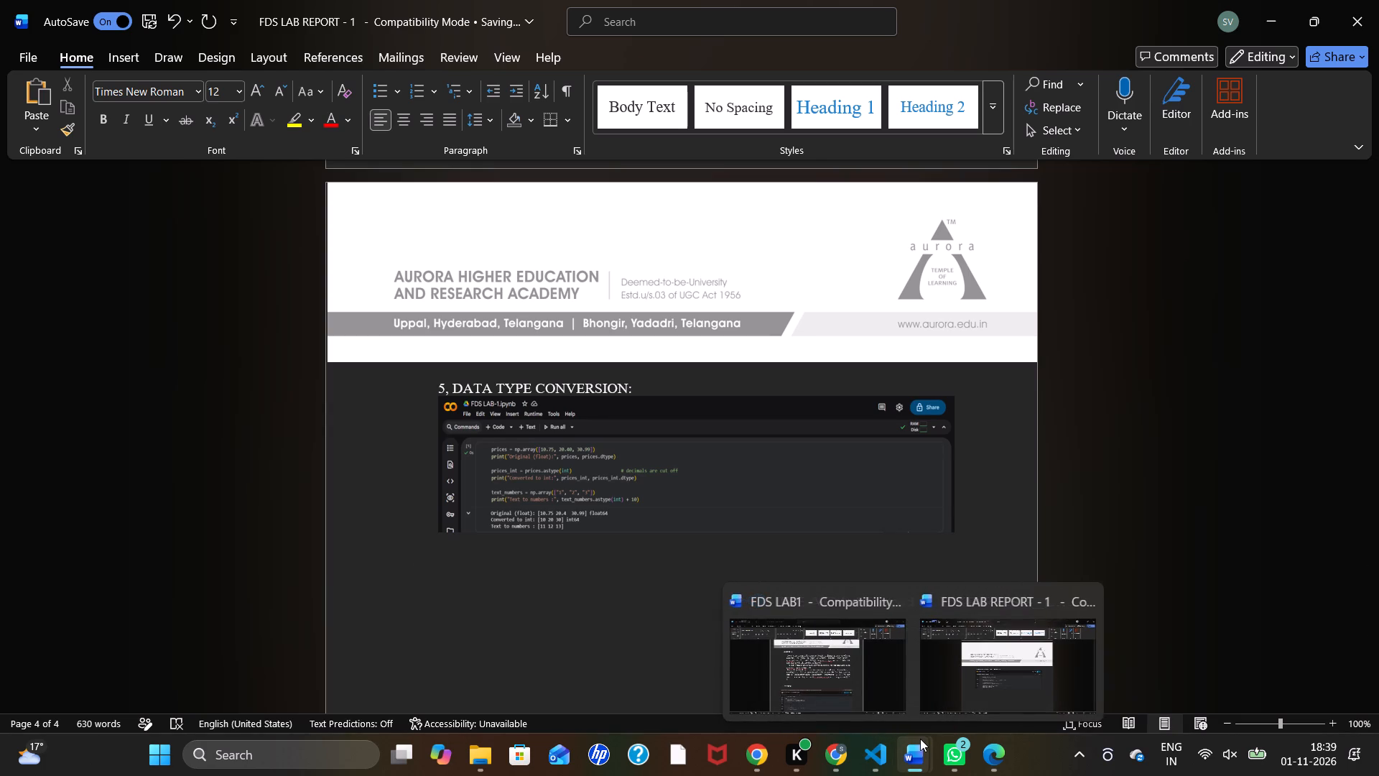
Copy the Data Type Conversion explanation with its "Explanation:" label from FDS LAB1 and paste it below the screenshot in FDS LAB REPORT - 1.
left_click(771, 613)
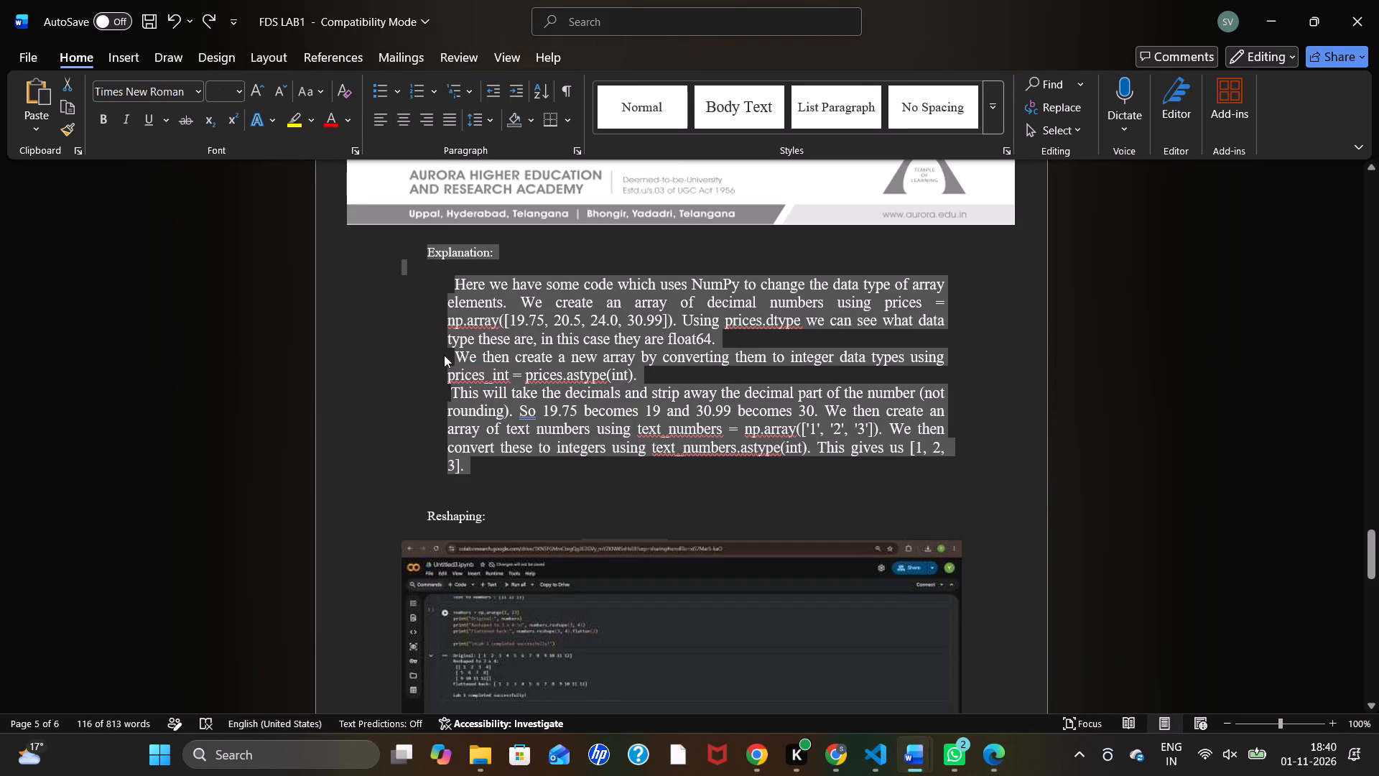
left_click(426, 239)
left_click(426, 239)
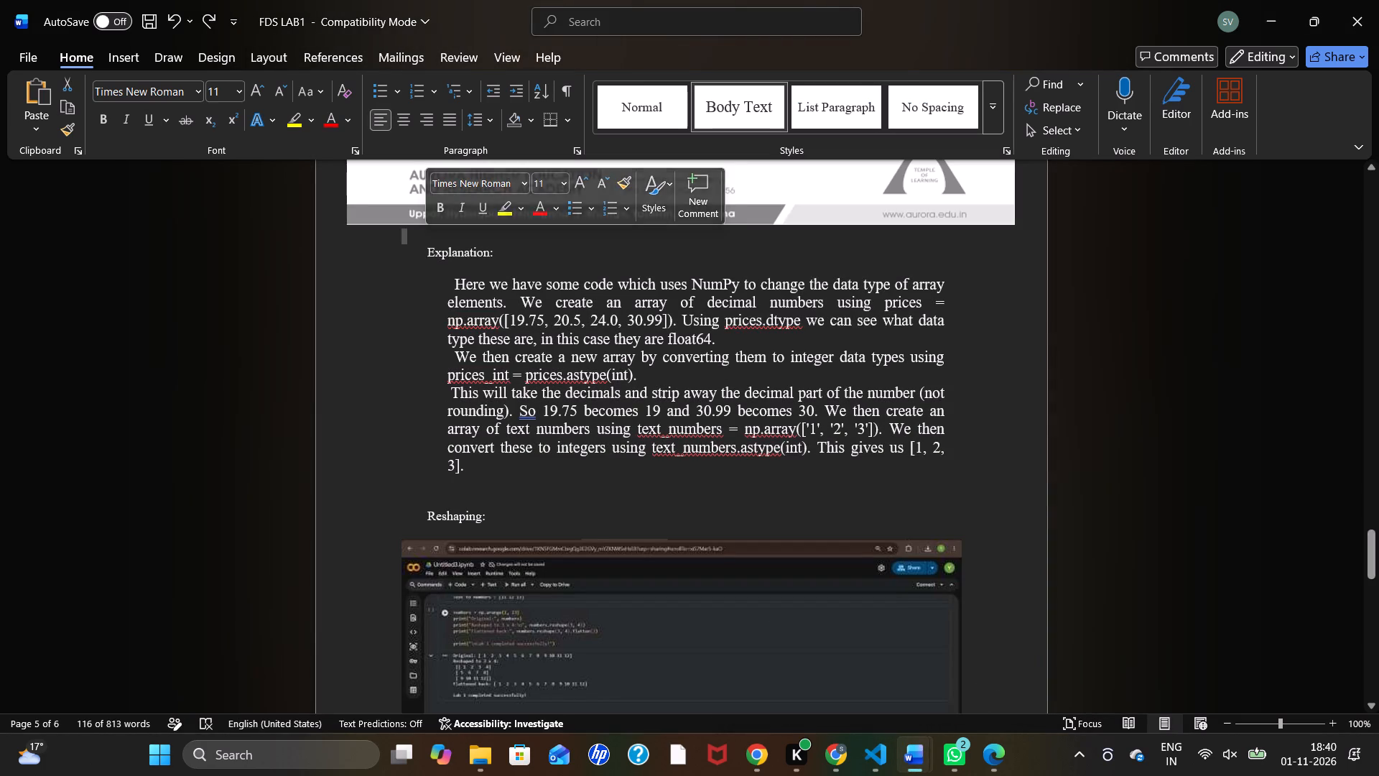
left_click_drag(427, 249, 589, 471)
key("ctrl+c")
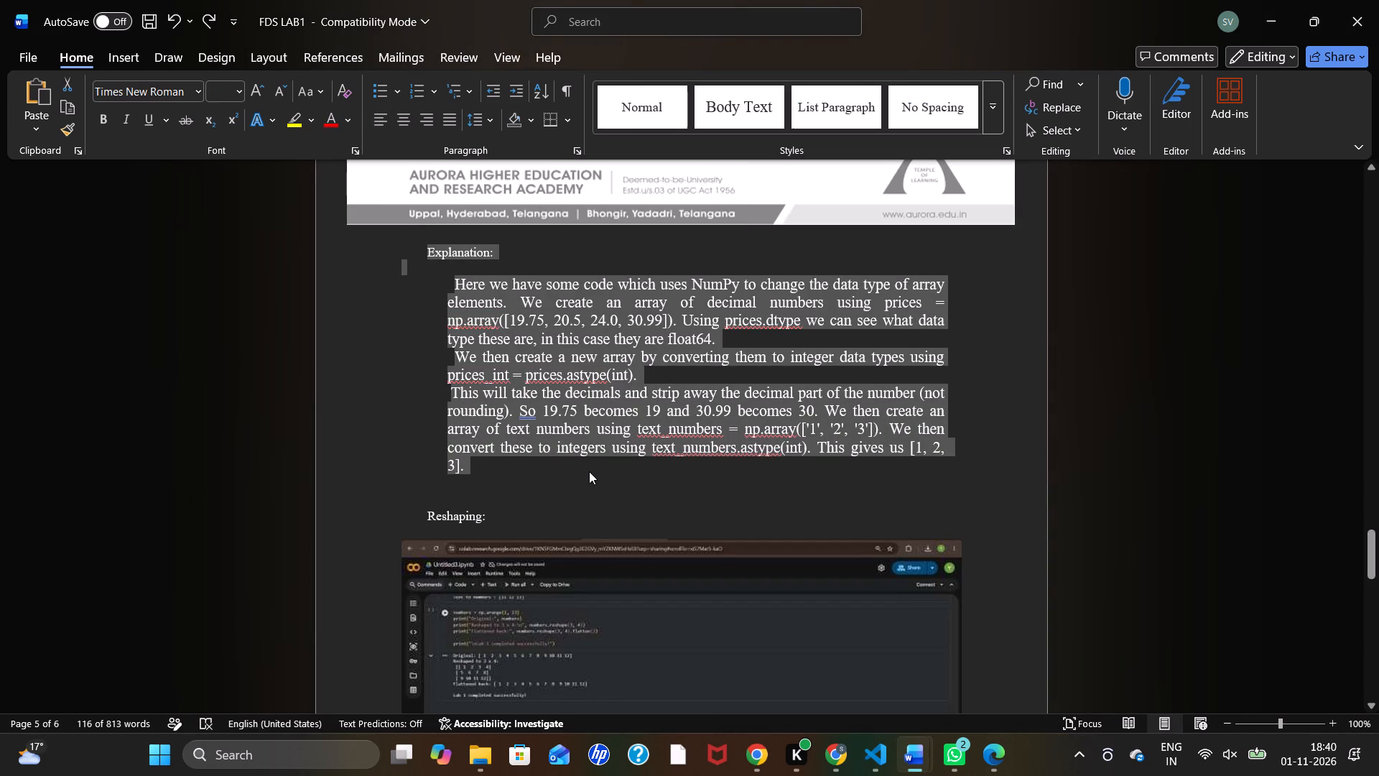
left_click(1029, 705)
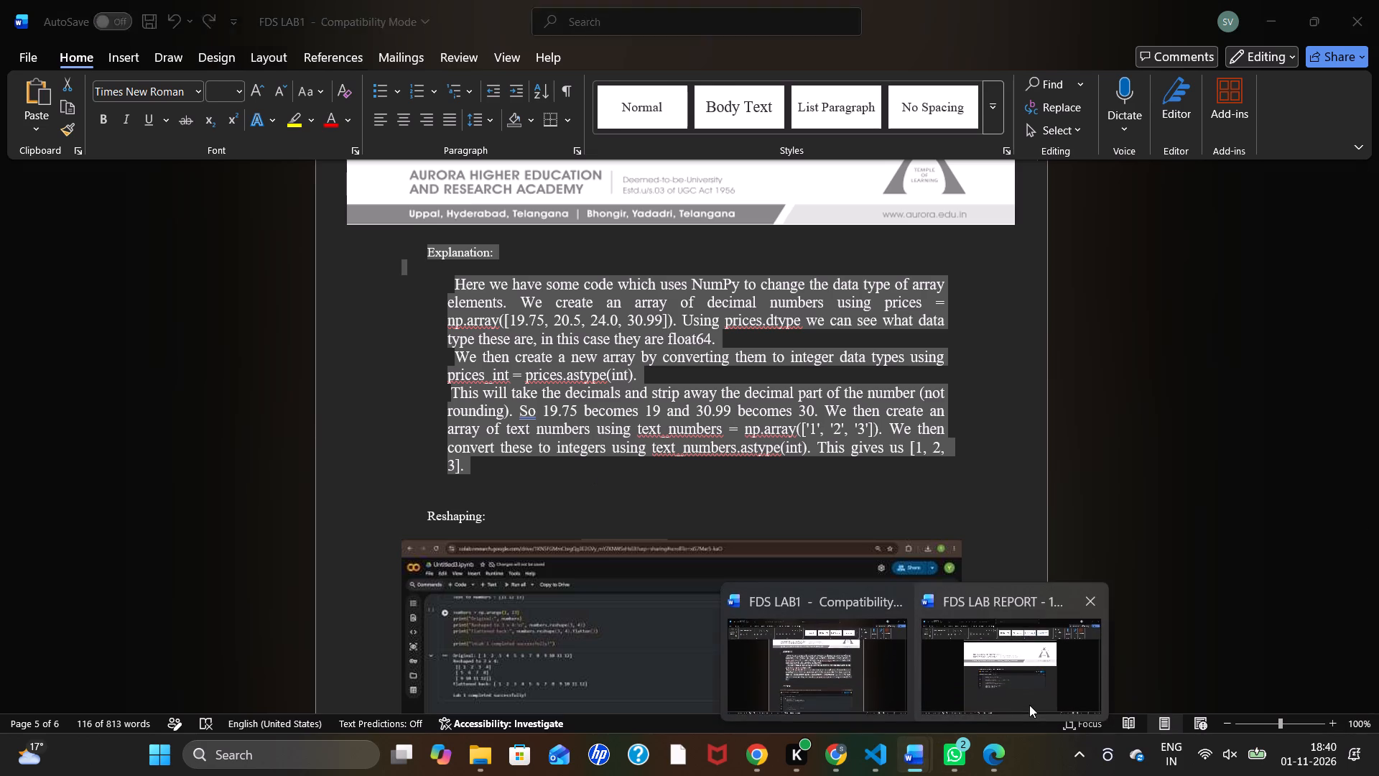
key("ctrl+v")
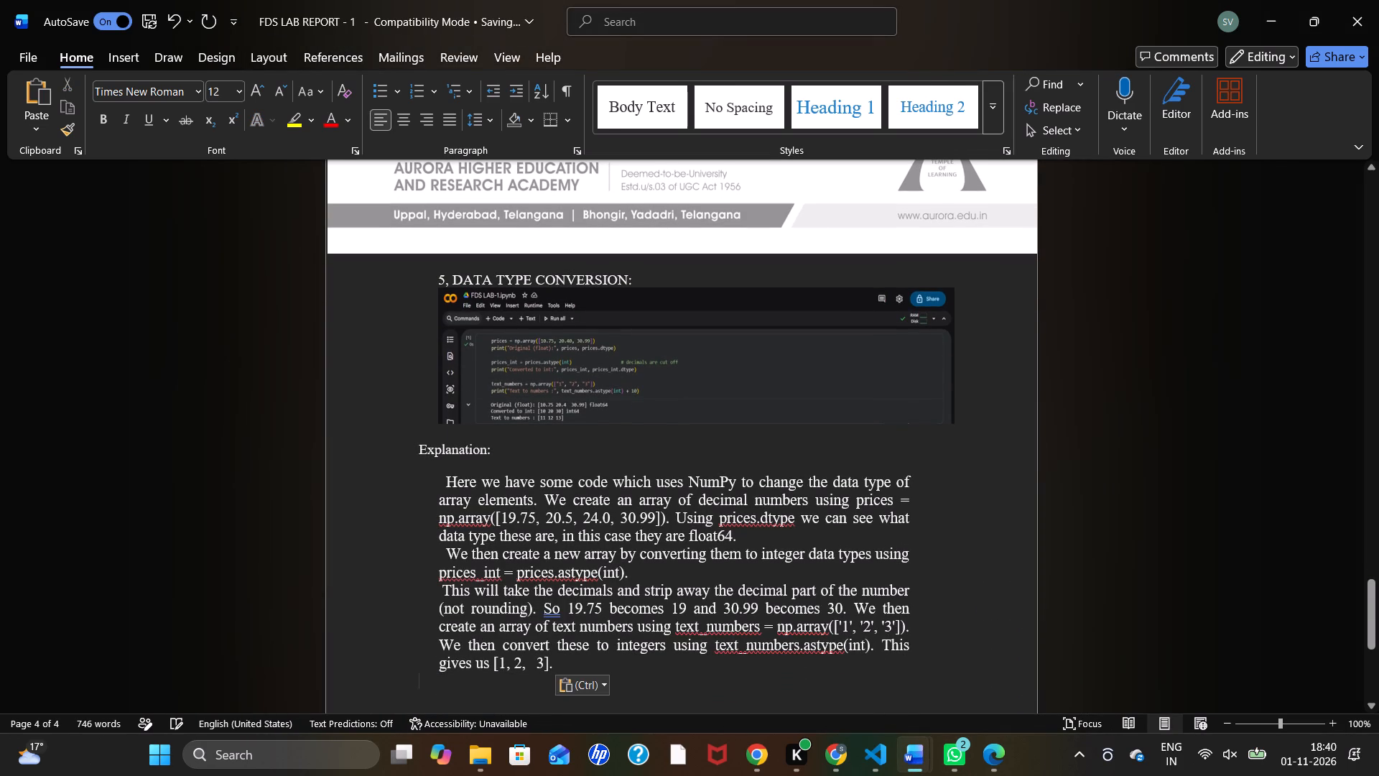
Set the font size of the pasted Data Type Conversion explanation paragraphs to 12.
left_click_drag(443, 475, 524, 651)
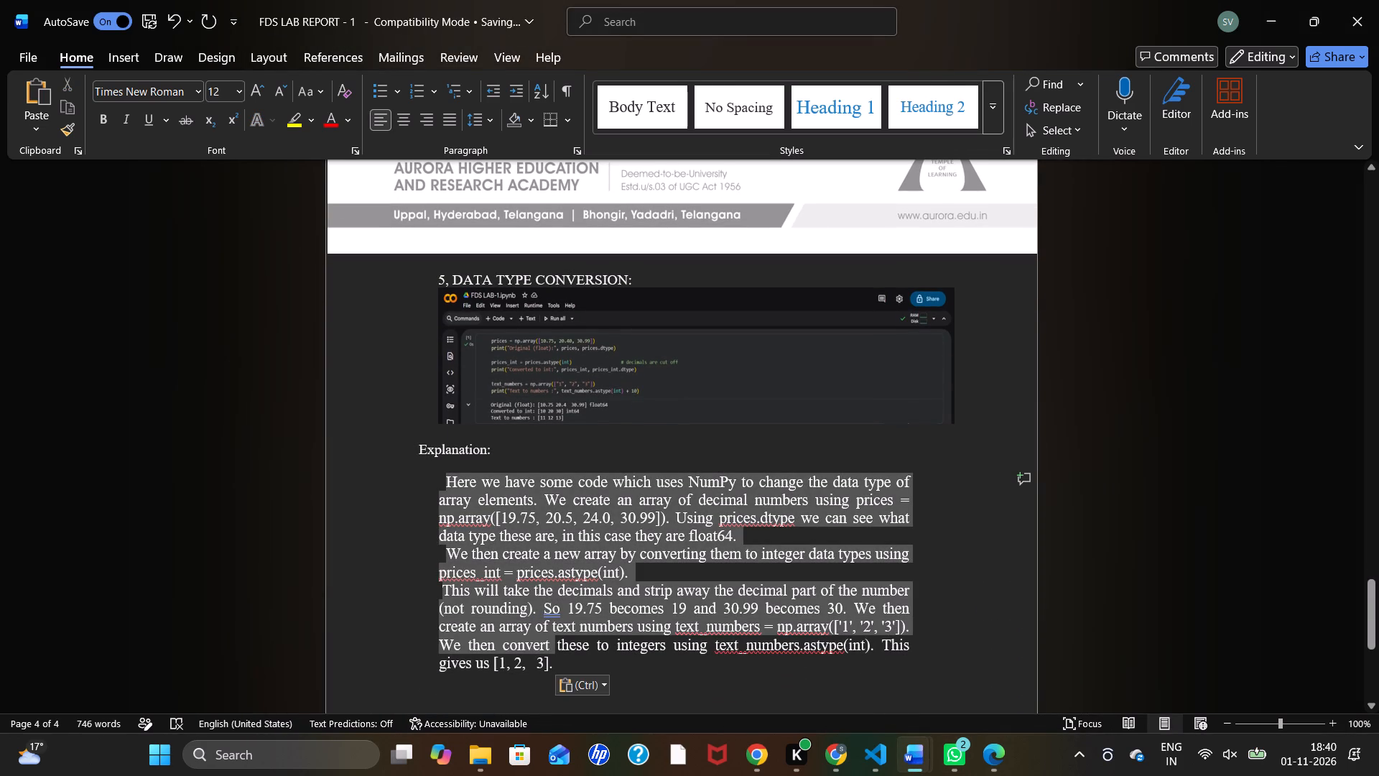
left_click_drag(524, 651, 556, 663)
left_click(692, 607)
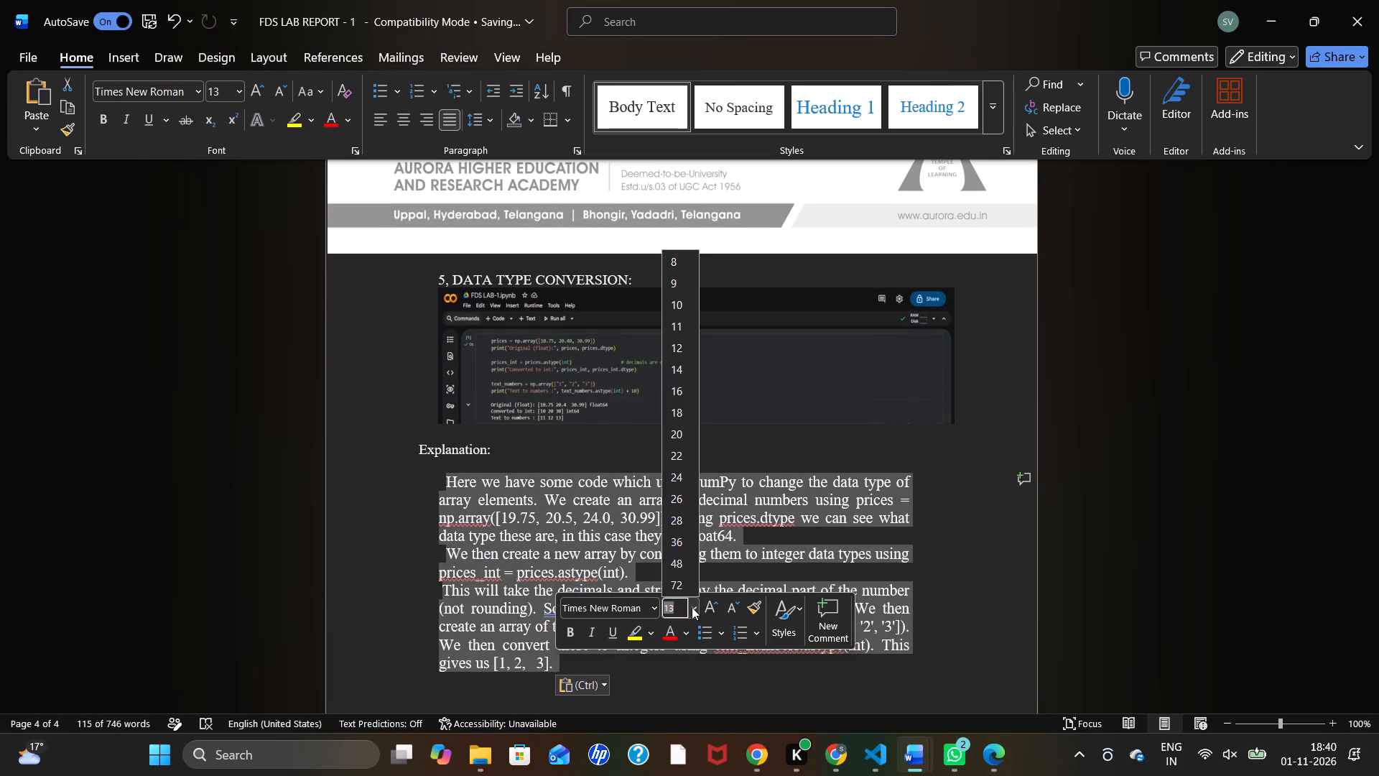
left_click(681, 355)
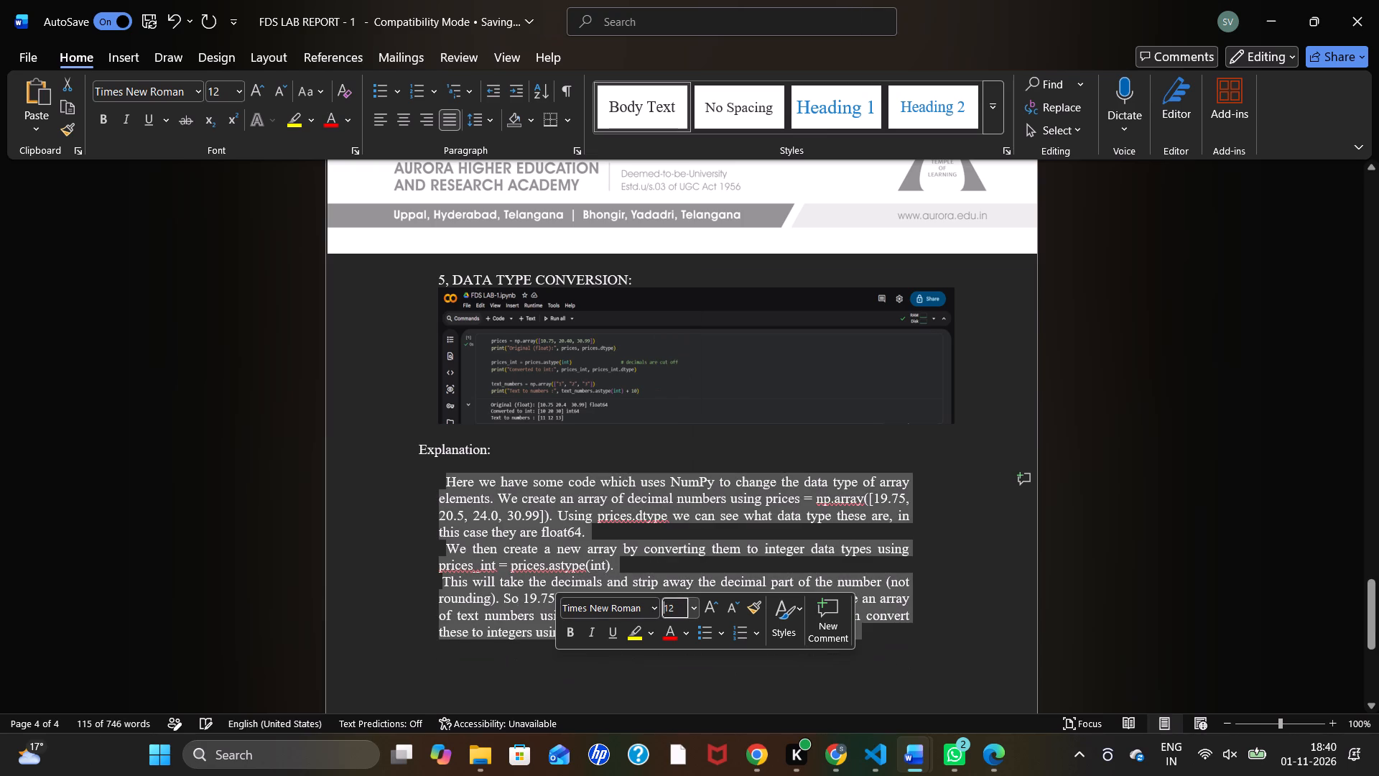
left_click(898, 650)
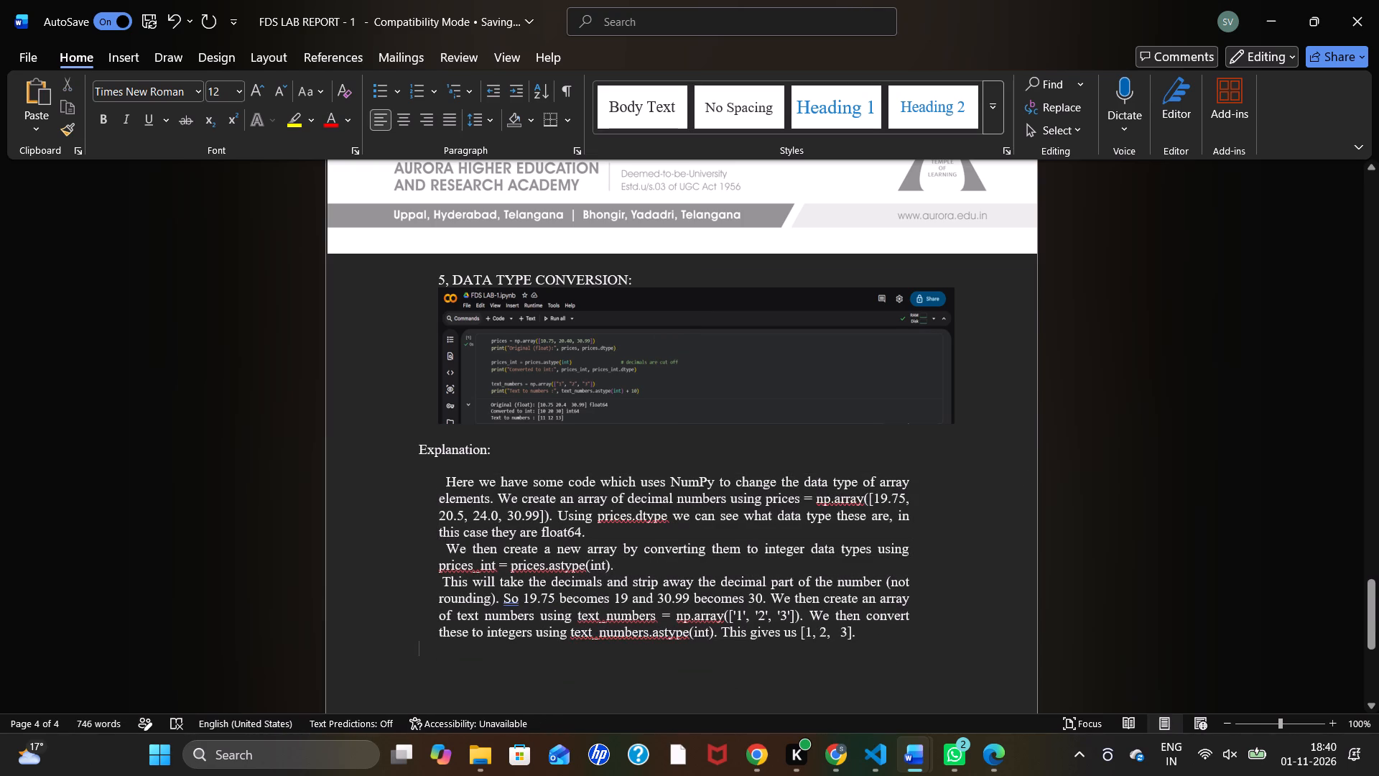
Start a new line below the Data Type Conversion explanation and enter "6." as plain text for a new heading.
scroll(740, 643, "down", 2)
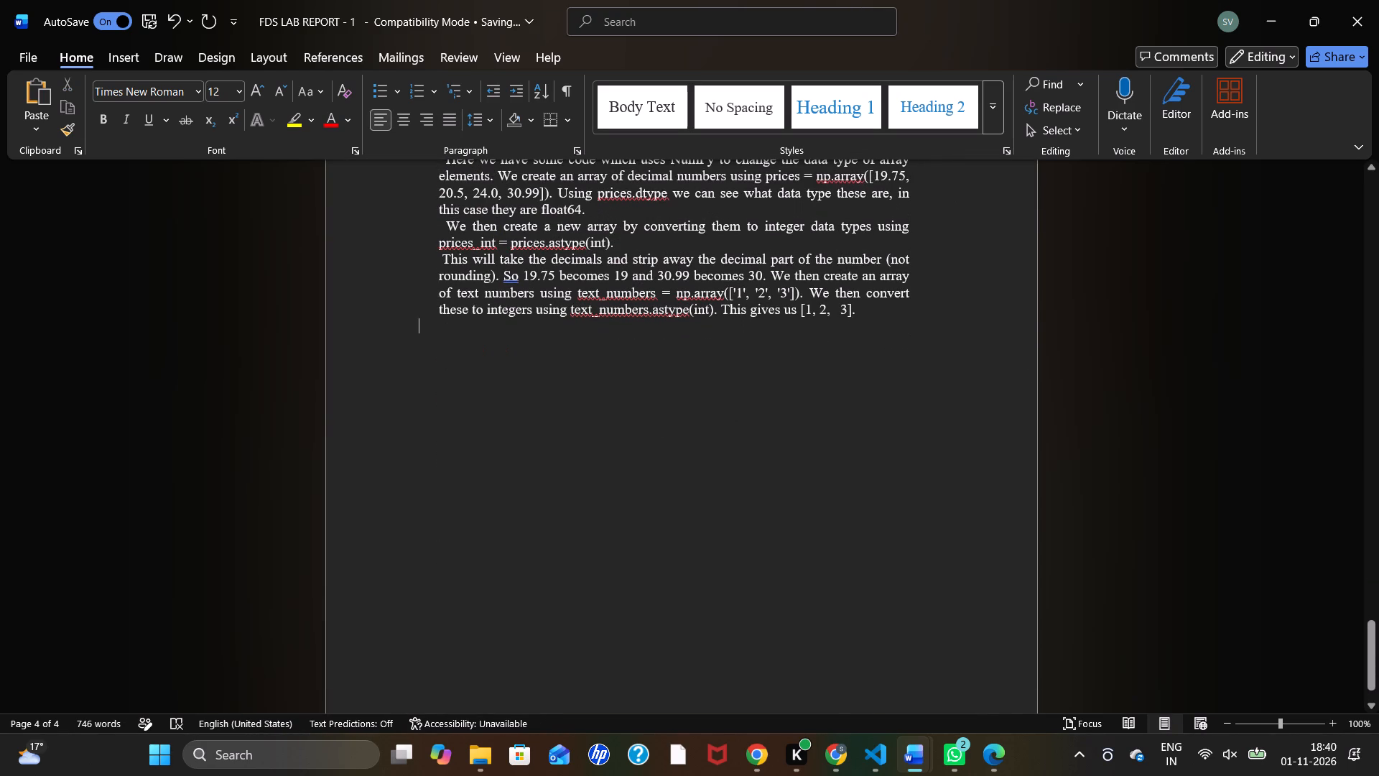
scroll(887, 350, "up", 1)
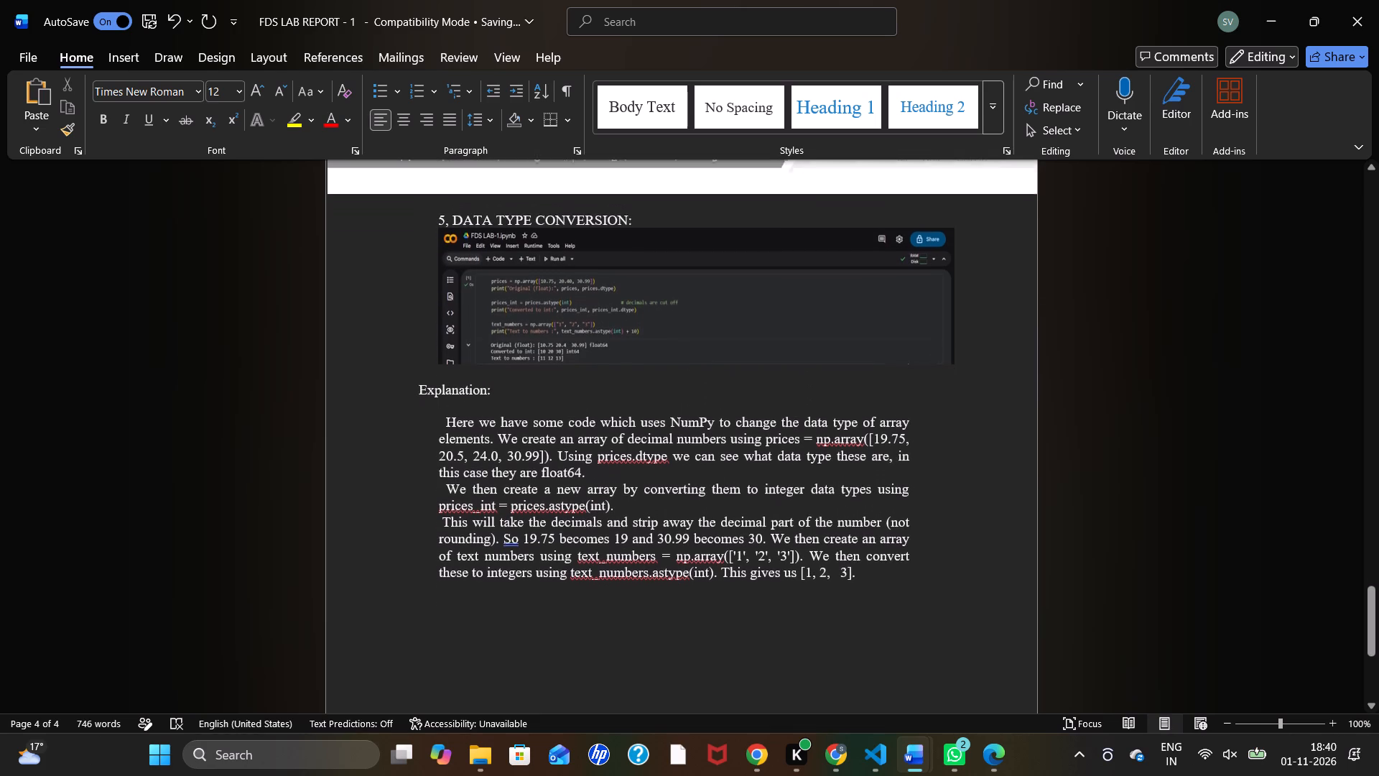
scroll(887, 350, "up", 1)
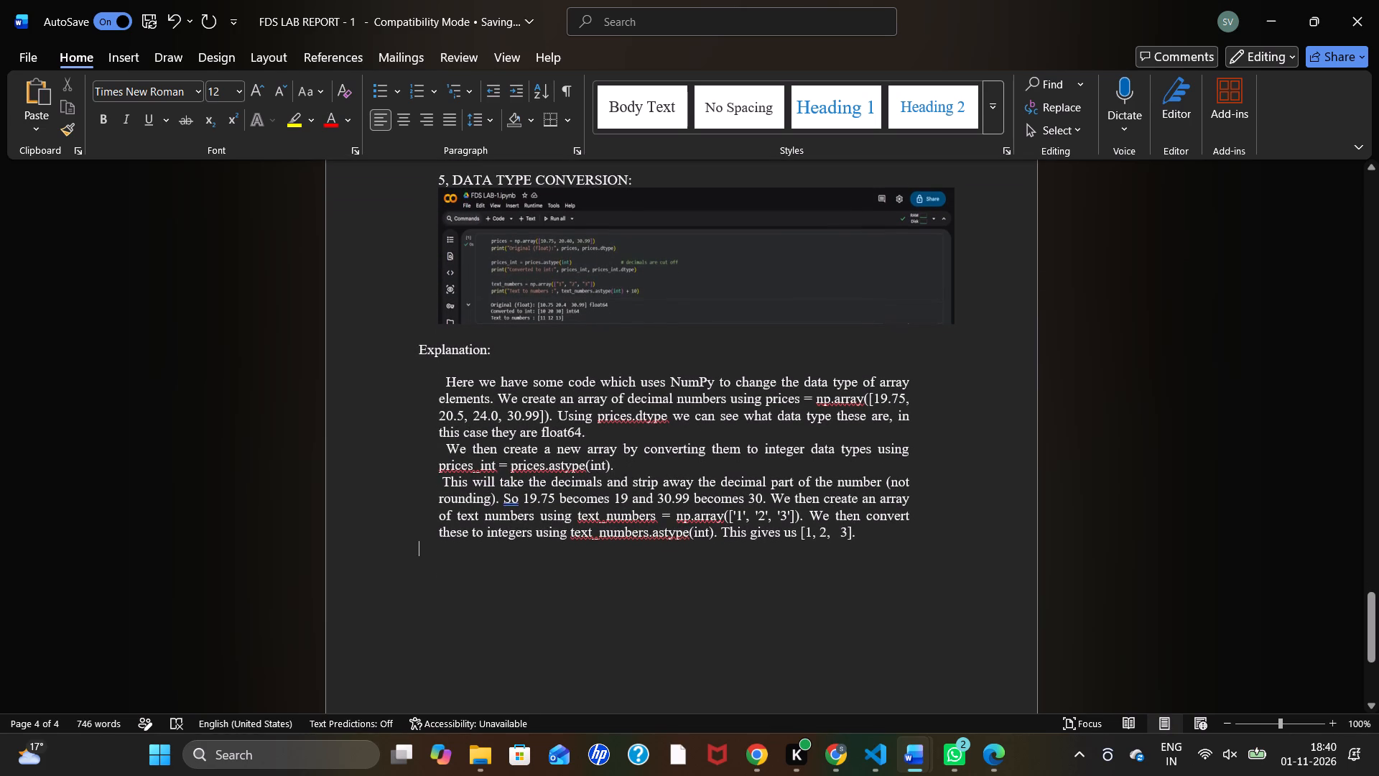
key("Return")
type("6.")
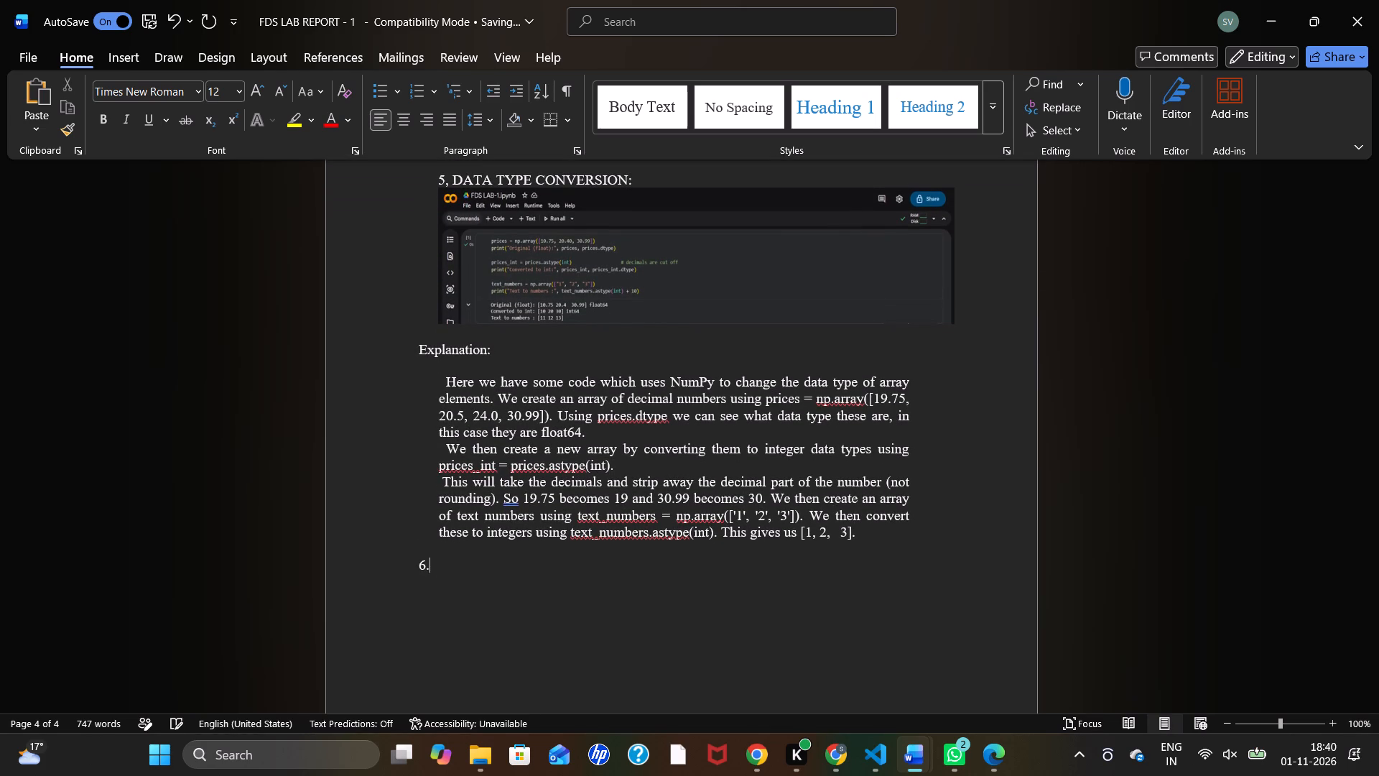
key("space")
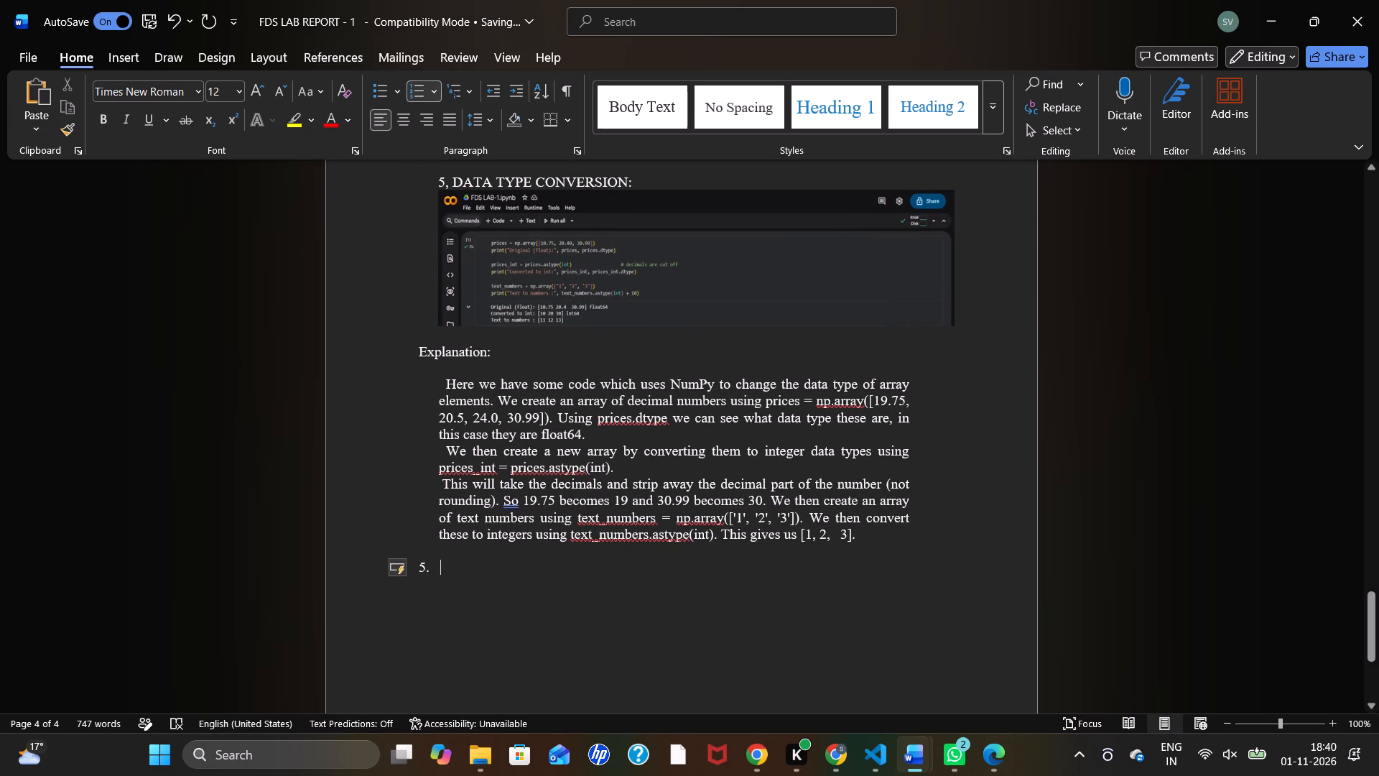
key("BackSpace")
type("6.")
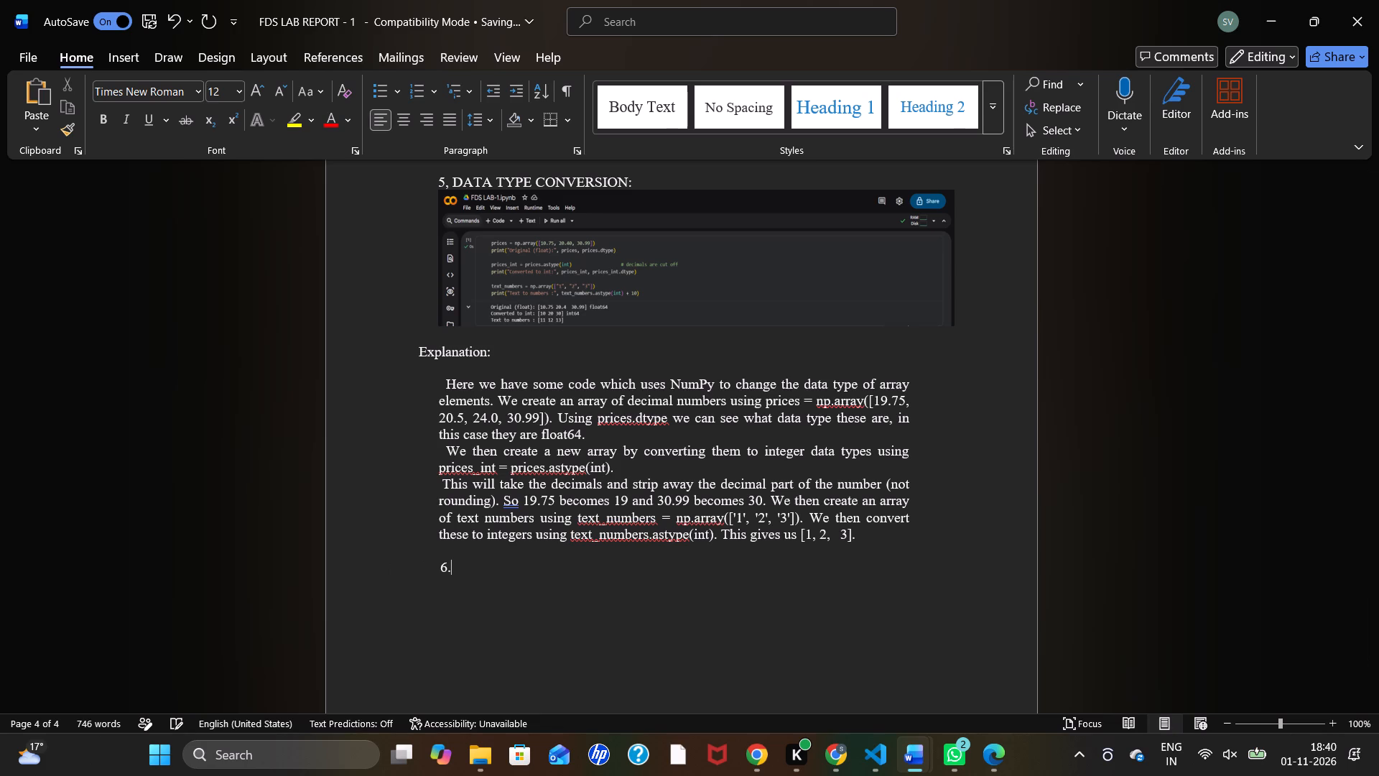
key("space")
key("BackSpace")
key("BackSpace")
scroll(858, 341, "up", 1)
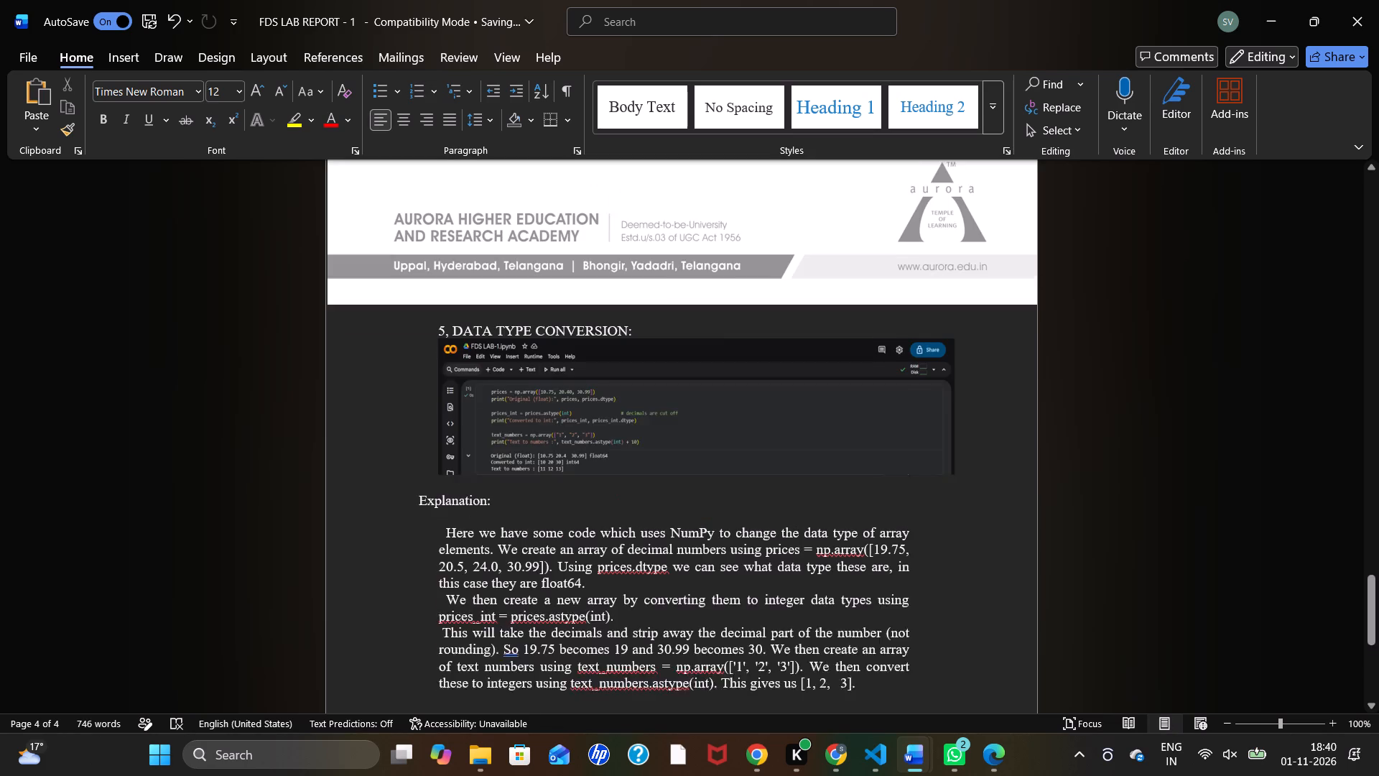
scroll(858, 341, "up", 1)
scroll(679, 409, "down", 1)
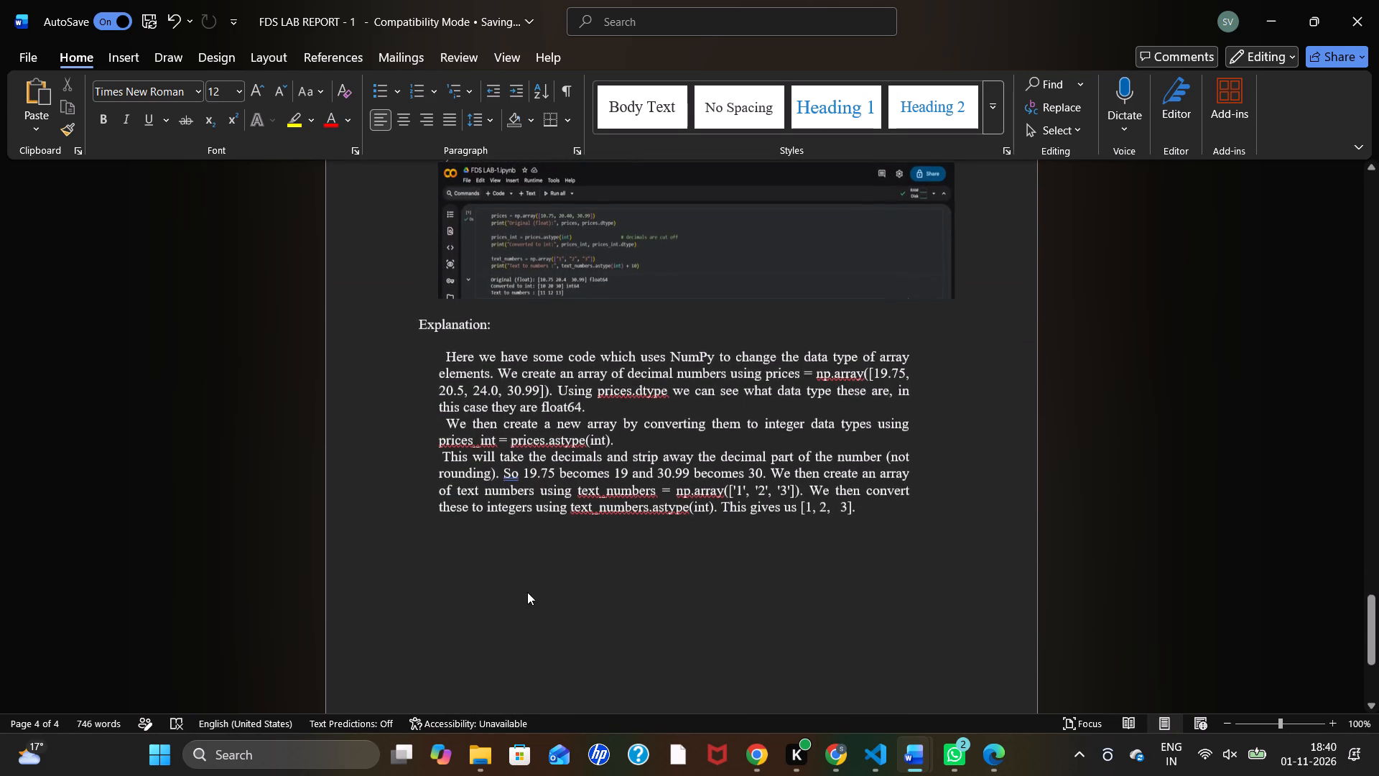
type("6.")
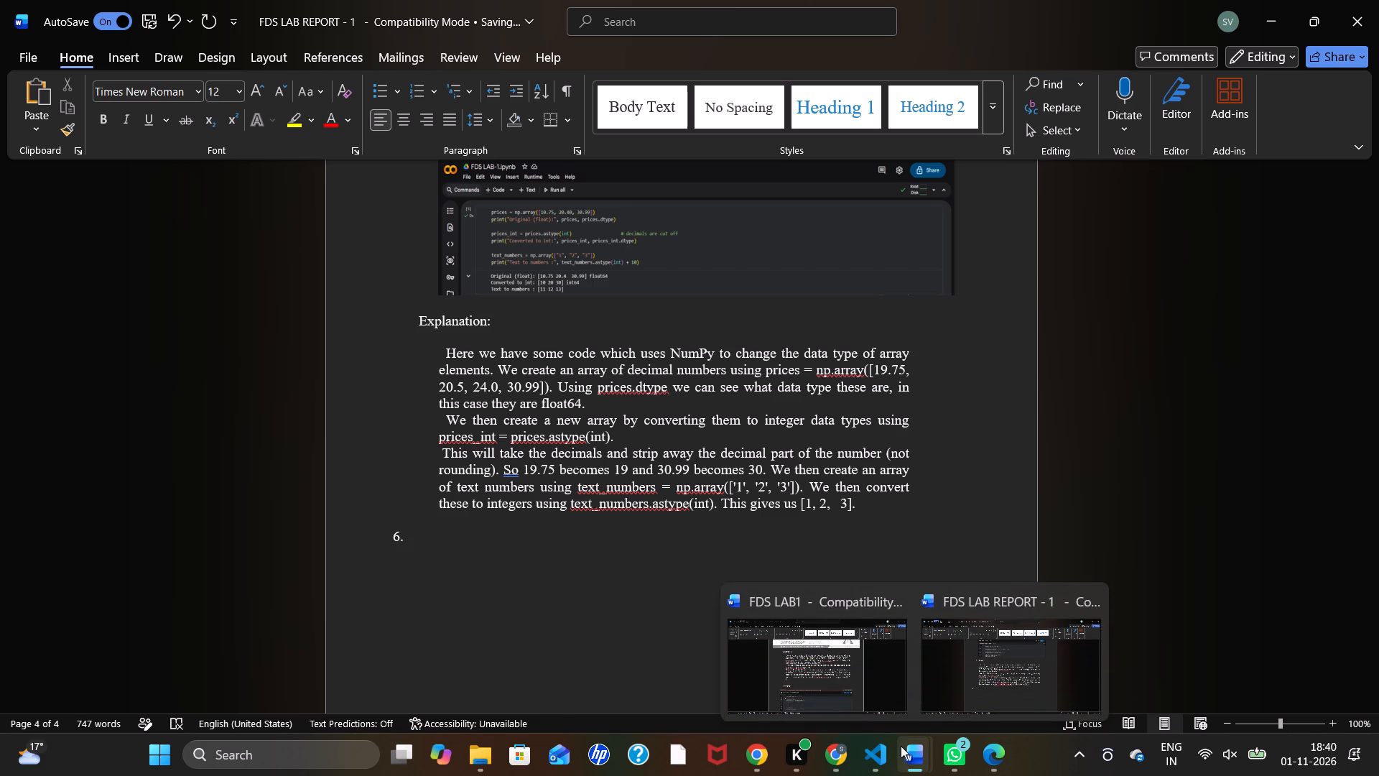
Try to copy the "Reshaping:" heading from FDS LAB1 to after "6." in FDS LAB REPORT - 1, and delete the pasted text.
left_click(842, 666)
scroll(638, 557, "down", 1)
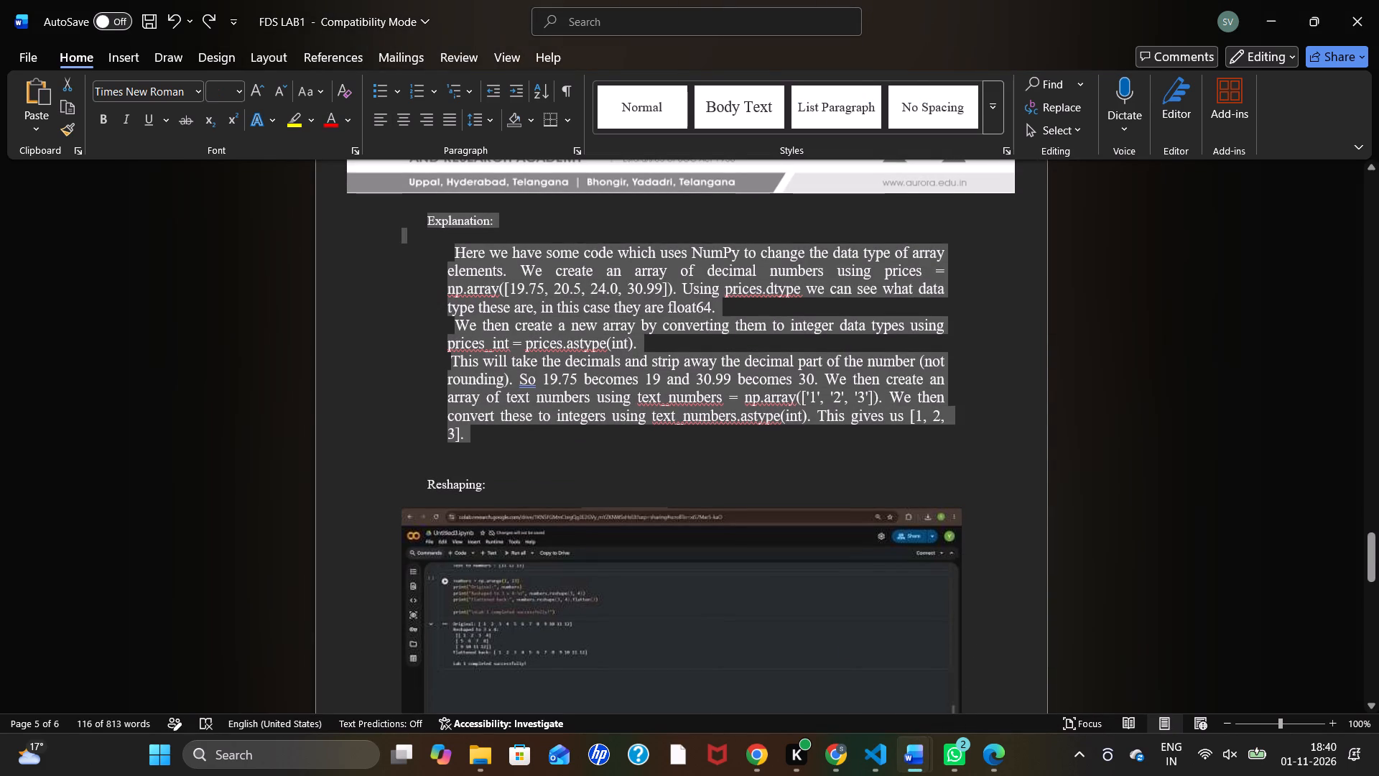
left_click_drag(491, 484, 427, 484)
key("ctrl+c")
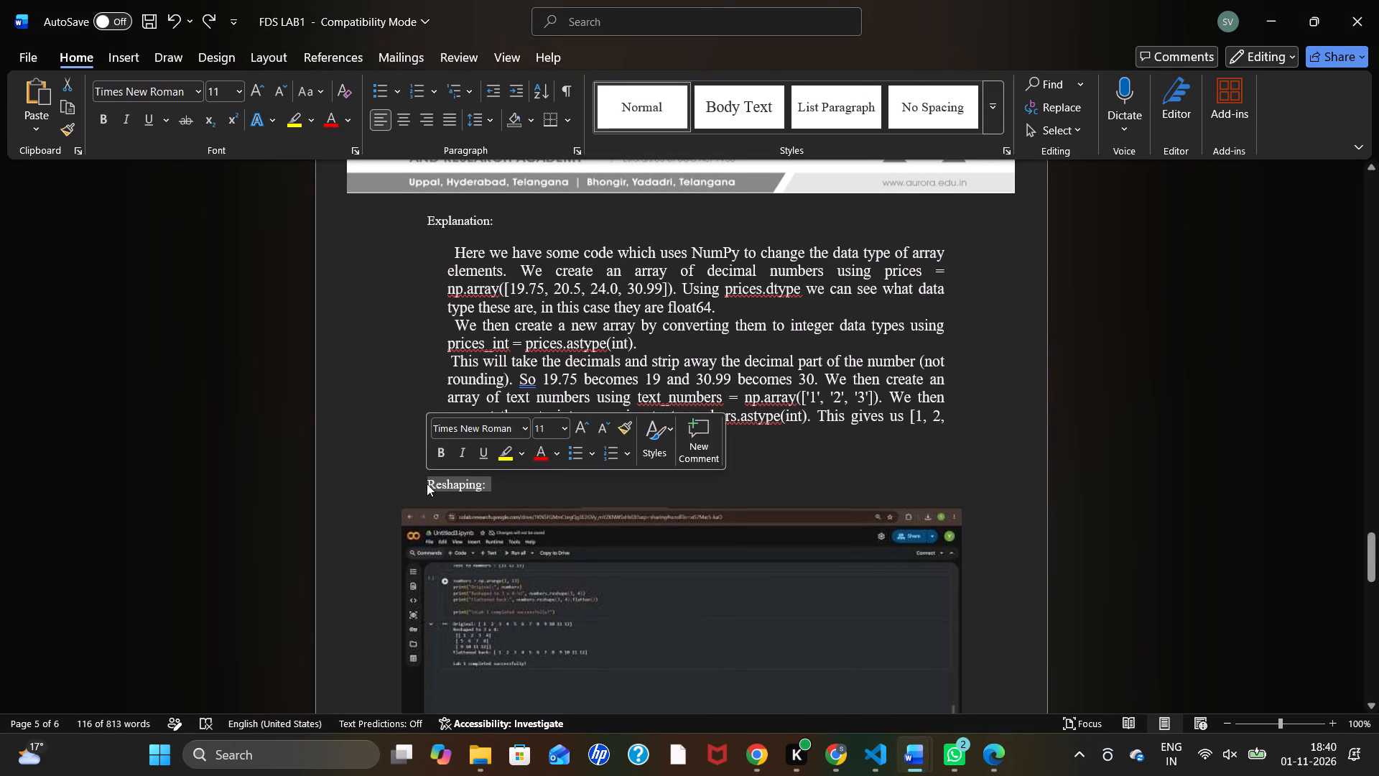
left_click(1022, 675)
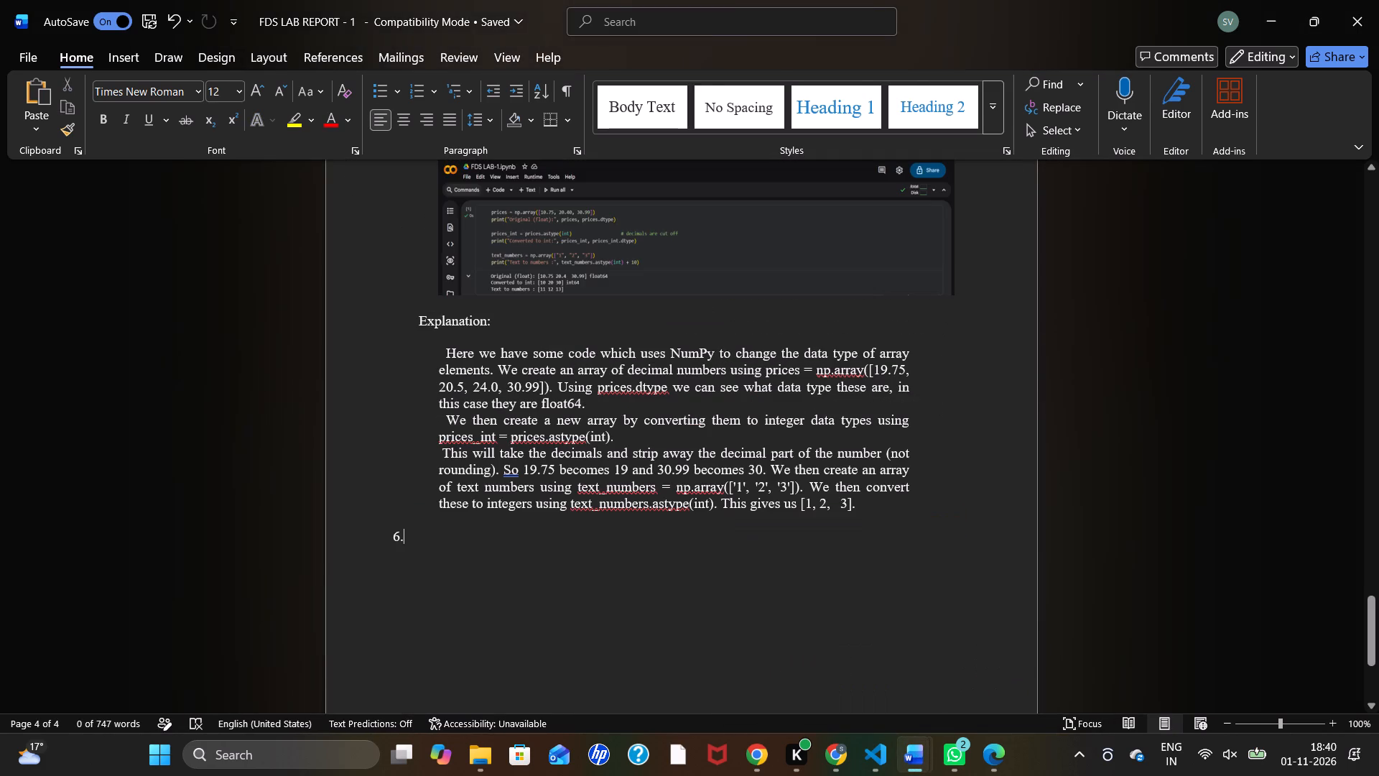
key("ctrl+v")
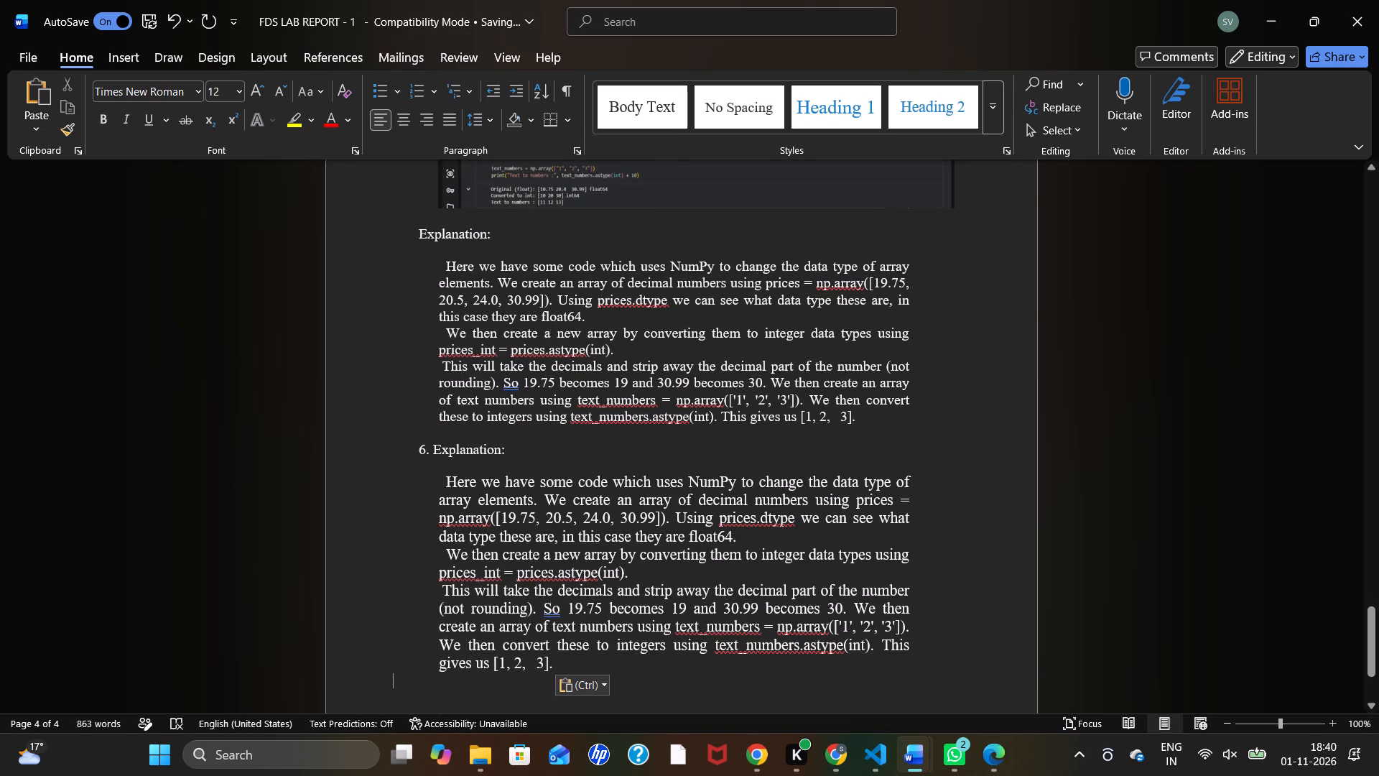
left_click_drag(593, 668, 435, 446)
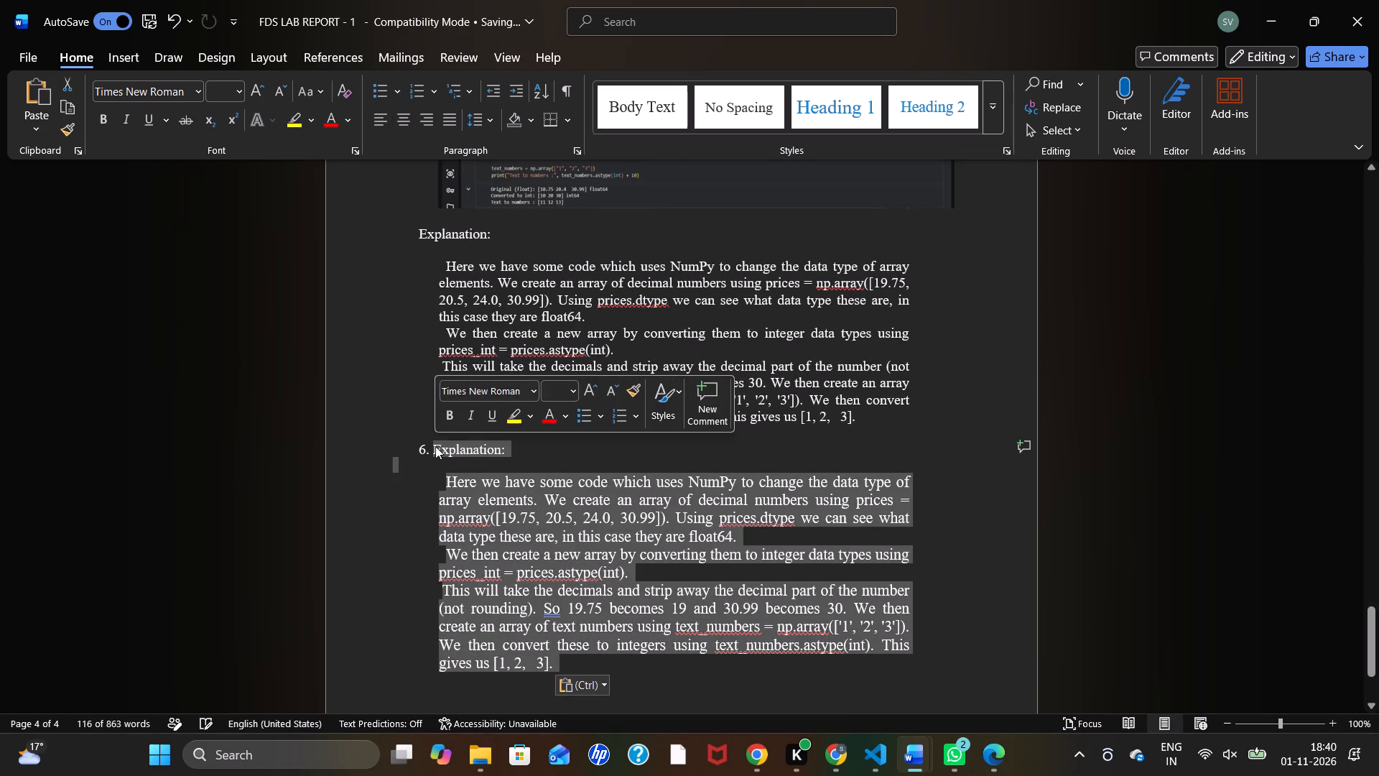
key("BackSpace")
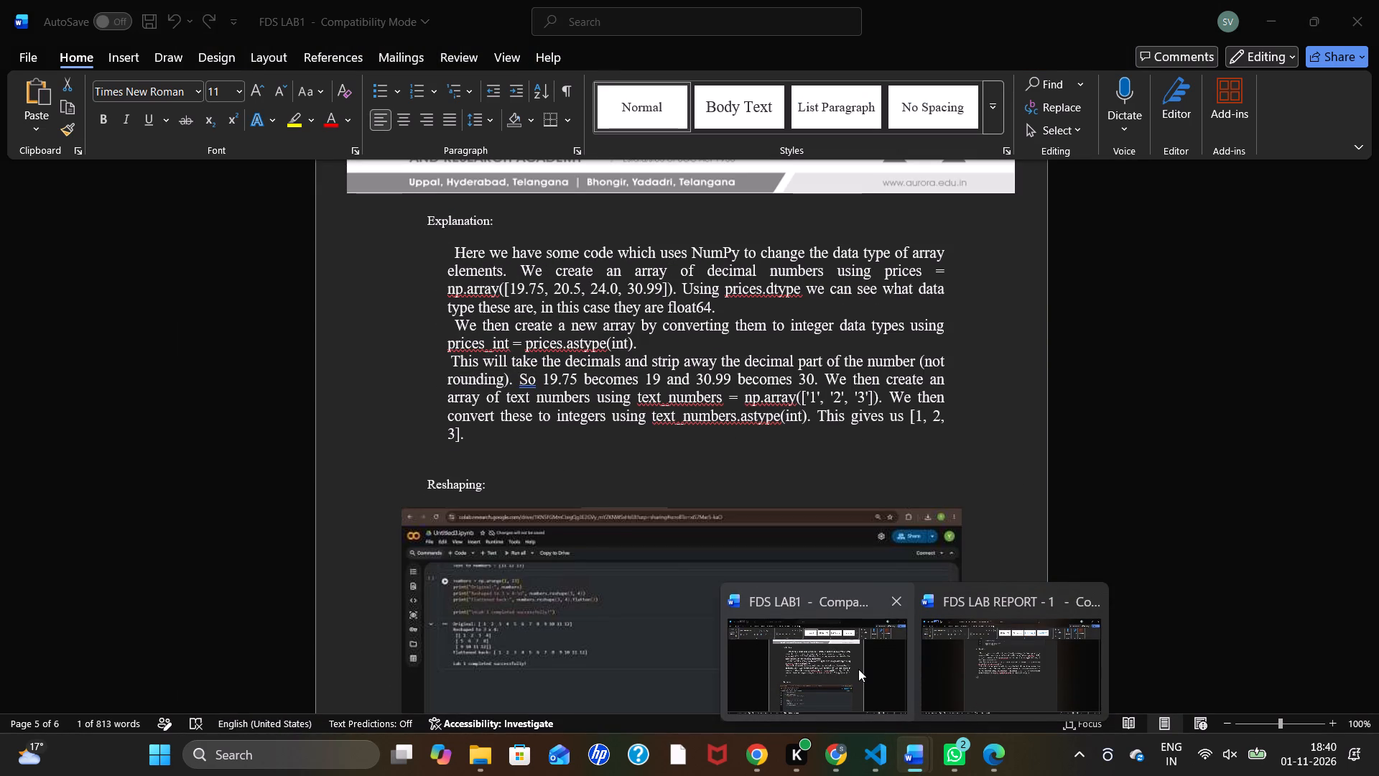
Enter "RESHAPING:" as the heading text after the number and remove the extra numbered line below it.
type("RESHAPINF")
key("BackSpace")
key("g")
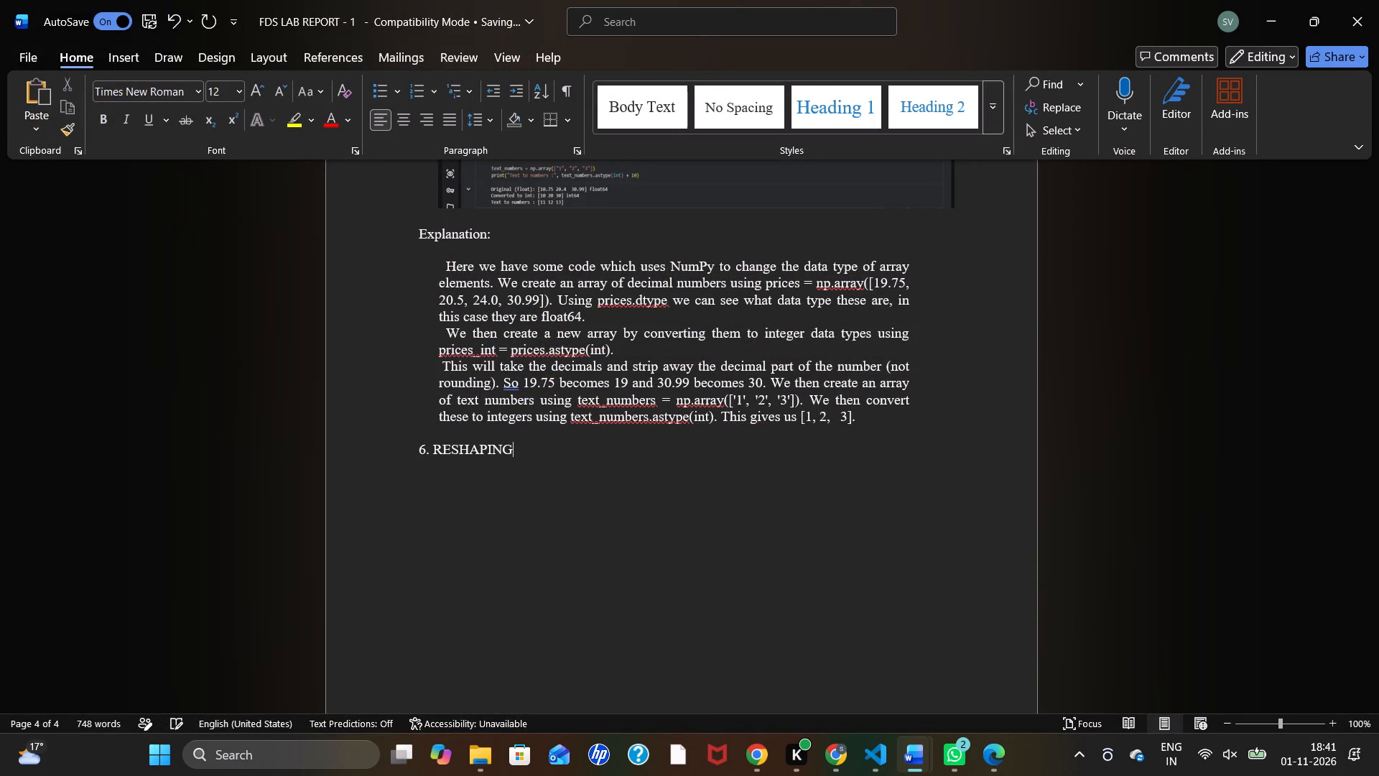
key("space")
key("BackSpace")
type(":")
key("space")
key("Return")
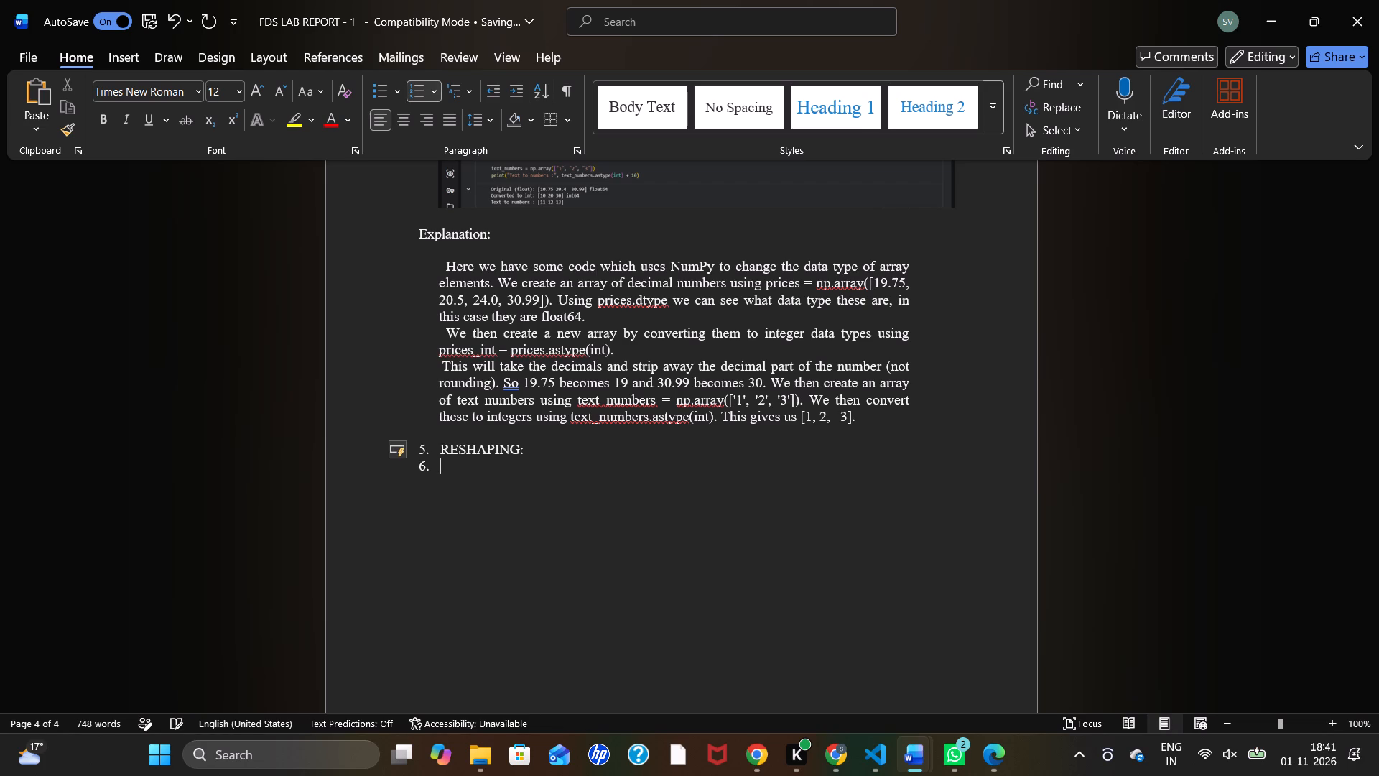
key("BackSpace")
key("BackSpace")
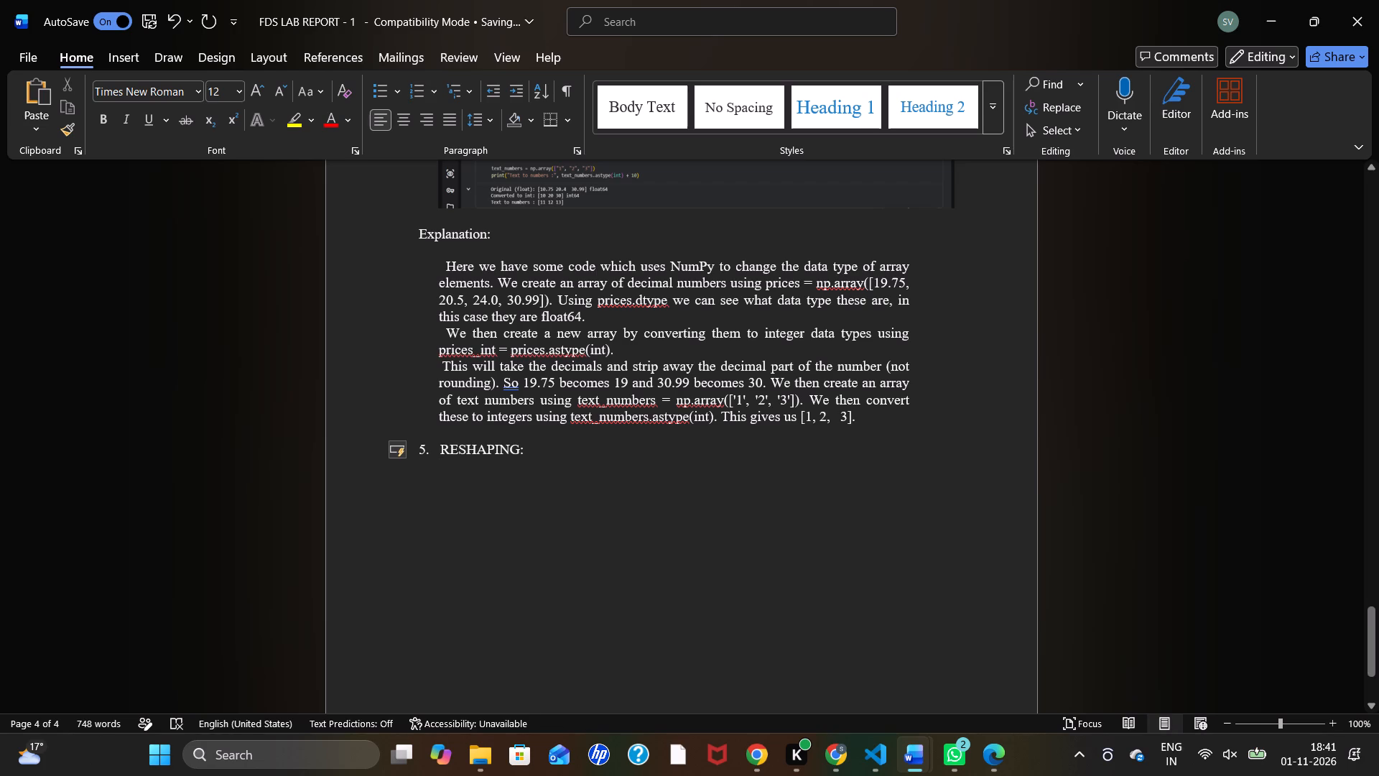
Renumber the RESHAPING heading as 6 and start an unnumbered line below it.
left_click(425, 449)
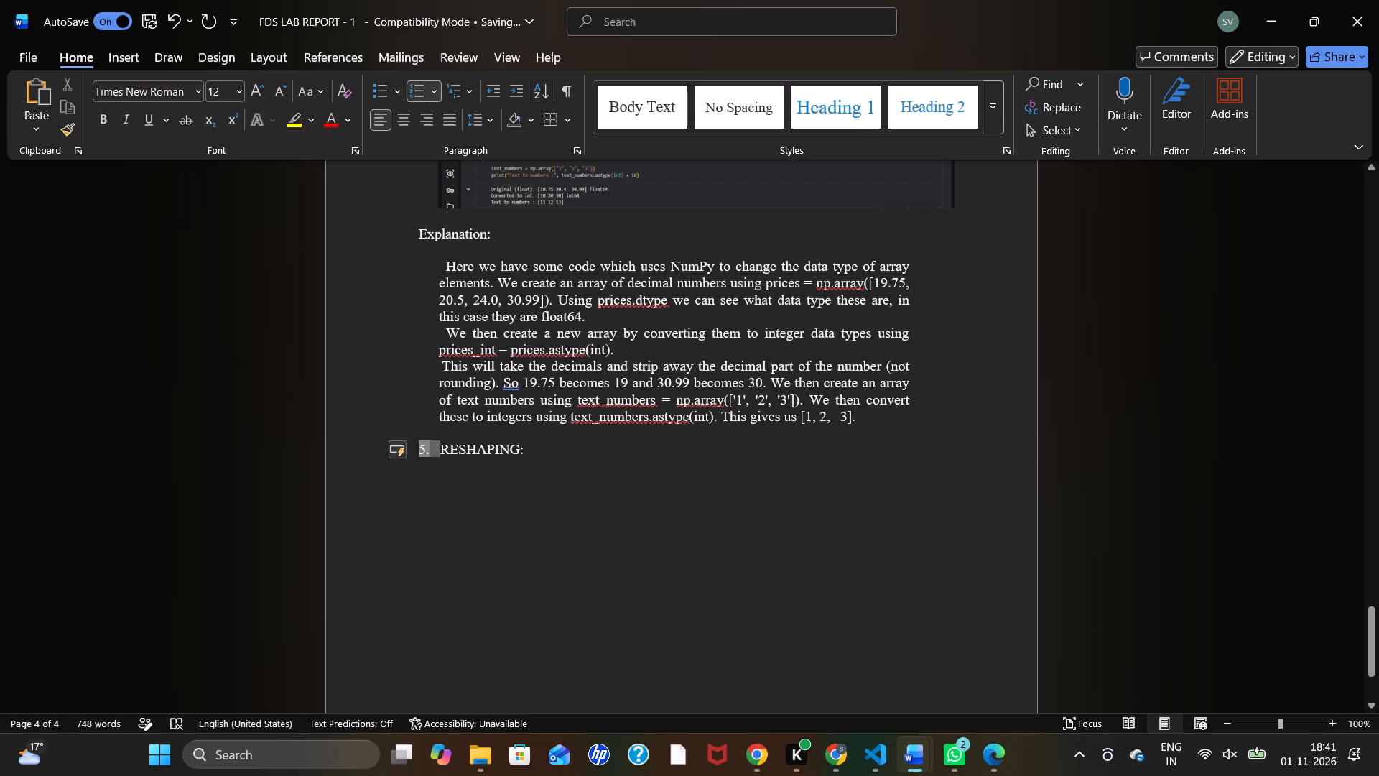
key("BackSpace")
type("6.")
key("space")
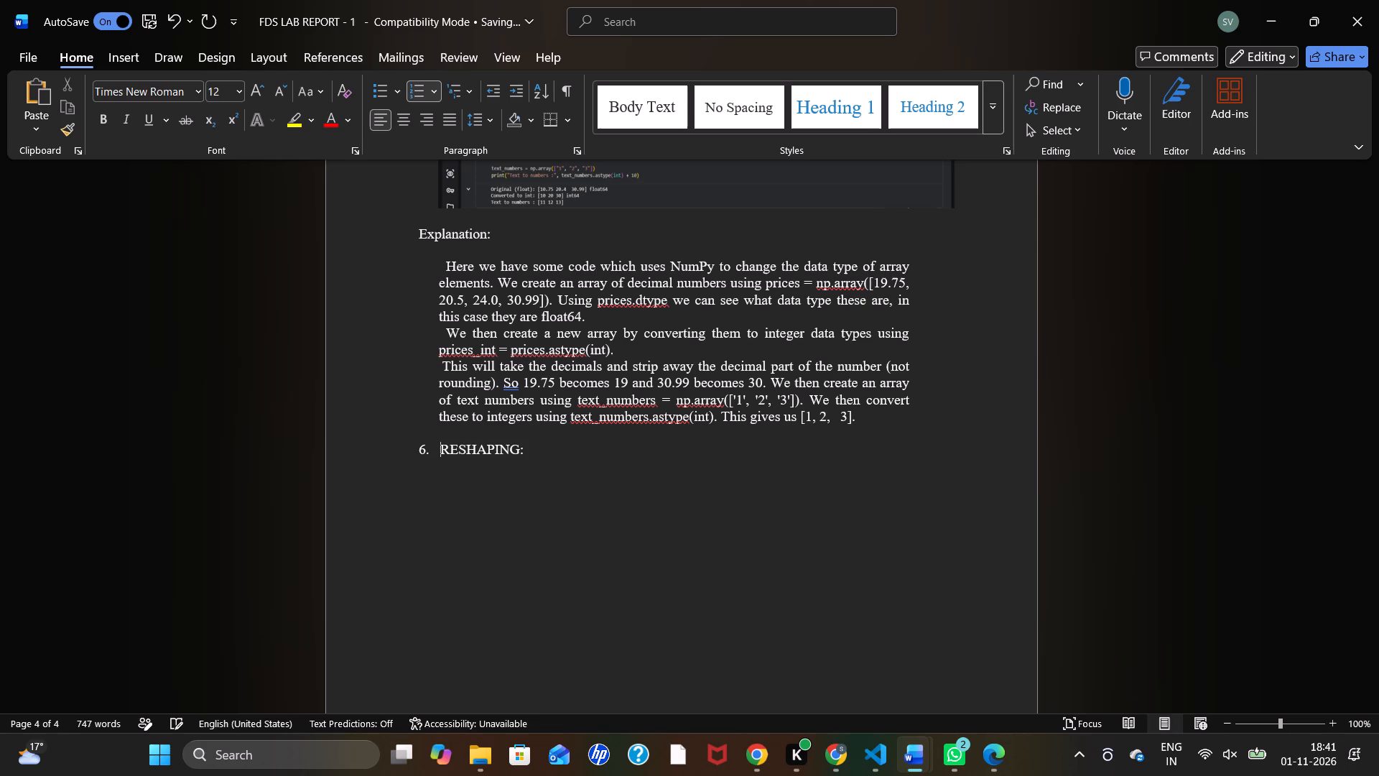
left_click(584, 449)
key("Return")
key("BackSpace")
key("BackSpace")
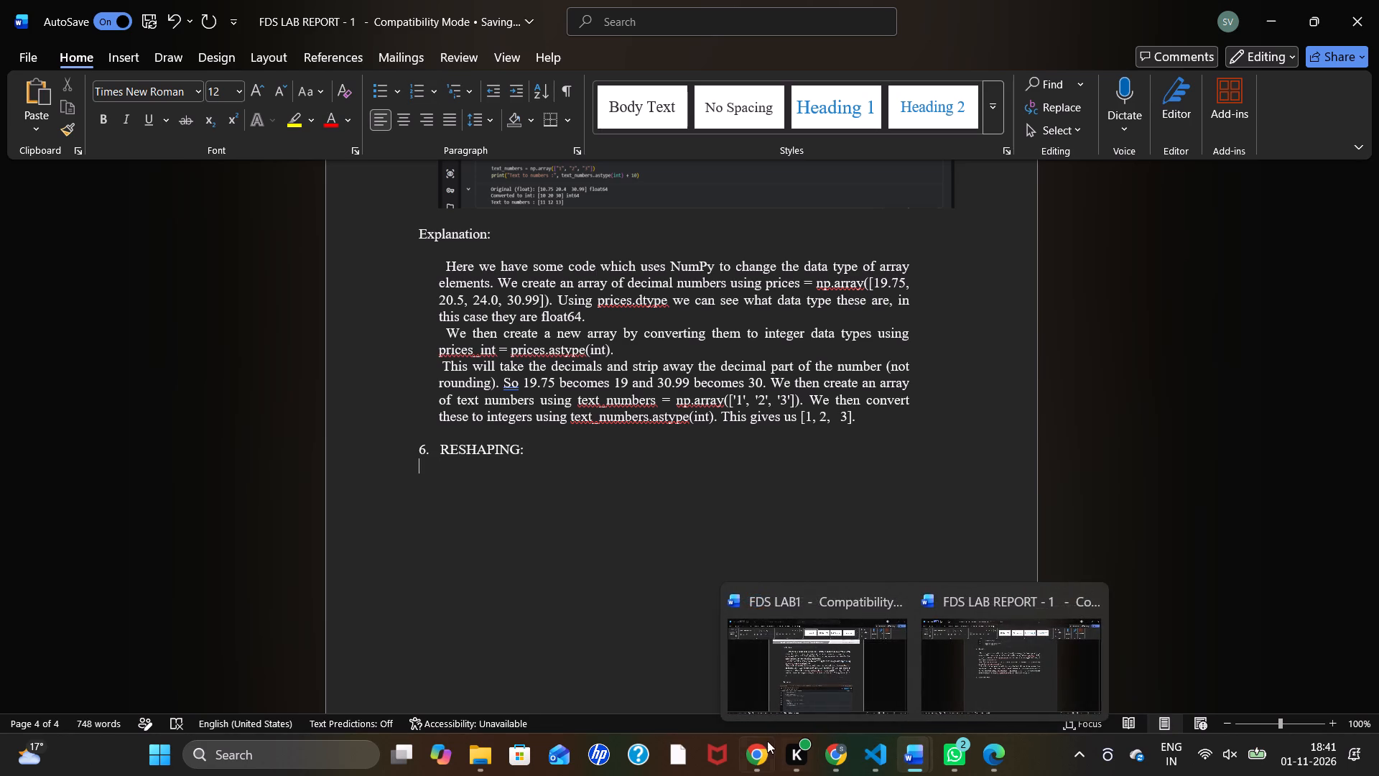
Capture the numbers reshape cell with its output in Chrome's FDS LAB-1.ipynb and paste the screenshot below the RESHAPING heading in FDS LAB REPORT - 1.
left_click(831, 684)
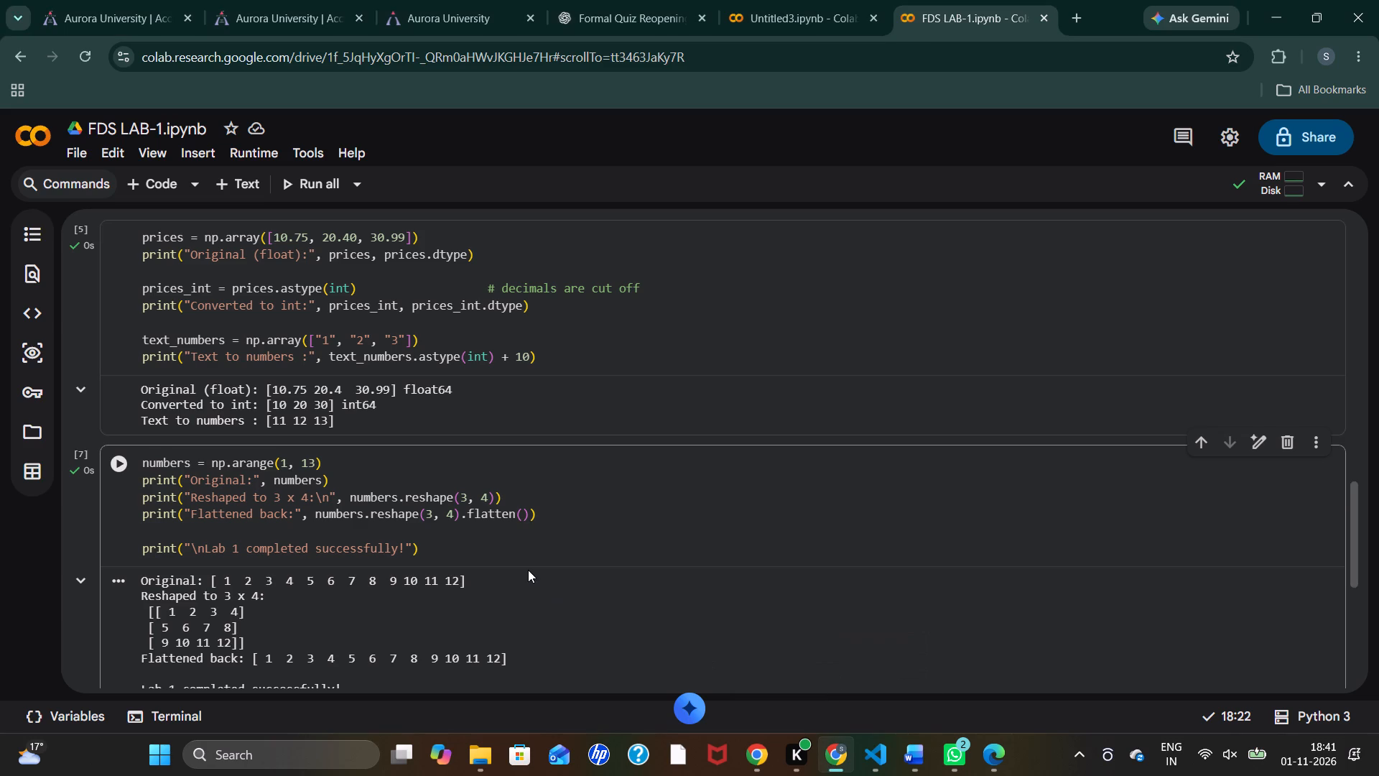
scroll(528, 570, "down", 3)
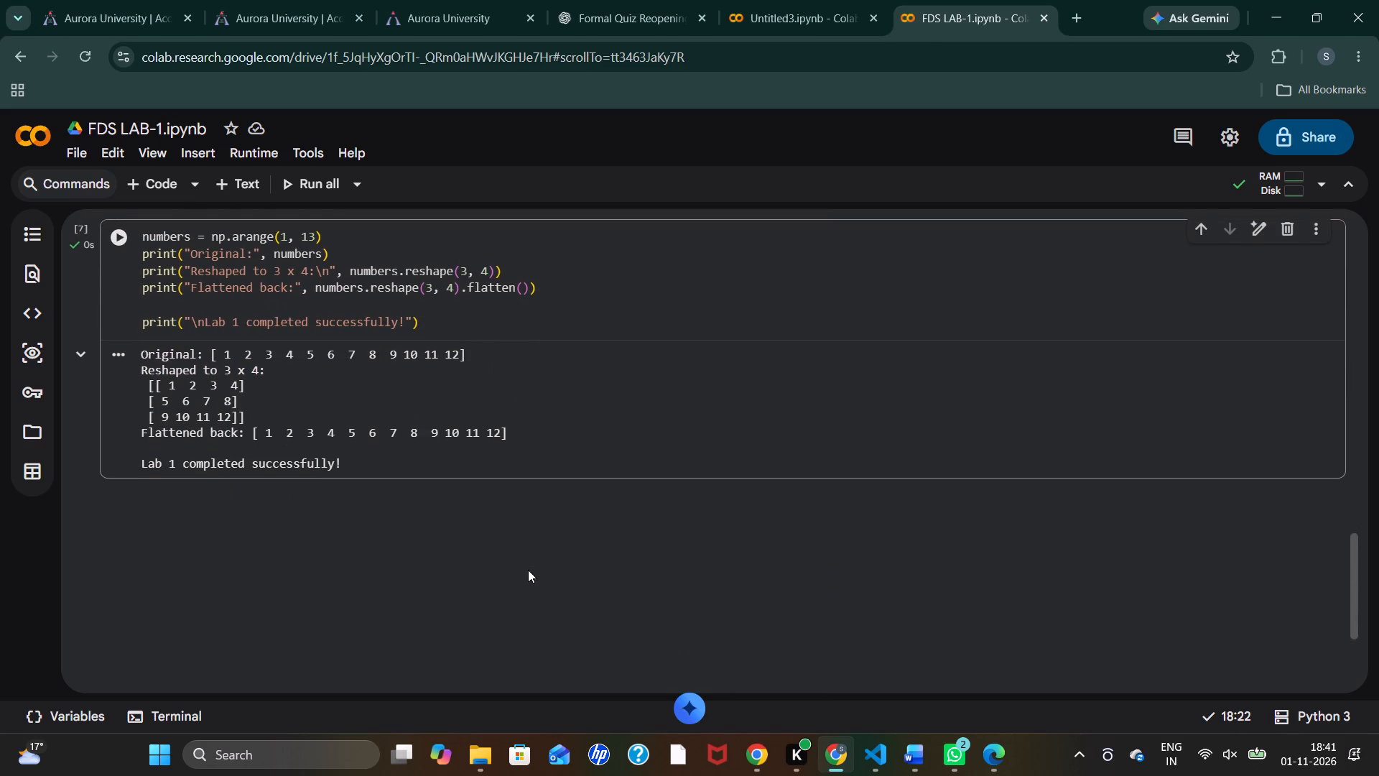
scroll(528, 570, "down", 1)
key("Print")
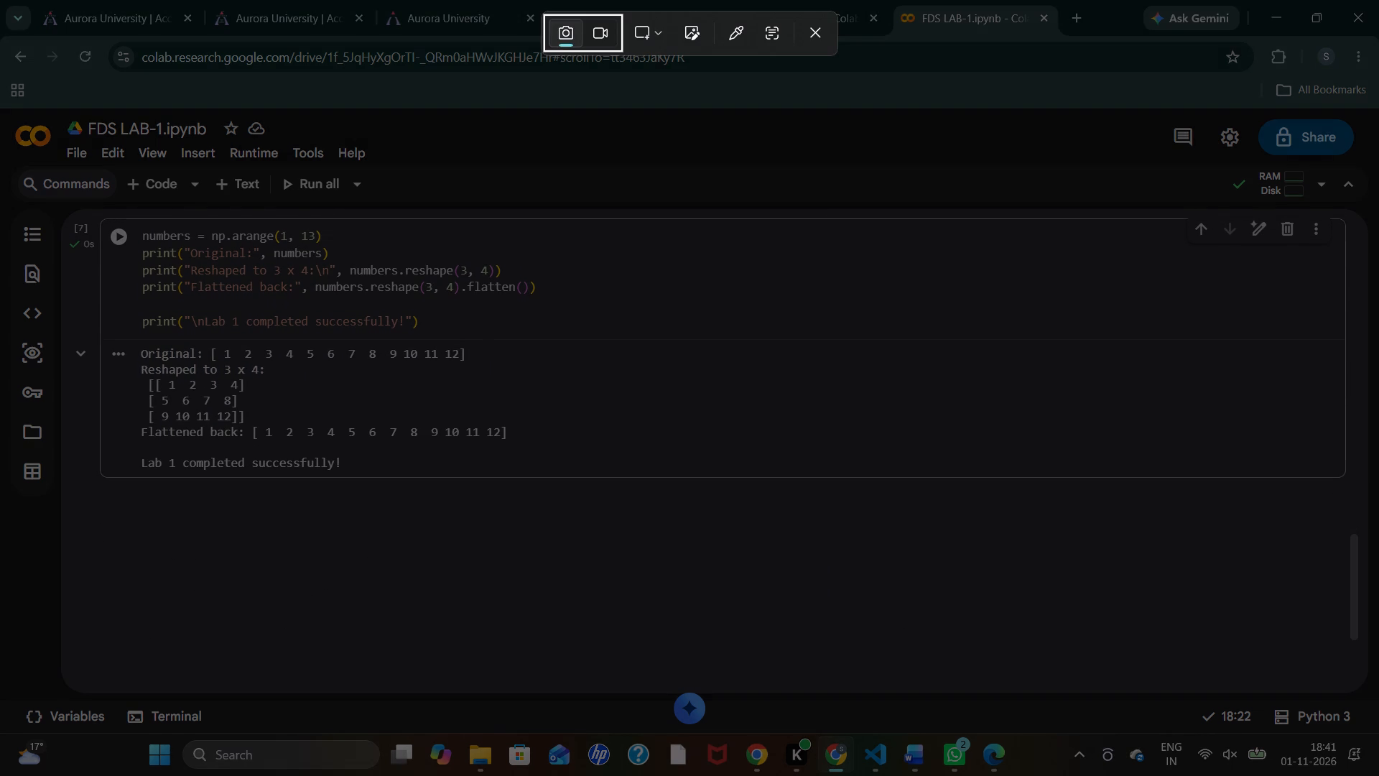
left_click_drag(0, 109, 57, 146)
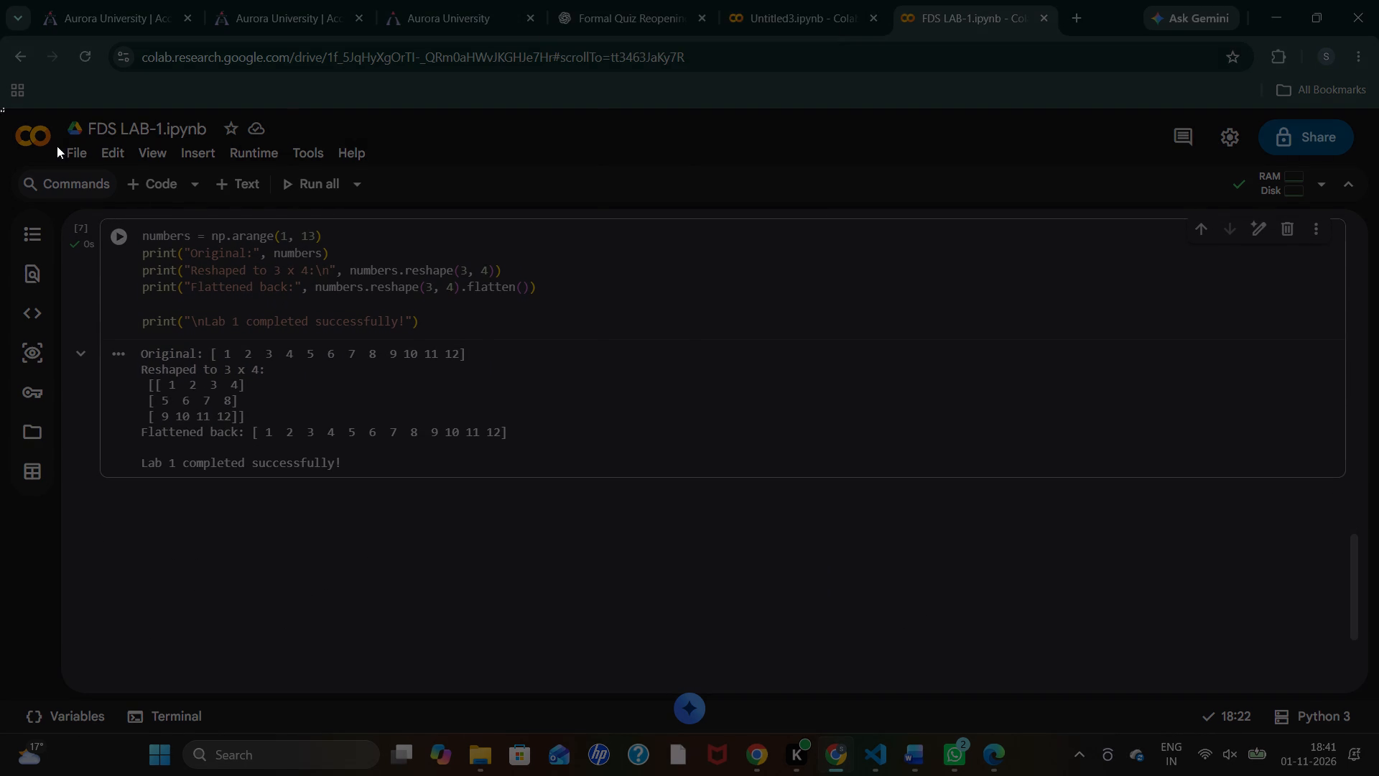
left_click_drag(57, 146, 798, 750)
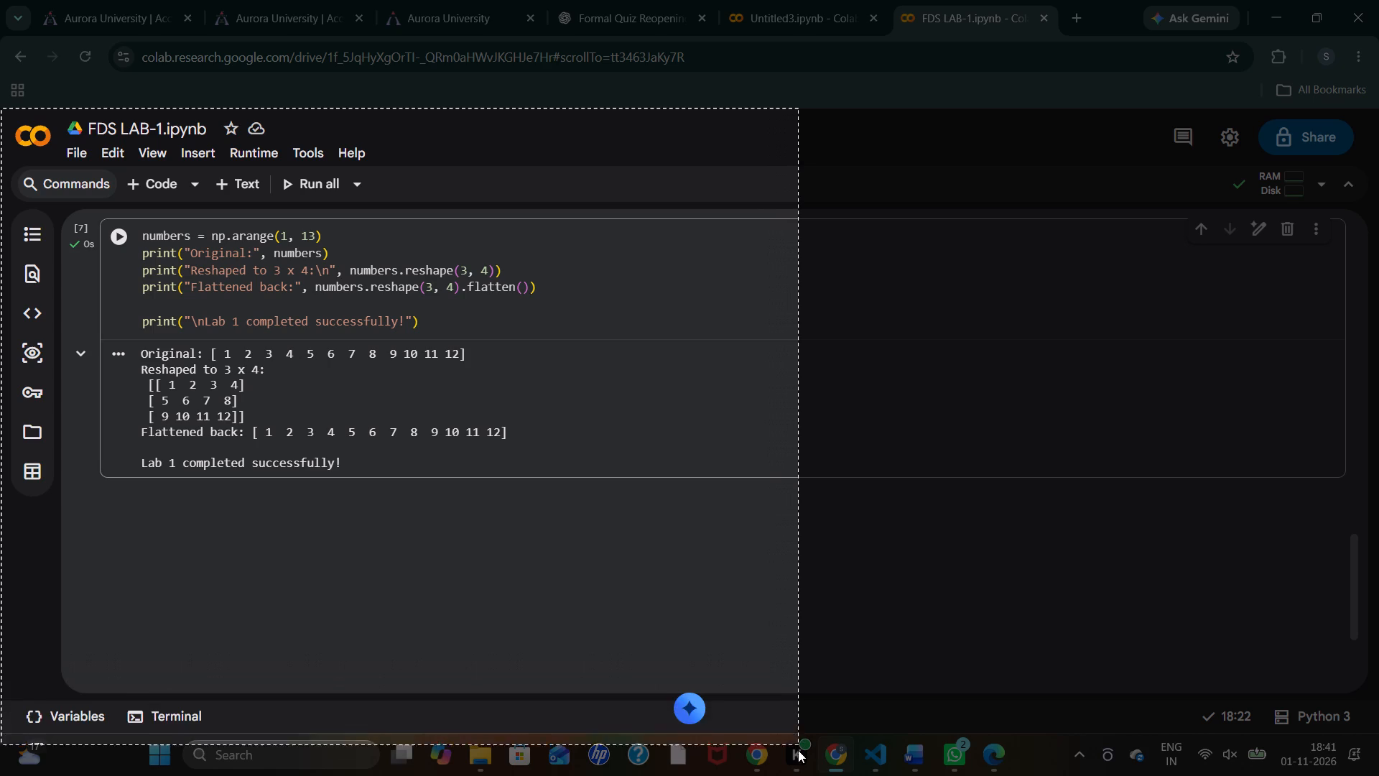
left_click_drag(798, 750, 1079, 512)
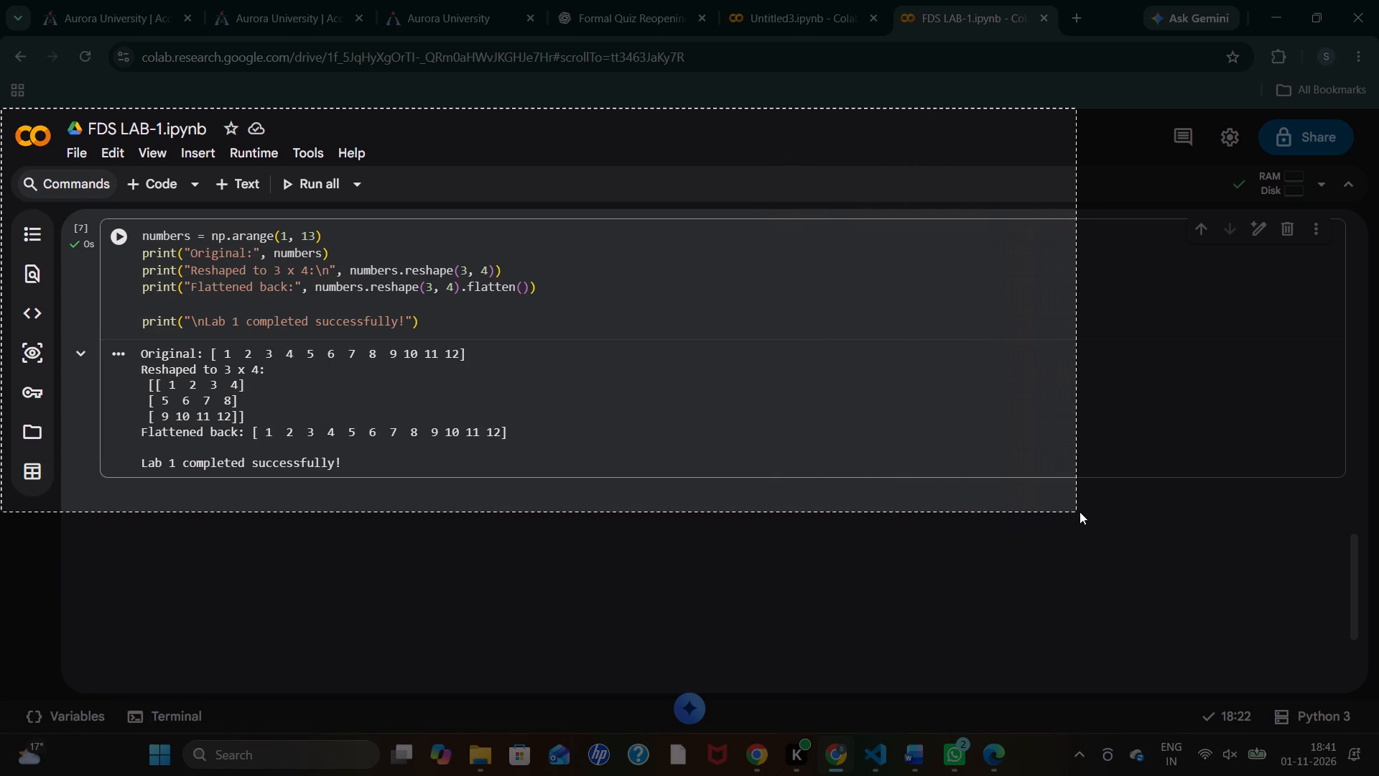
left_click_drag(1079, 512, 1324, 510)
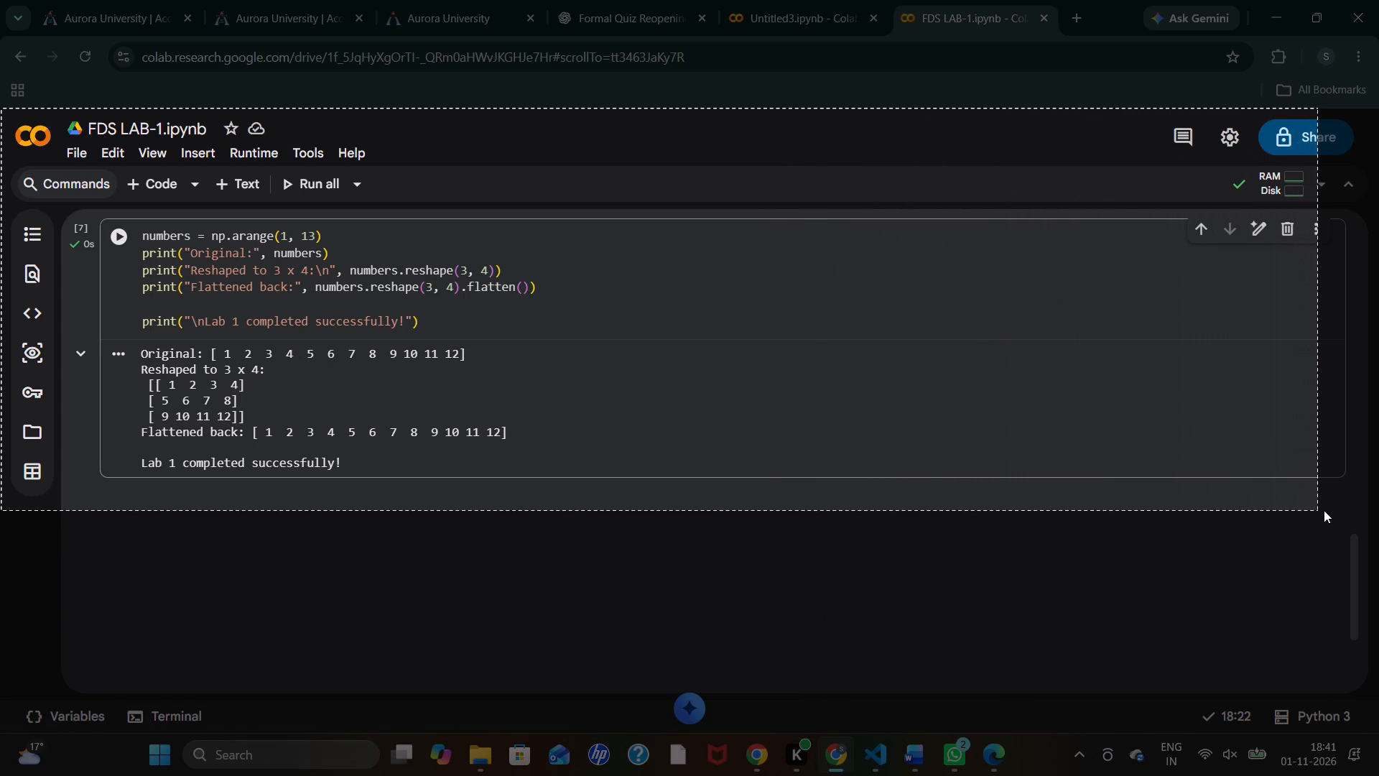
left_click_drag(1324, 510, 1378, 512)
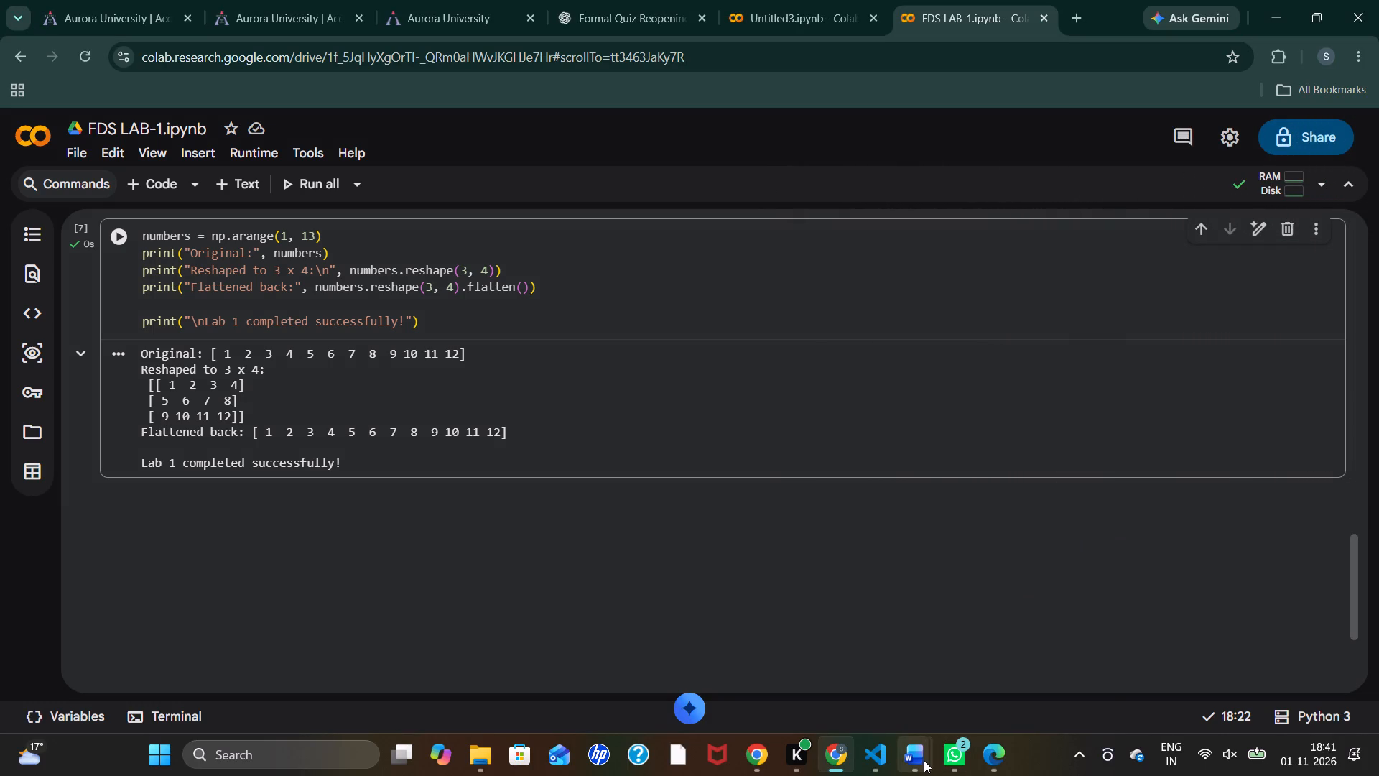
left_click(1034, 674)
key("ctrl+v")
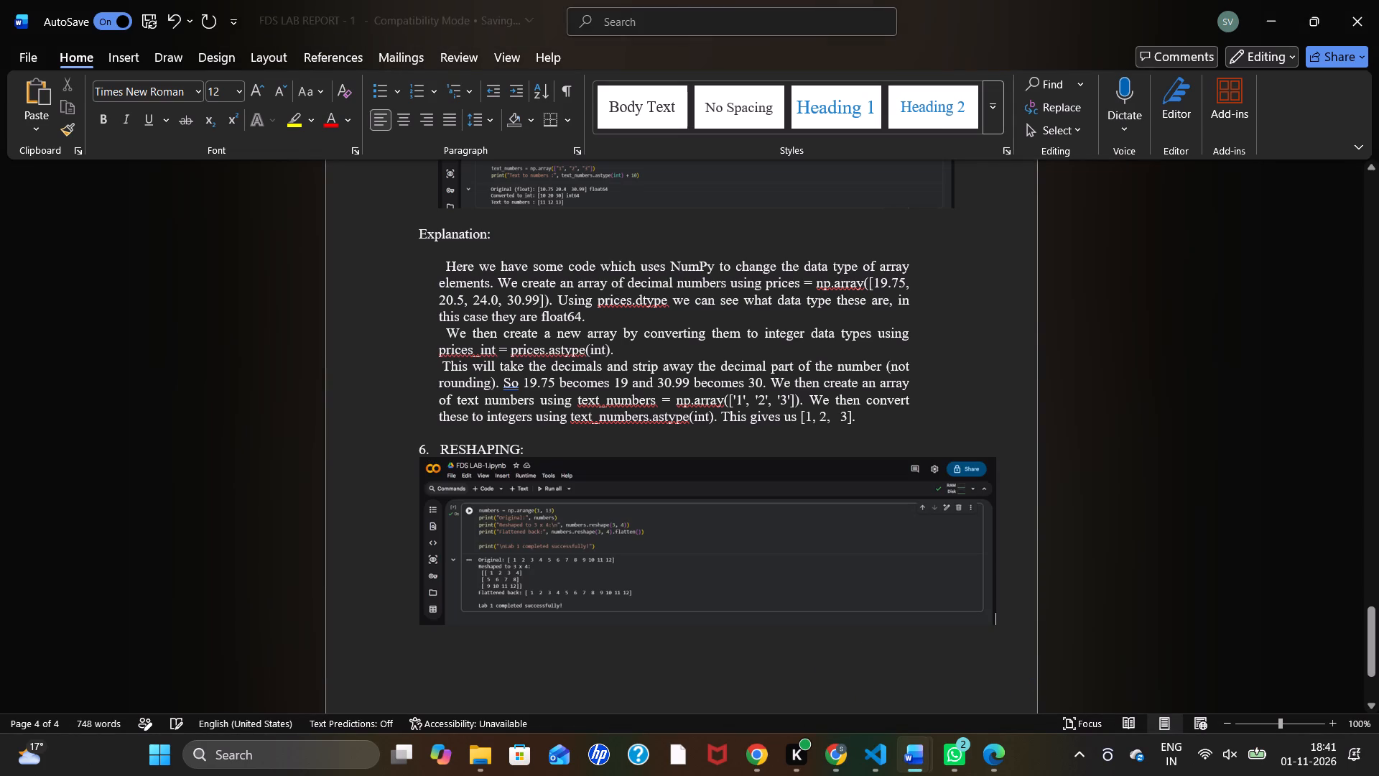
Start a new line below the reshaping screenshot, leaving one blank line between, and indent it with seven spaces.
left_click(1034, 674)
key("Return")
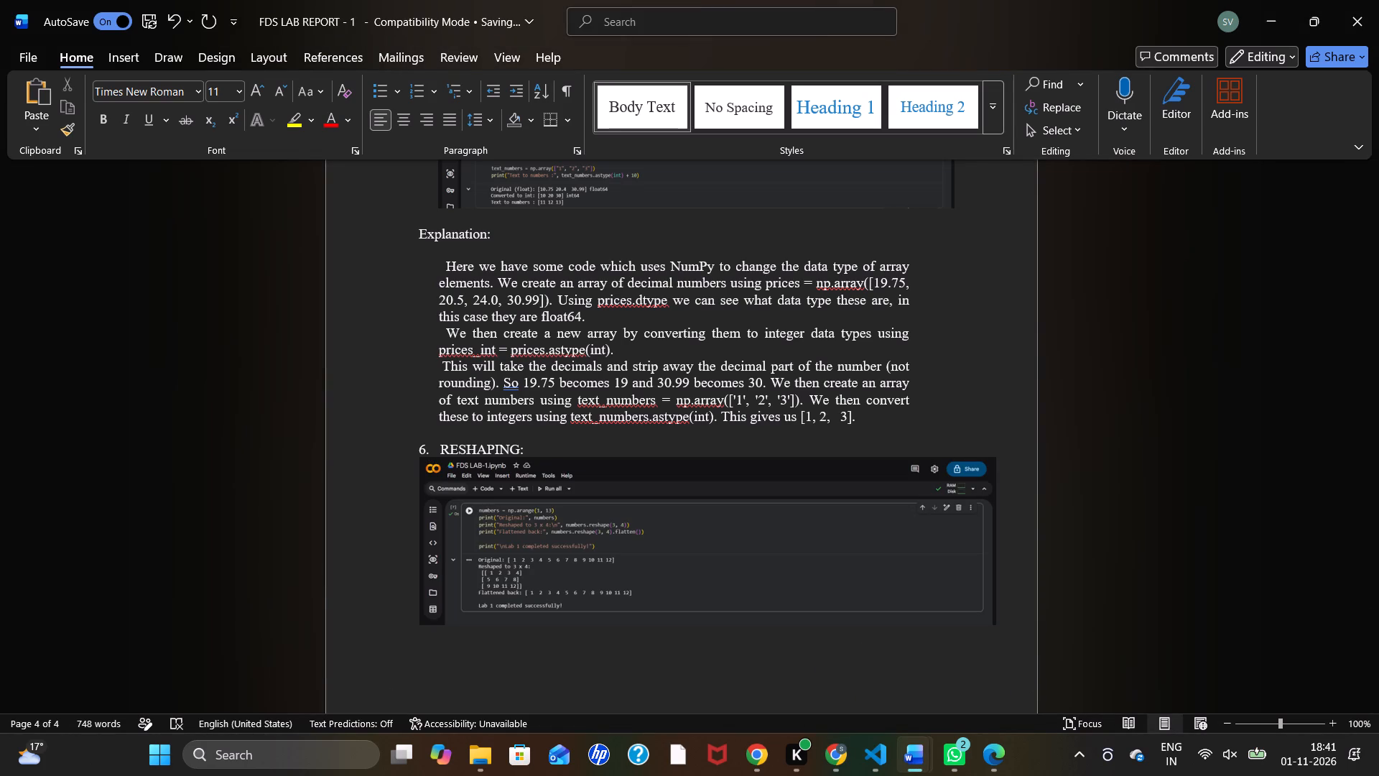
key("BackSpace")
key("BackSpace")
key("BackSpace")
key("space")
key("space")
key("space")
key("space")
key("space")
key("BackSpace")
key("Return")
key("space")
key("space")
key("space")
key("space")
key("space")
key("space")
key("space")
Copy the Reshaping explanation, from "Explanation:" to "the lab has finished.", from FDS LAB1 to the indented line in FDS LAB REPORT - 1.
left_click(832, 701)
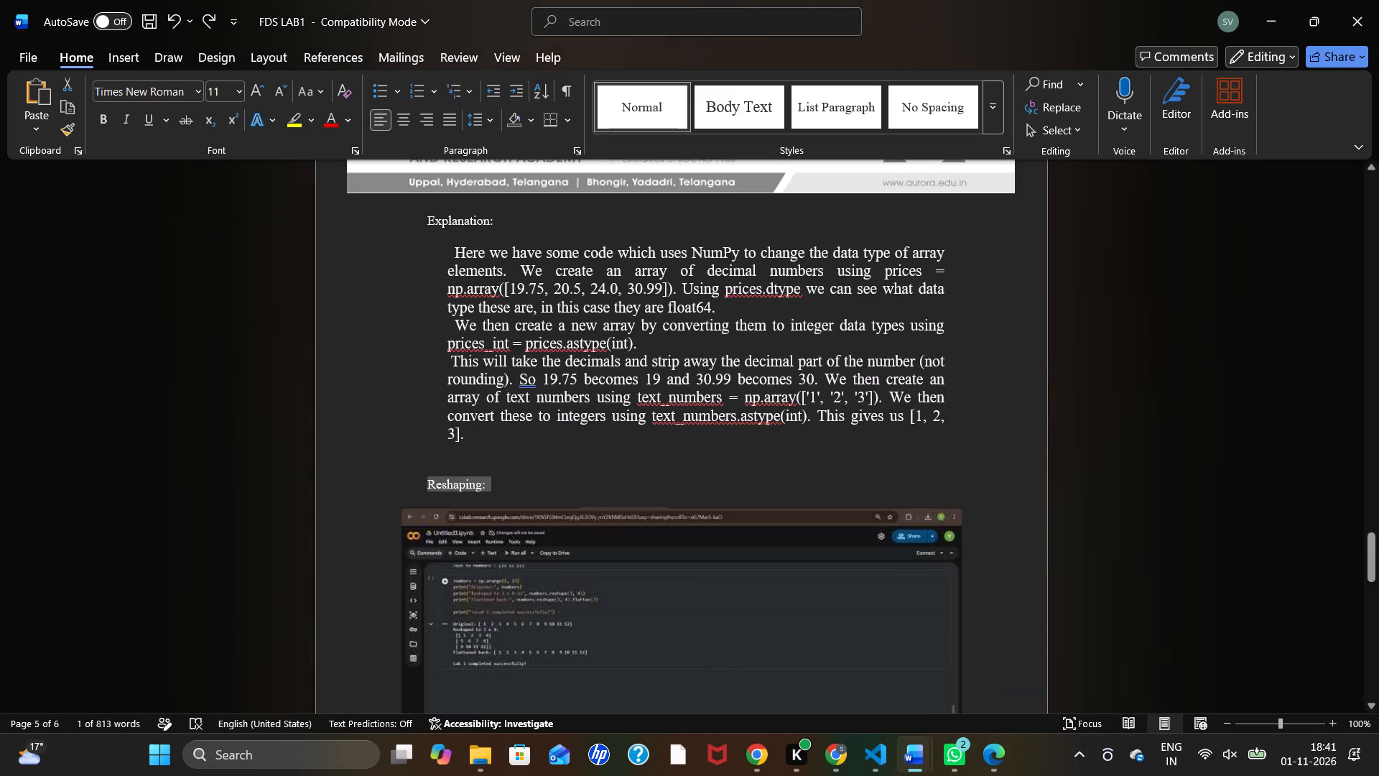
scroll(714, 547, "down", 8)
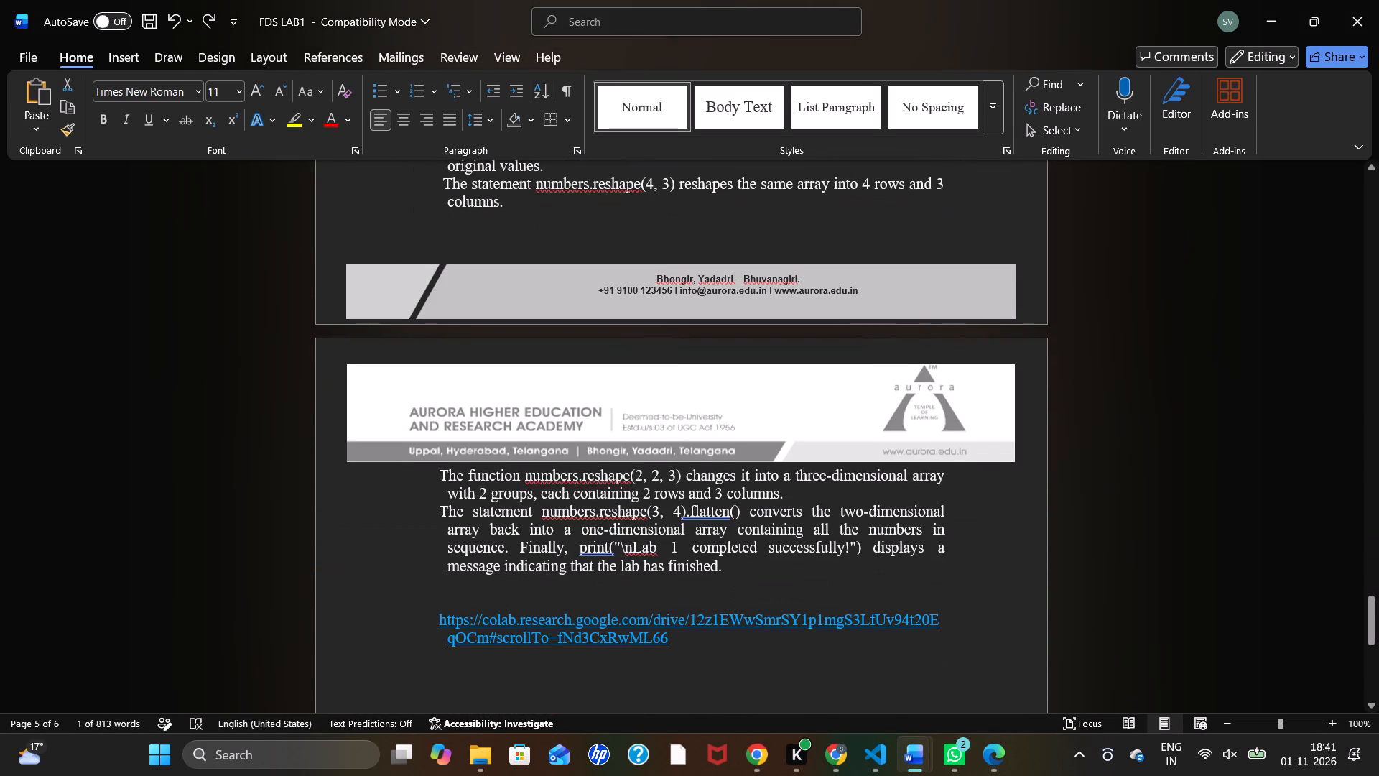
left_click_drag(740, 572, 403, 234)
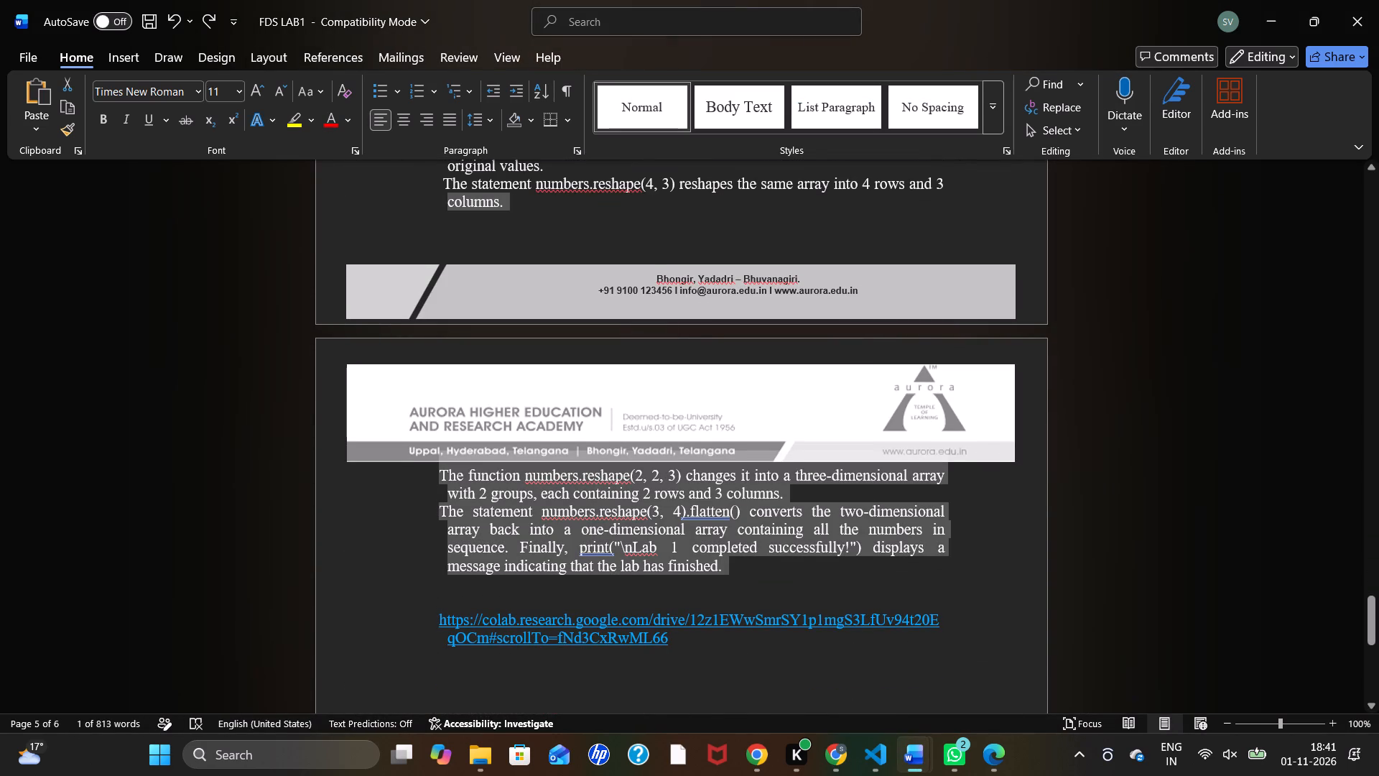
left_click_drag(403, 234, 411, 193)
key("ctrl+c")
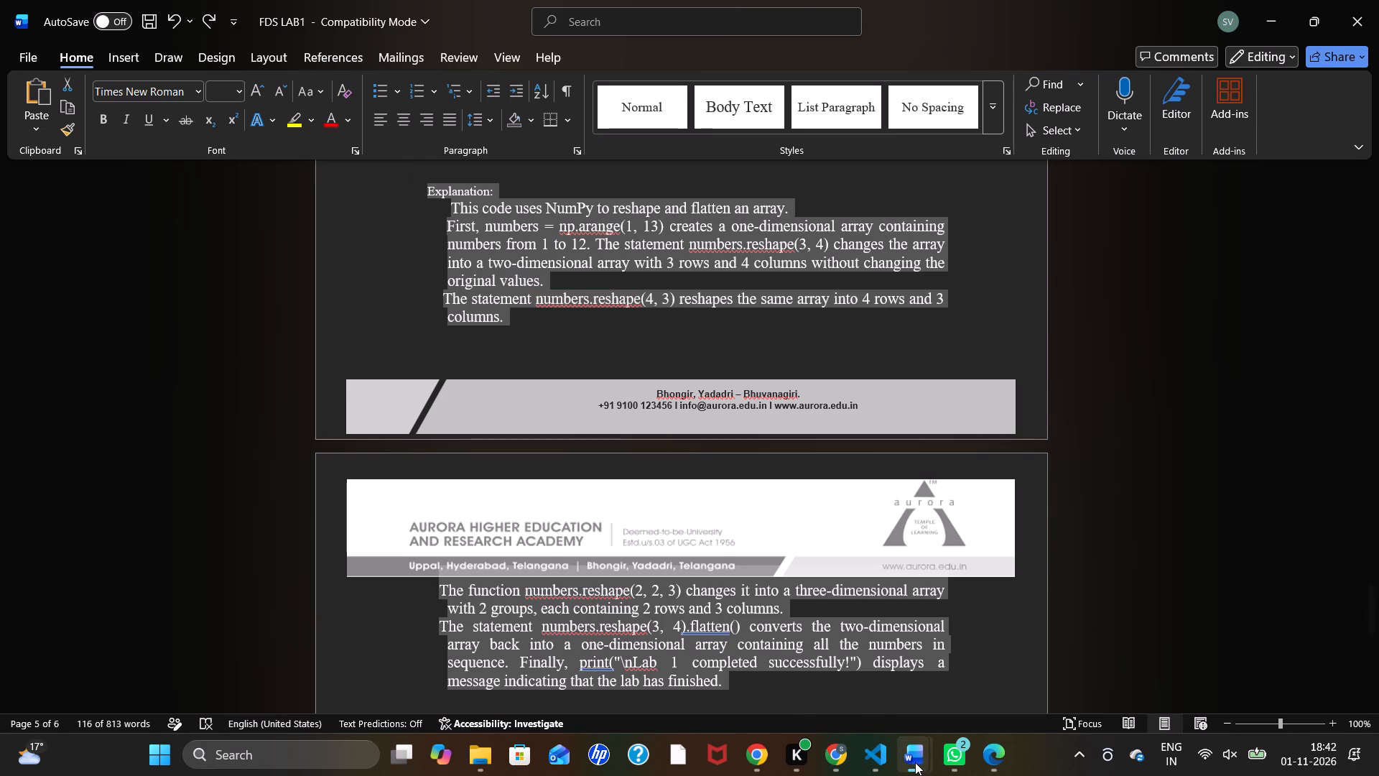
left_click_drag(974, 724, 984, 657)
left_click(984, 657)
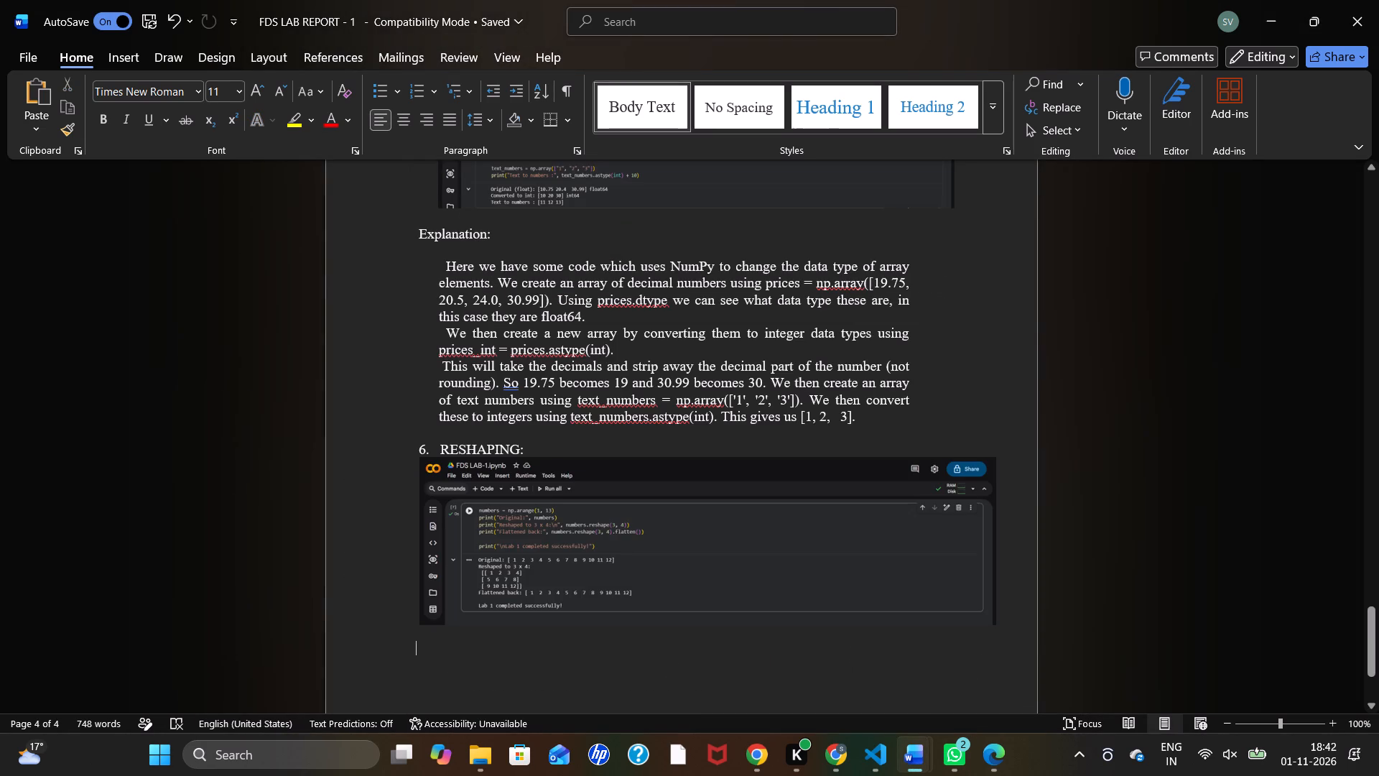
key("ctrl+v")
Set the whole pasted Reshaping explanation, including its "Explanation:" label, to font size 12.
scroll(682, 580, "up", 1)
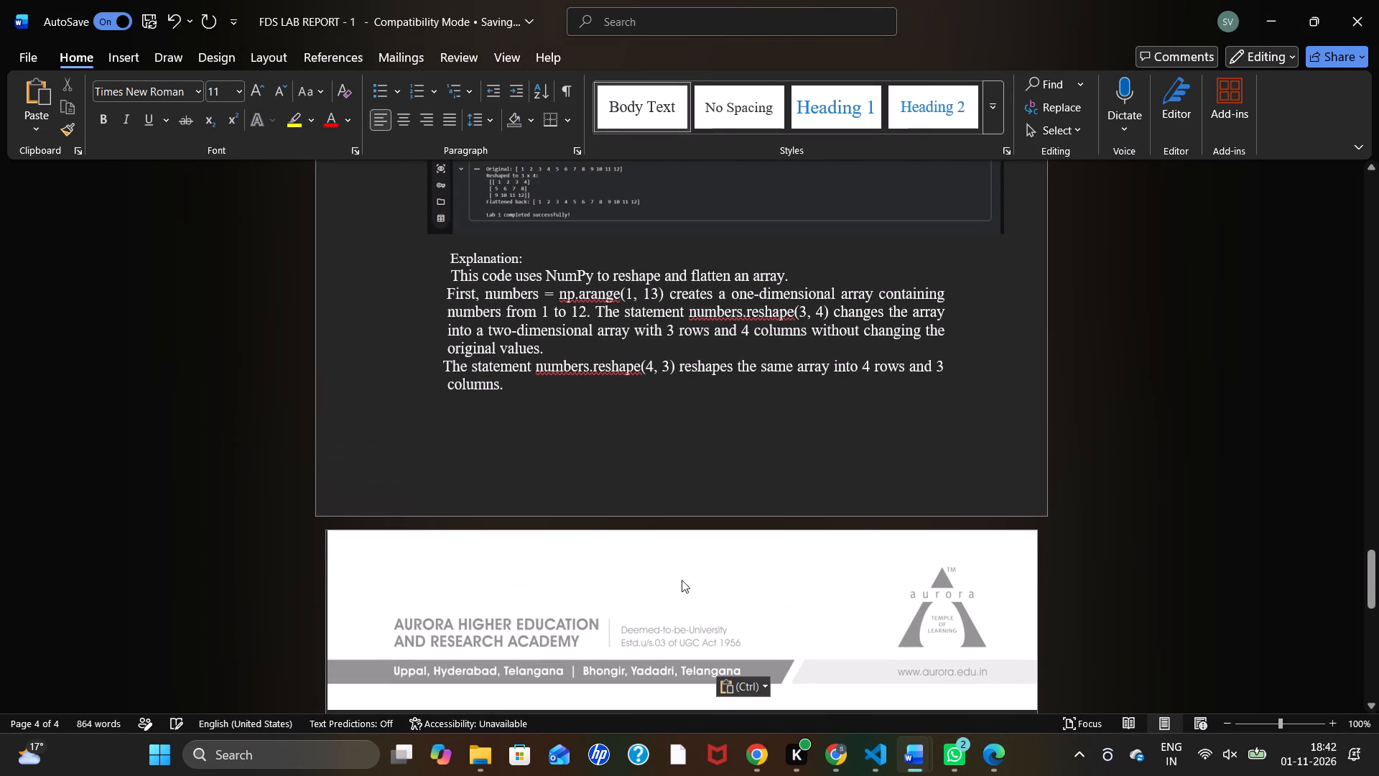
left_click_drag(447, 256, 466, 645)
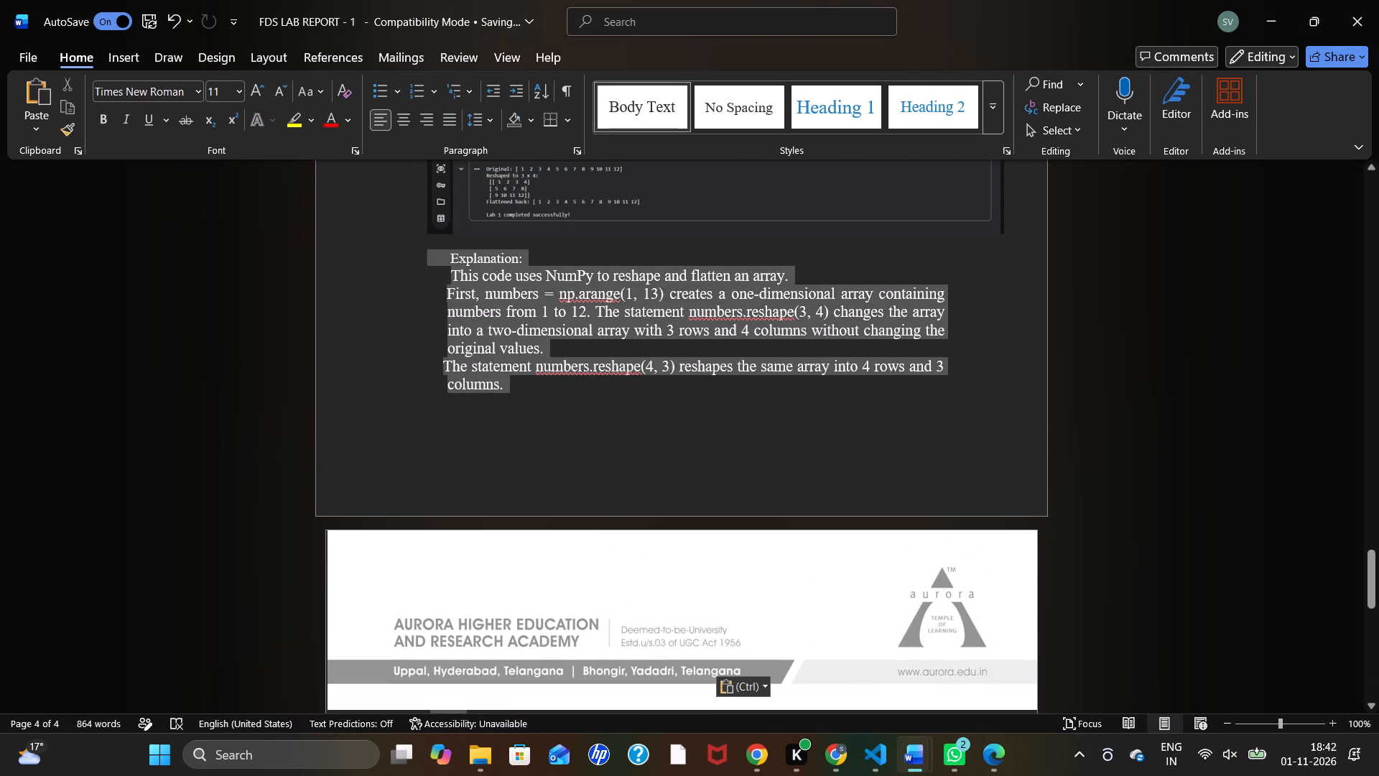
left_click_drag(466, 645, 610, 602)
left_click(738, 599)
left_click_drag(738, 599, 572, 545)
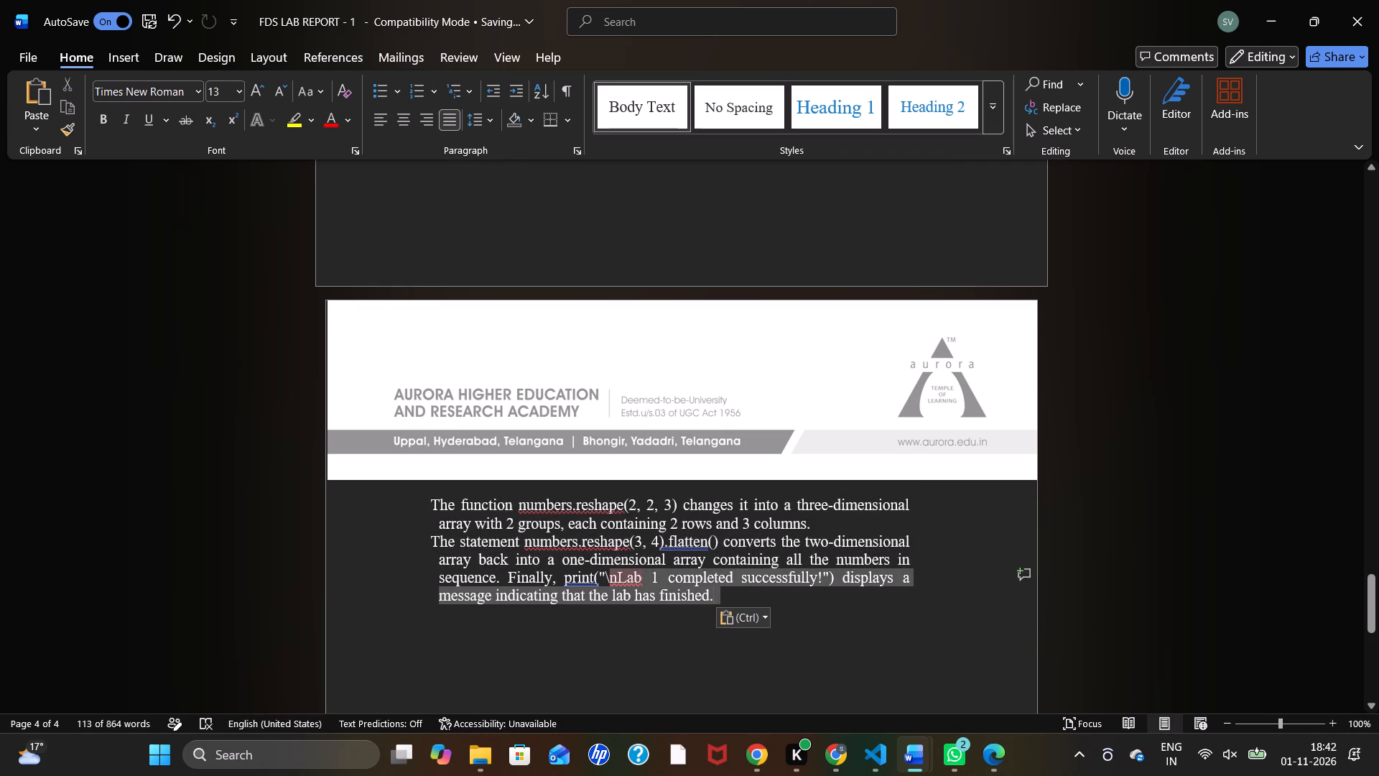
left_click_drag(572, 545, 440, 269)
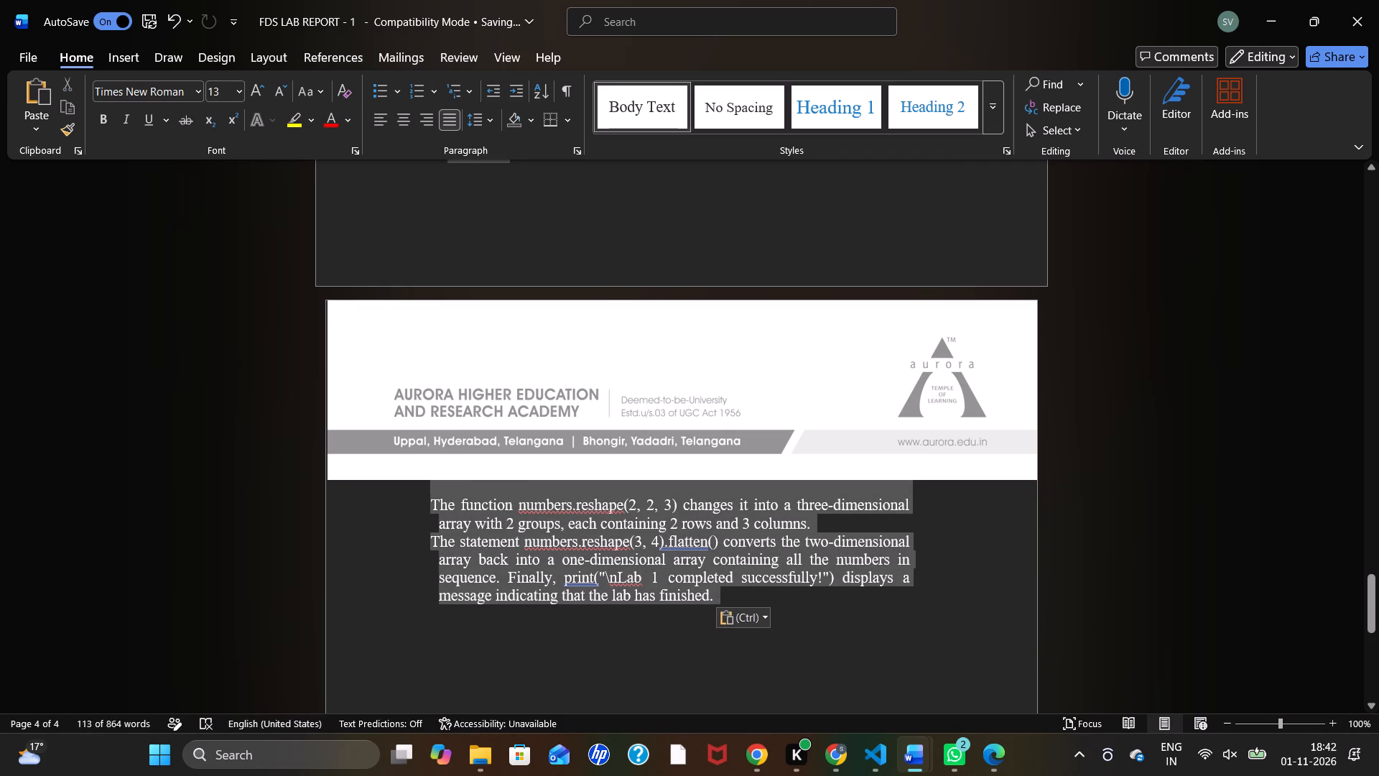
left_click_drag(440, 269, 447, 226)
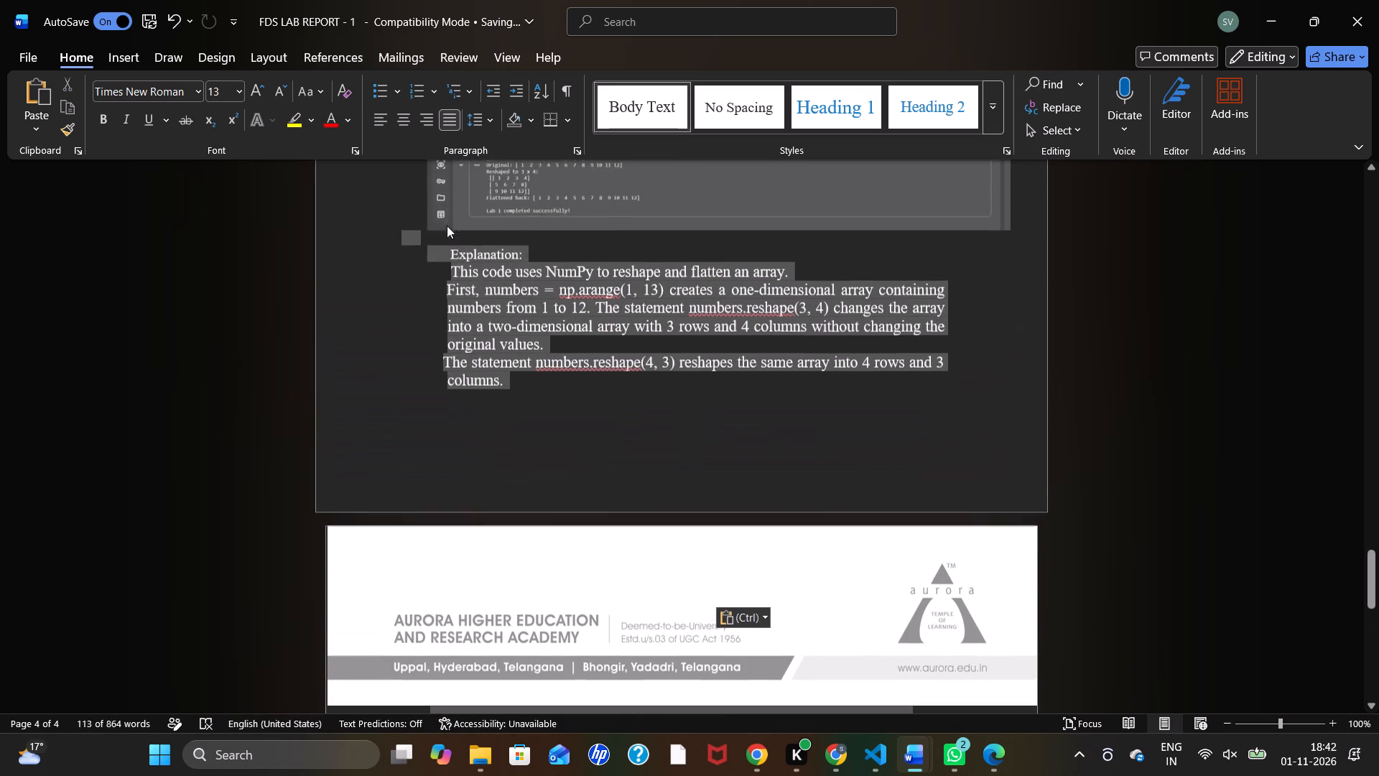
left_click_drag(447, 226, 443, 263)
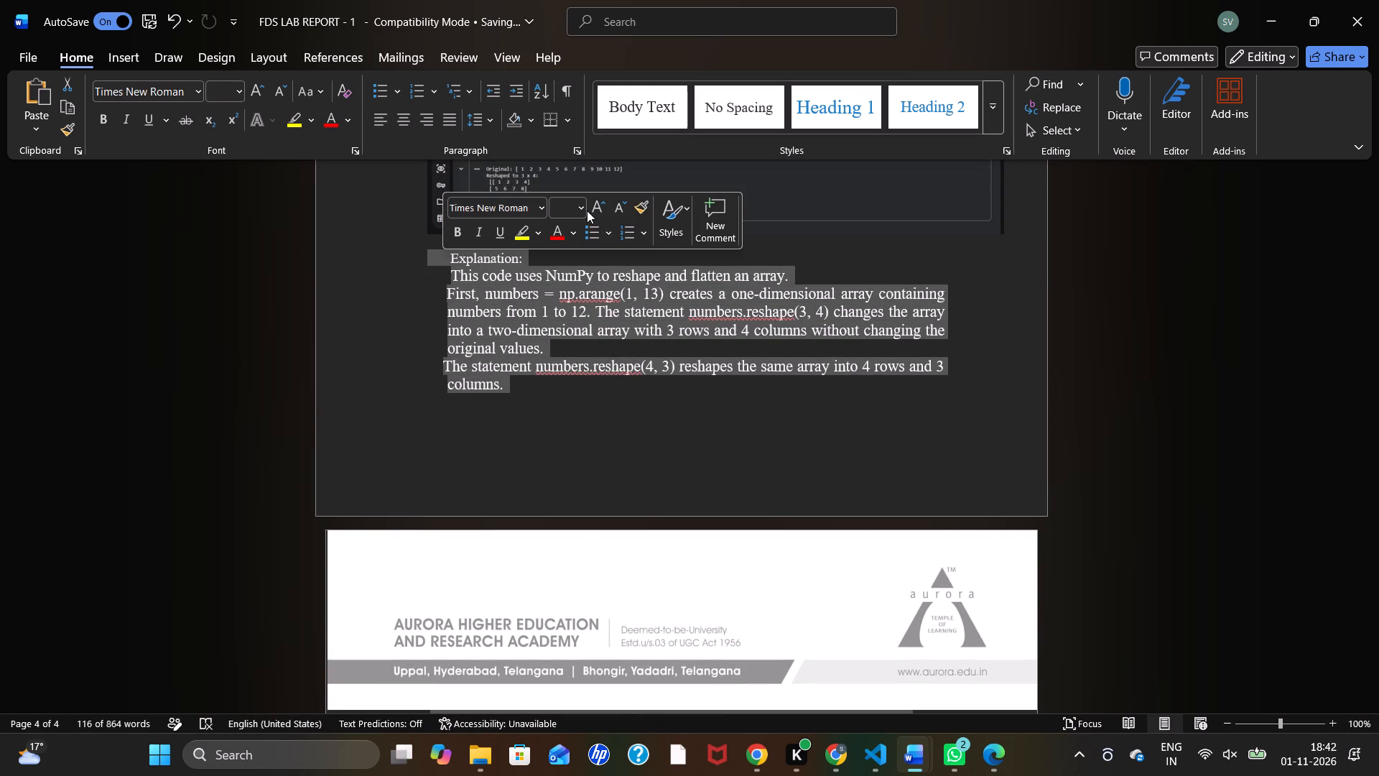
left_click(582, 211)
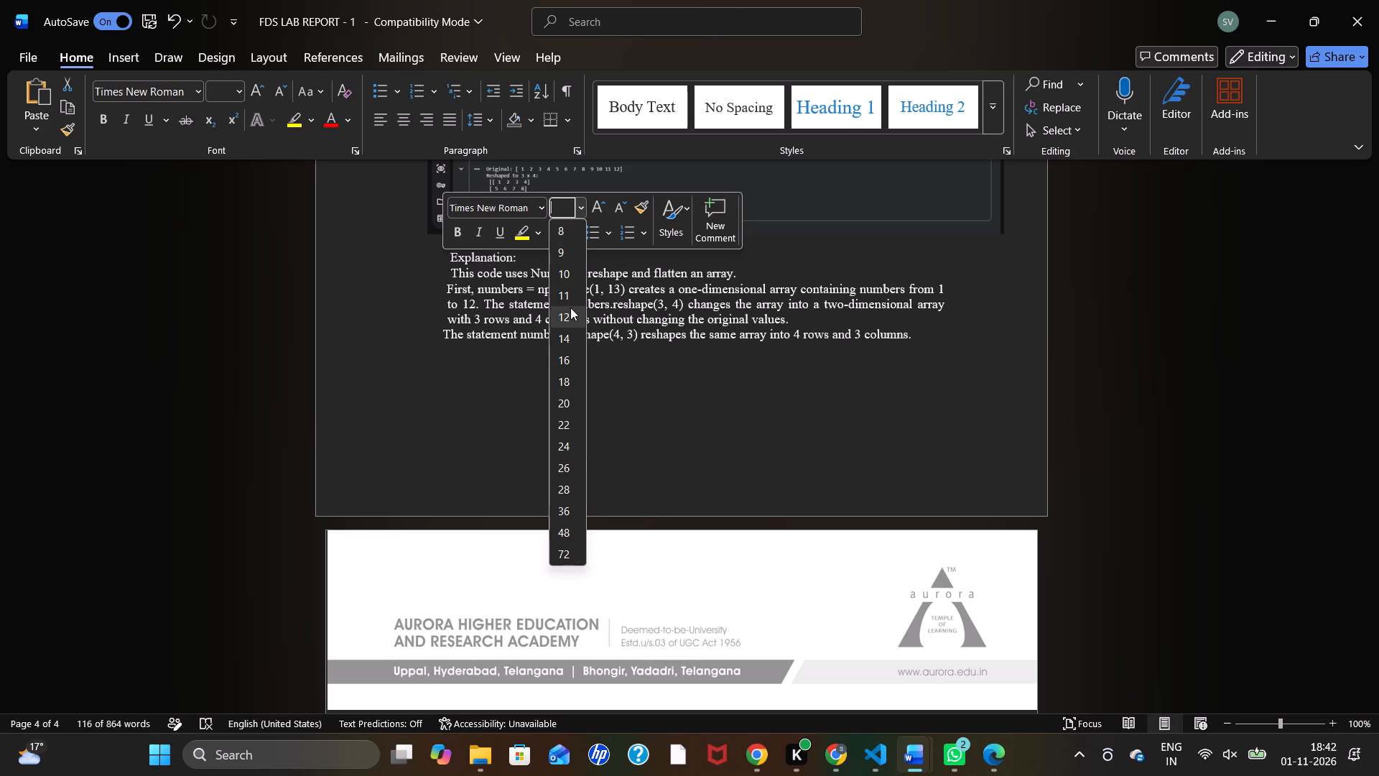
left_click(570, 317)
Add the label "GOOGLE COLLAB LINK:" three lines below the end of the Reshaping explanation.
scroll(602, 408, "down", 1)
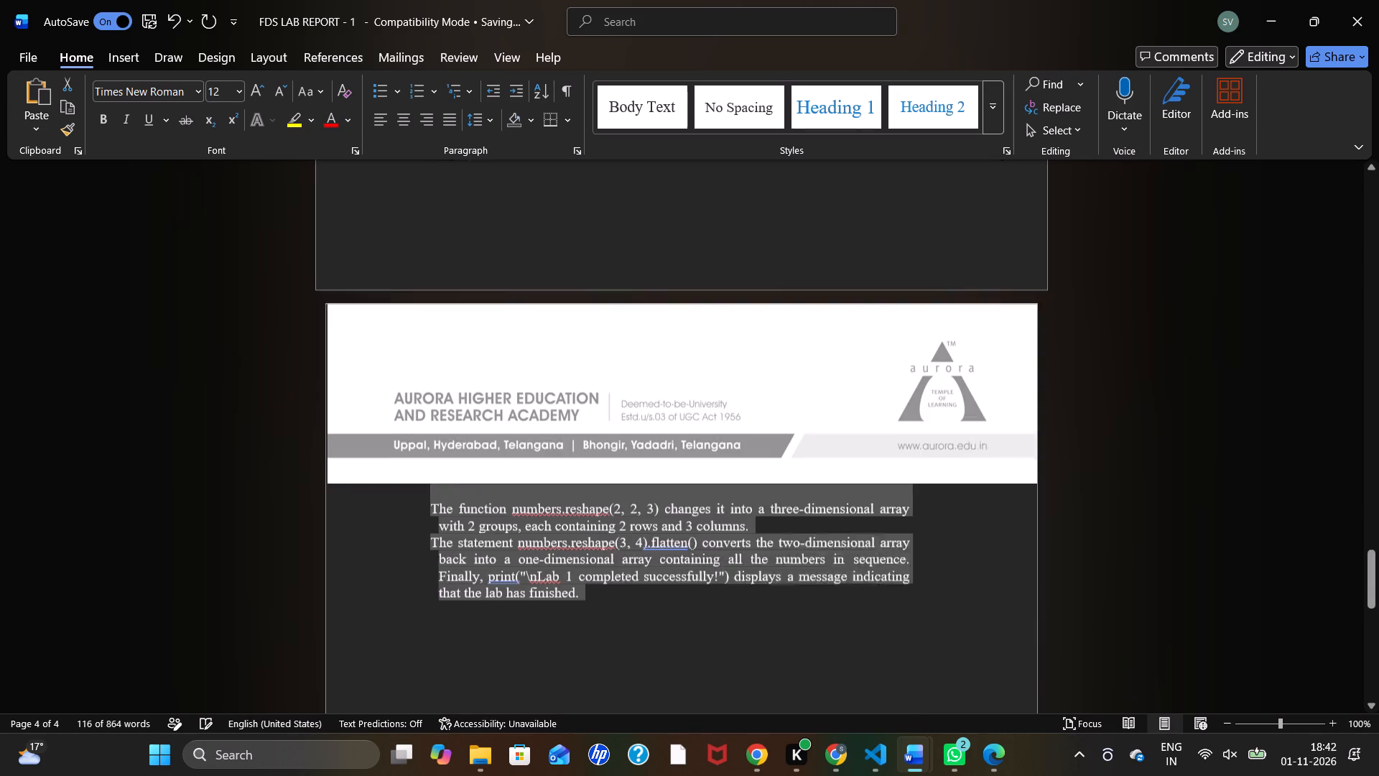
scroll(602, 408, "down", 1)
left_click(599, 442)
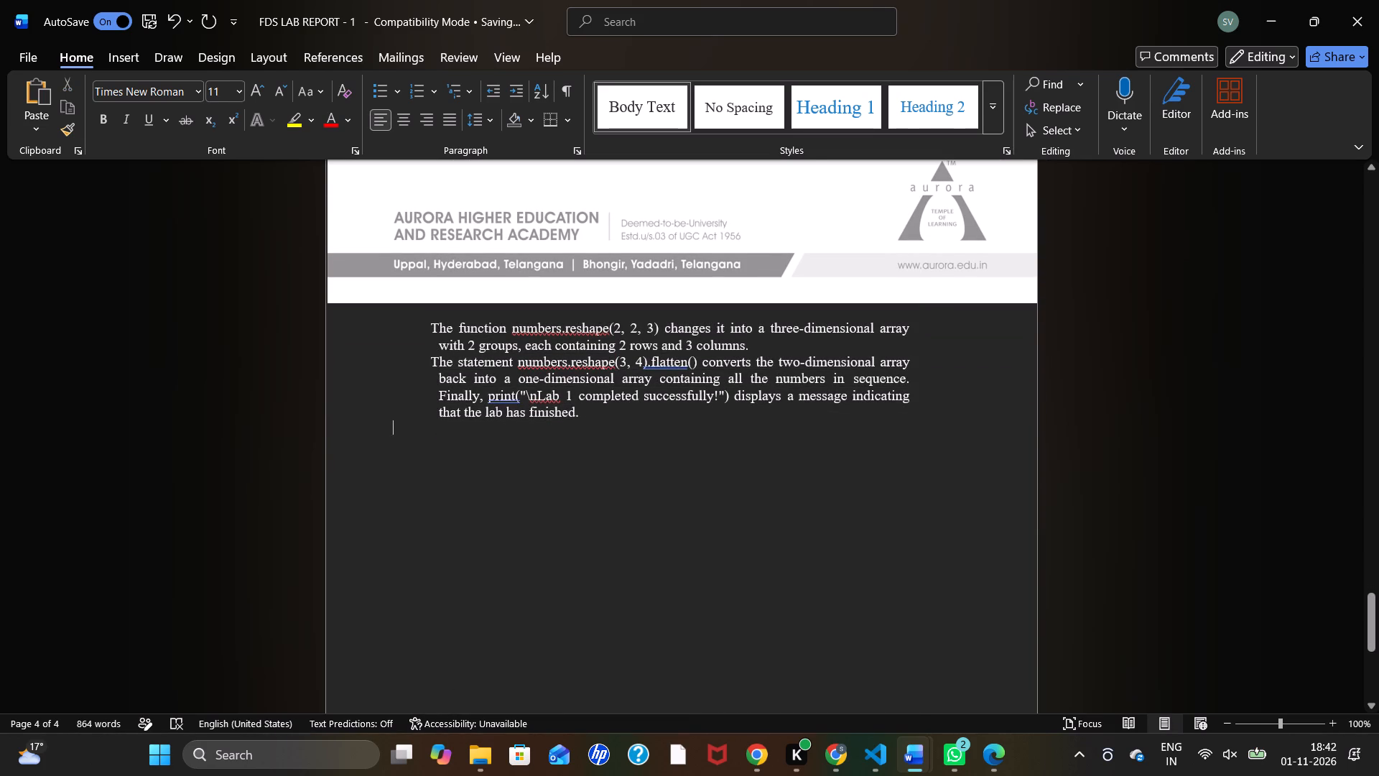
key("Return")
key("Return")
key("Return")
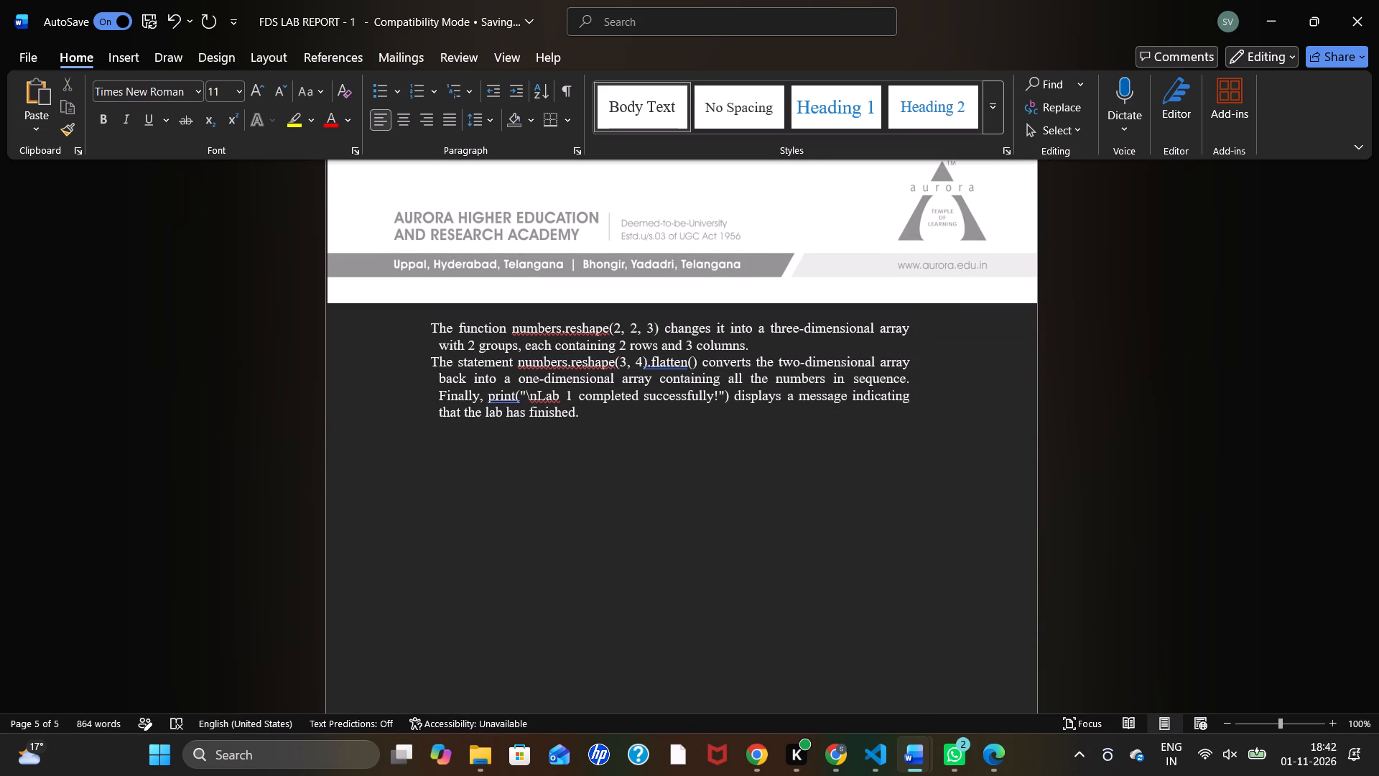
type("GOOGLE COLLA")
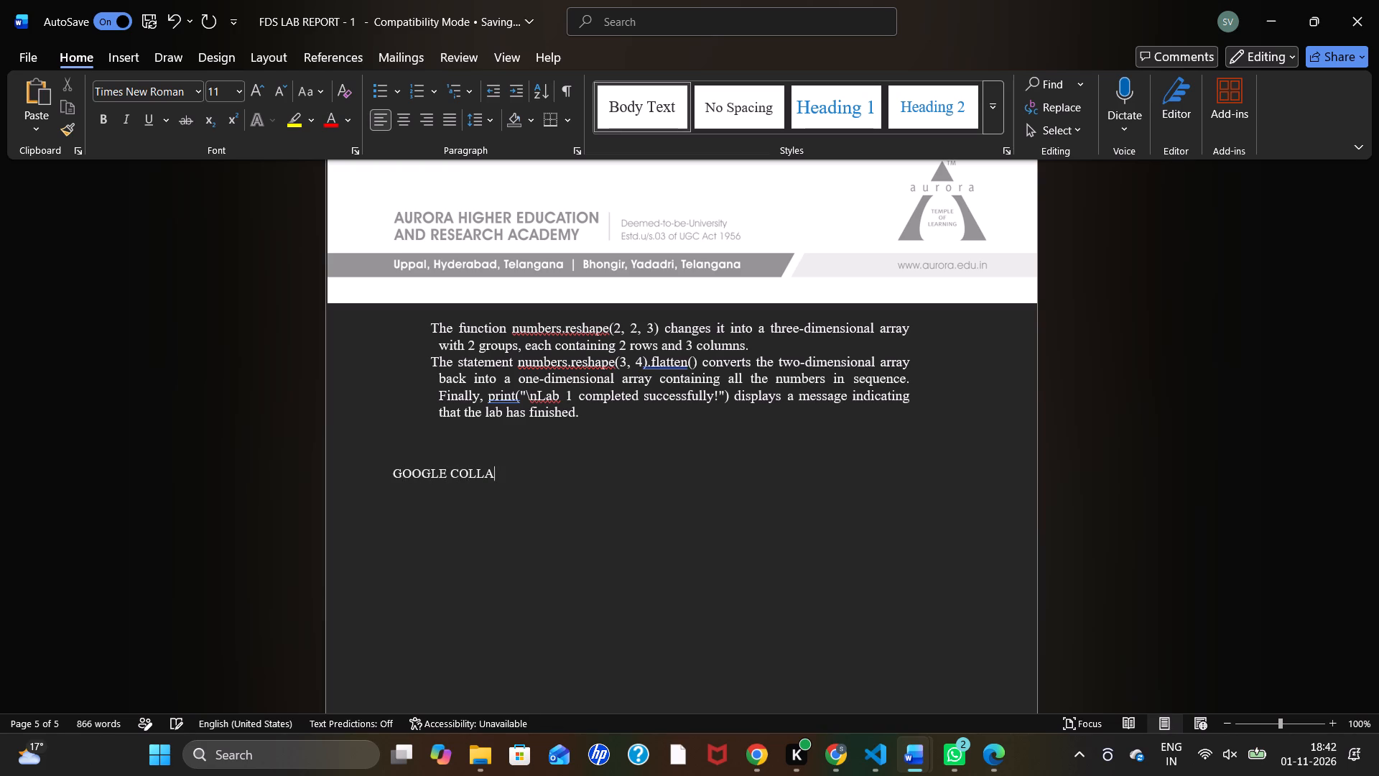
type("B")
key("space")
type("LINK")
key("space")
key("BackSpace")
type(":")
key("space")
Switch to the FDS LAB-1.ipynb notebook in Chrome and look through its code cells and outputs.
left_click(913, 663)
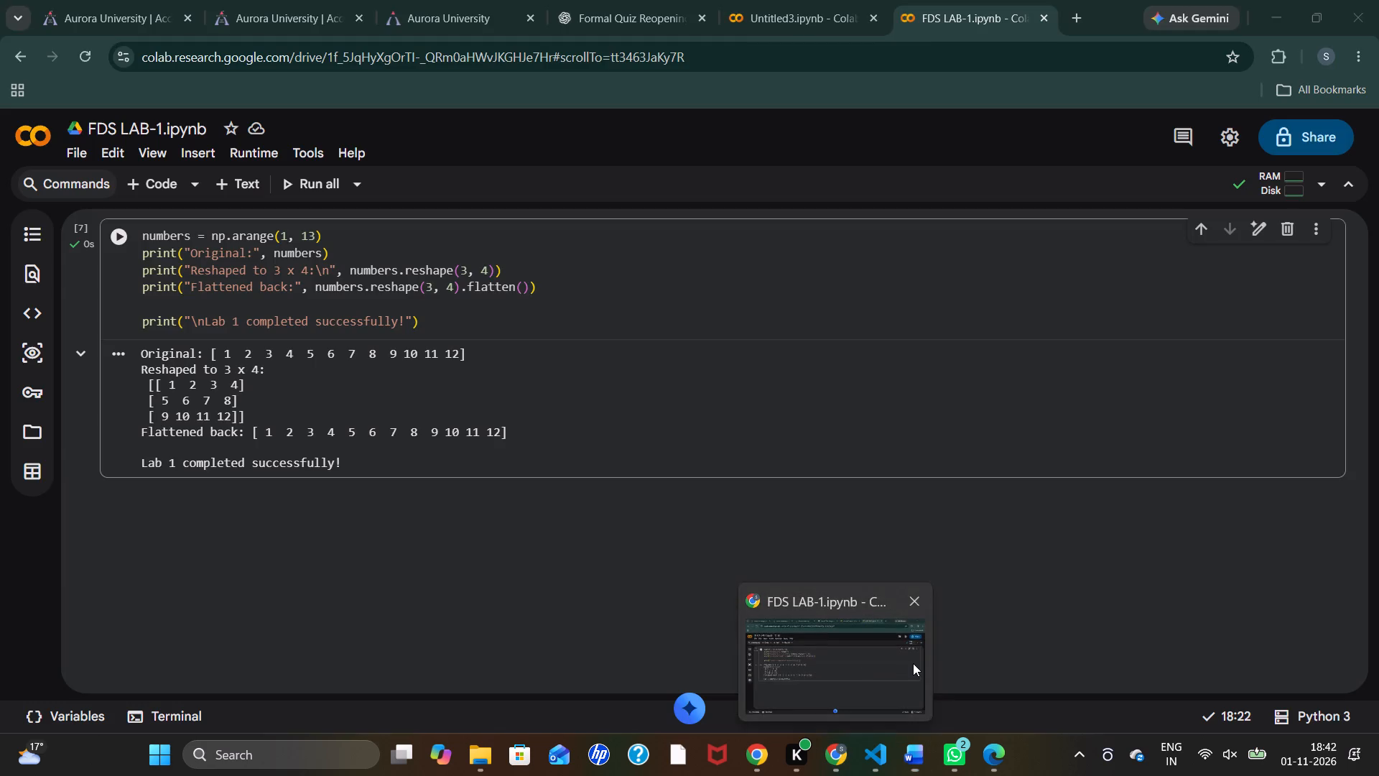
scroll(762, 438, "up", 15)
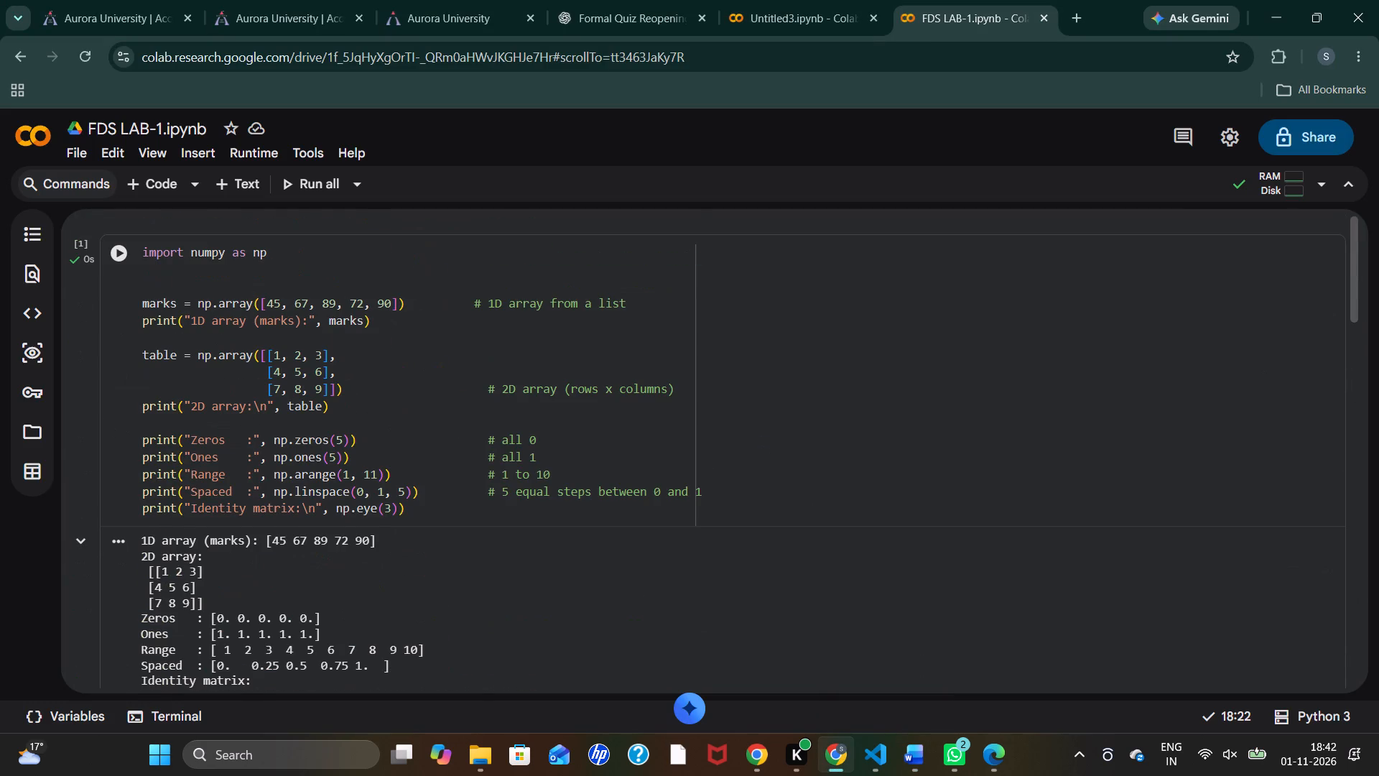
scroll(825, 396, "down", 2)
scroll(409, 476, "down", 1)
scroll(370, 524, "down", 1)
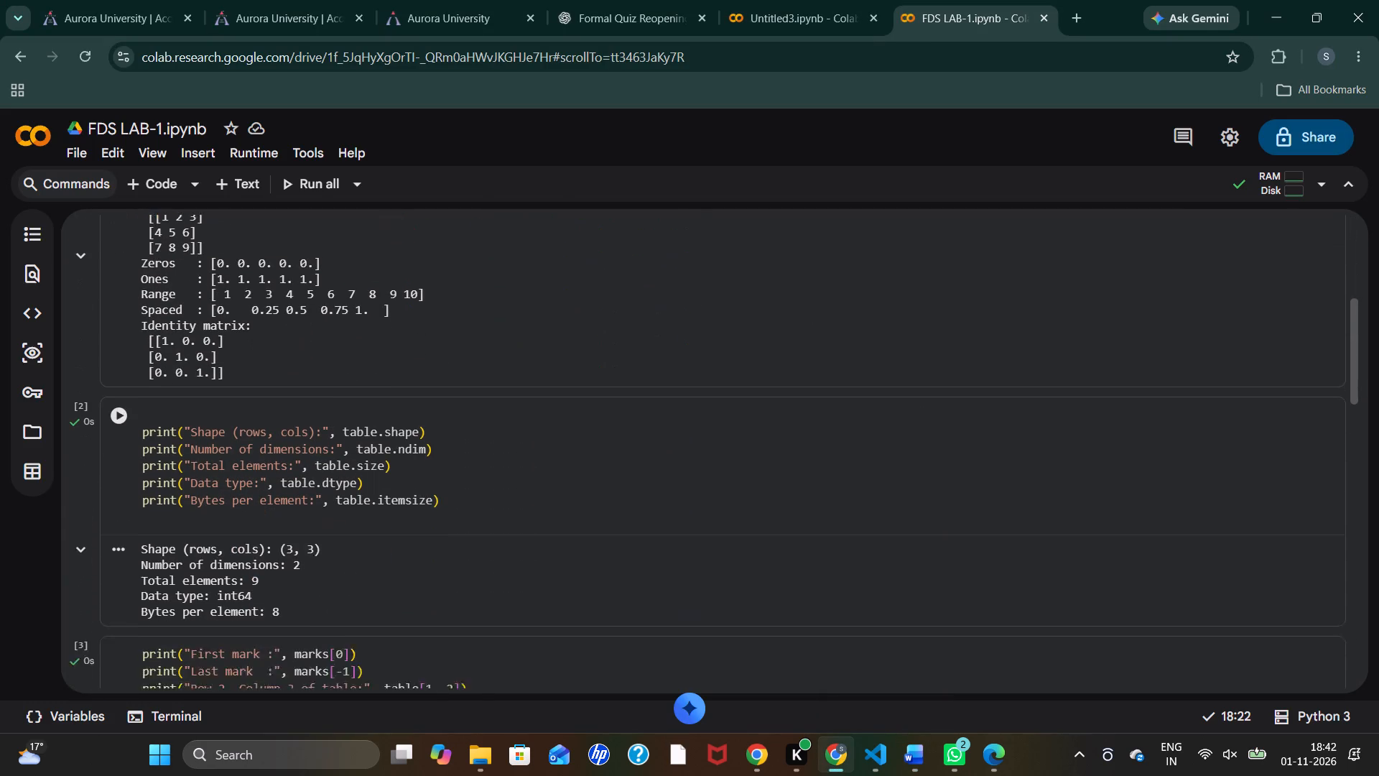
scroll(370, 524, "down", 3)
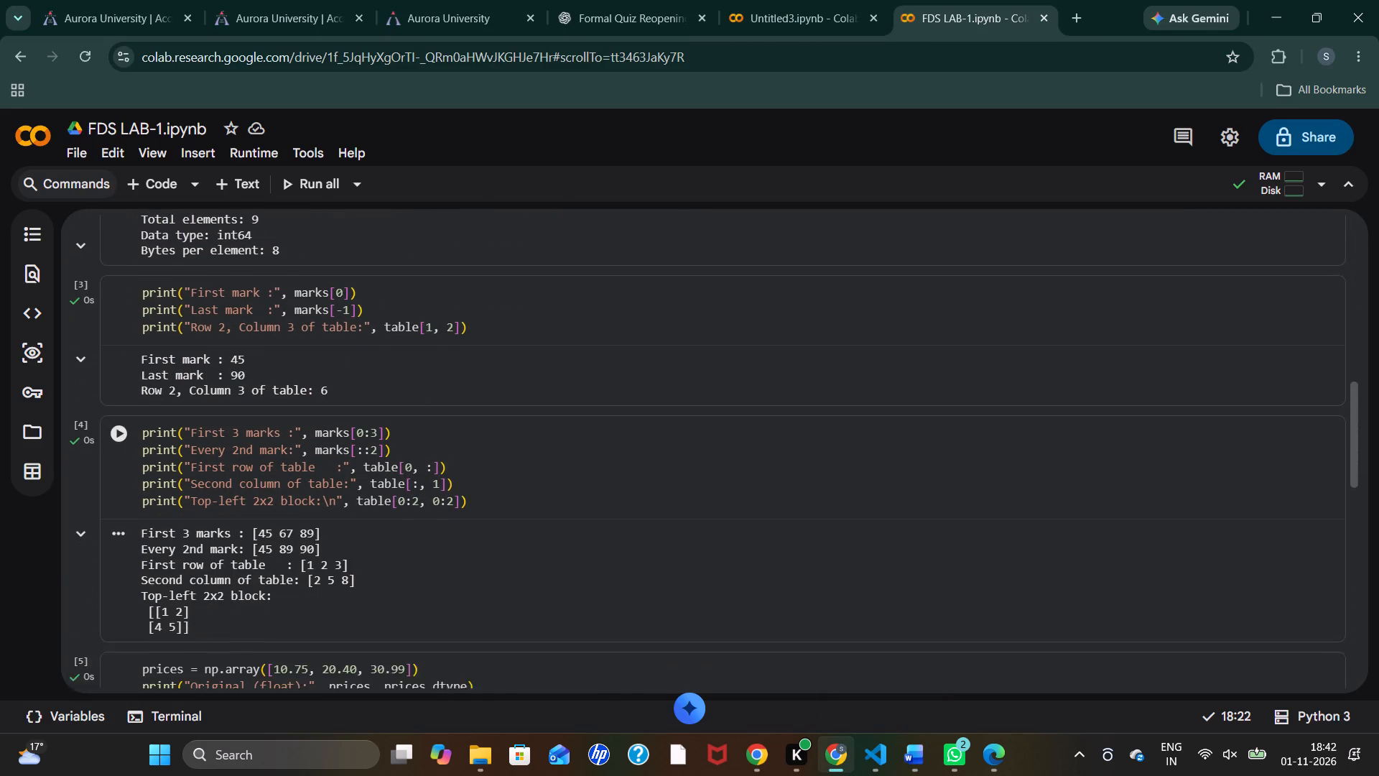
scroll(367, 502, "down", 9)
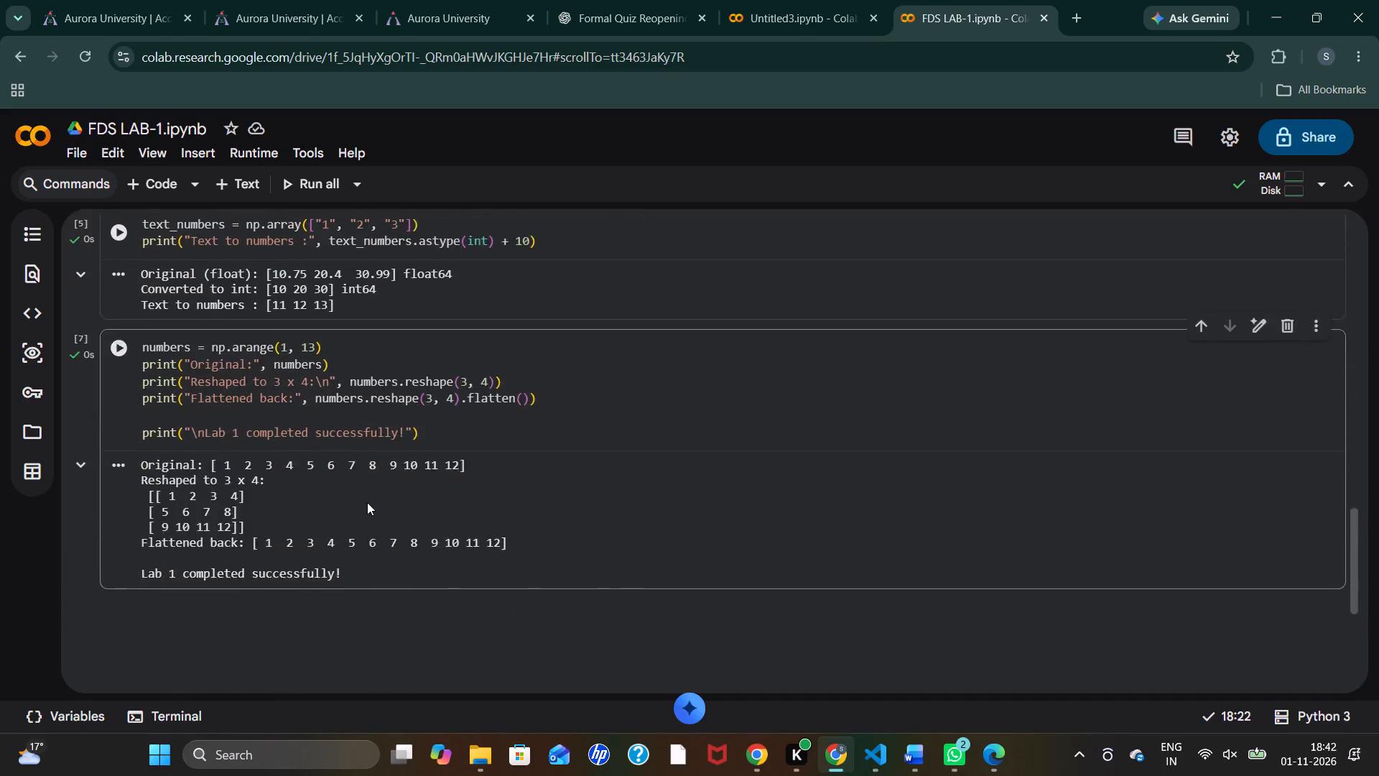
scroll(367, 502, "down", 1)
scroll(437, 436, "up", 8)
Set the FDS LAB-1.ipynb notebook's general access to Anyone with the link and copy its sharing link.
left_click(1280, 129)
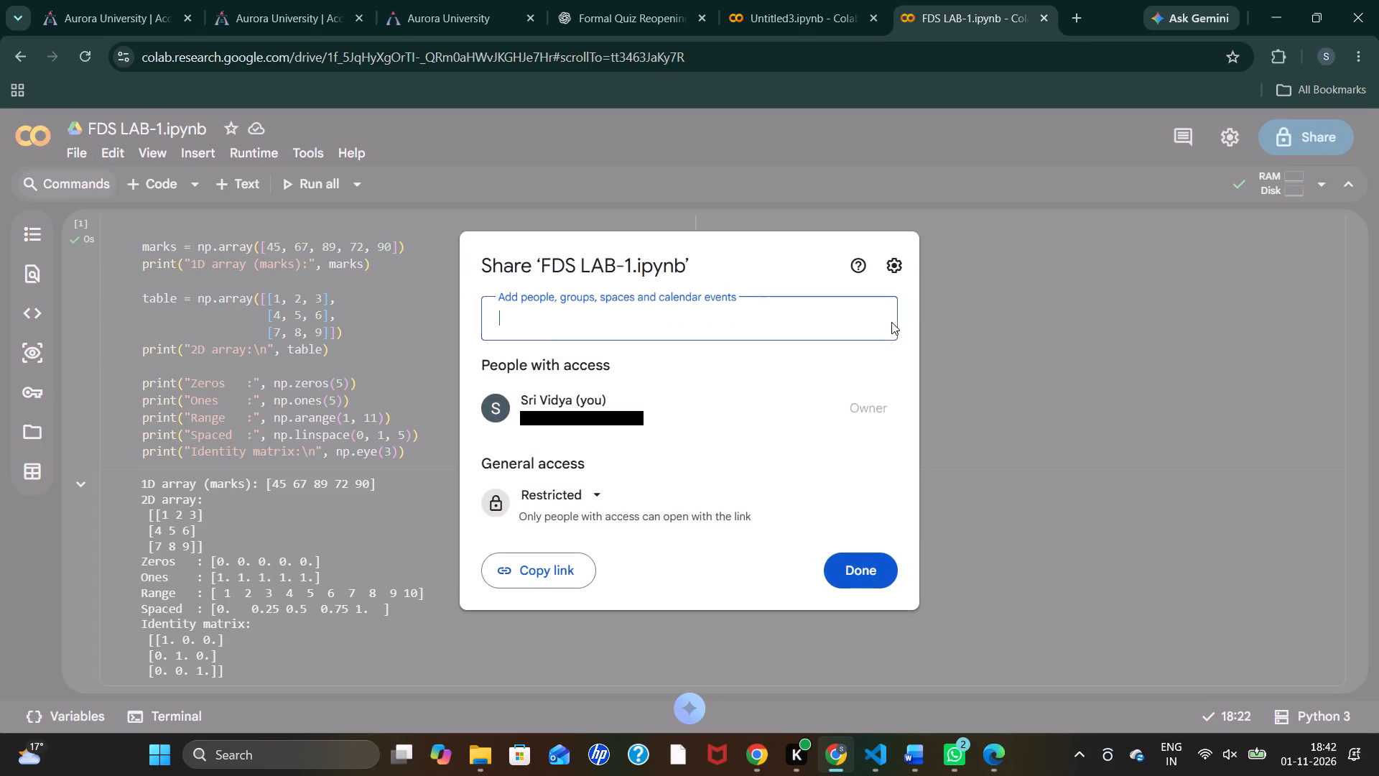
left_click(557, 499)
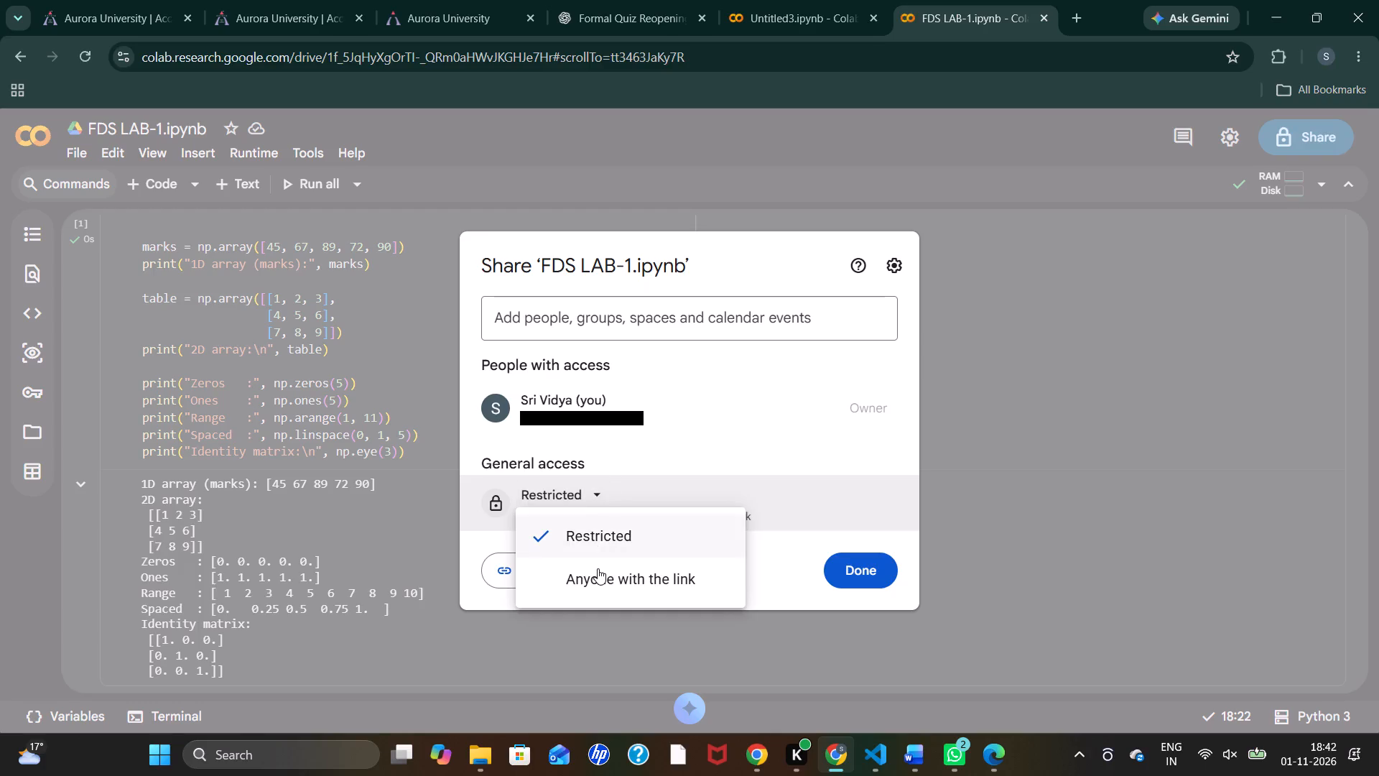
left_click(598, 568)
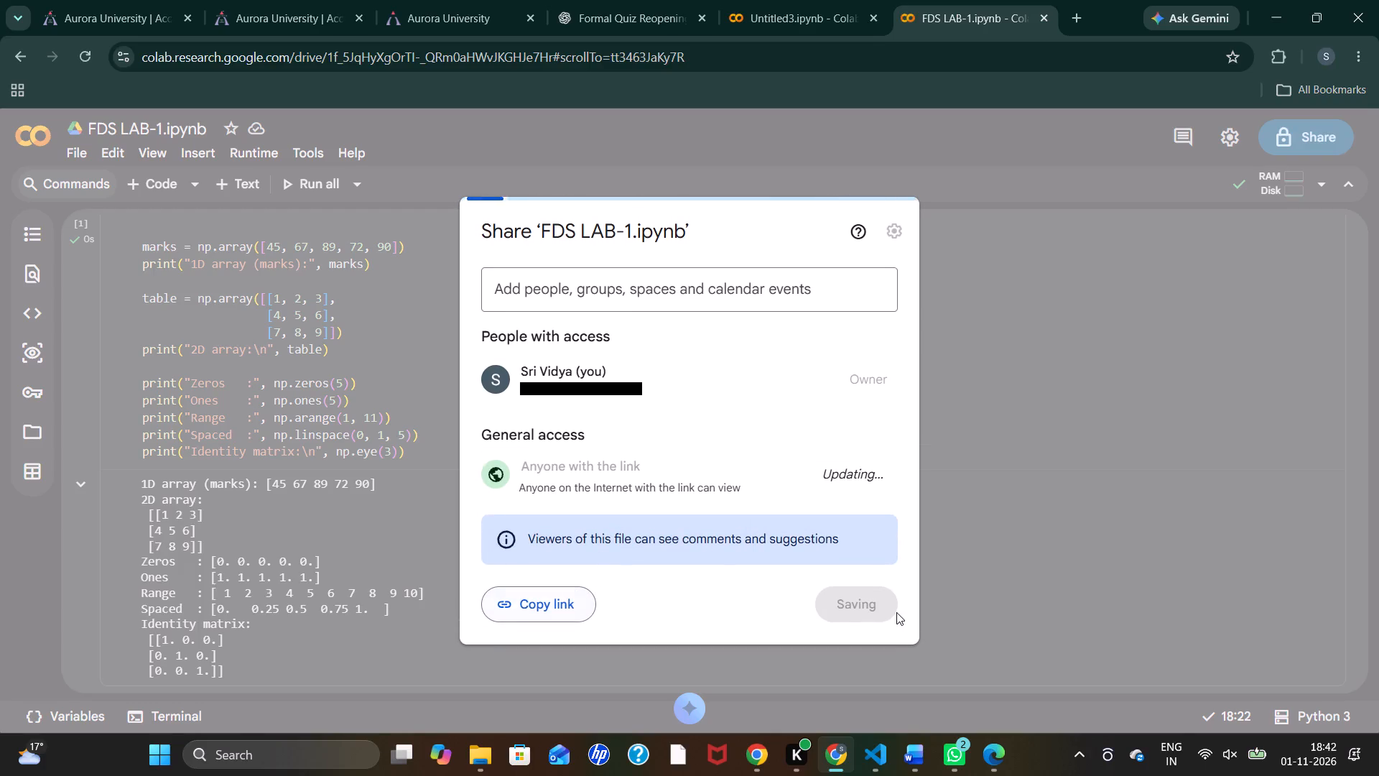
left_click(554, 612)
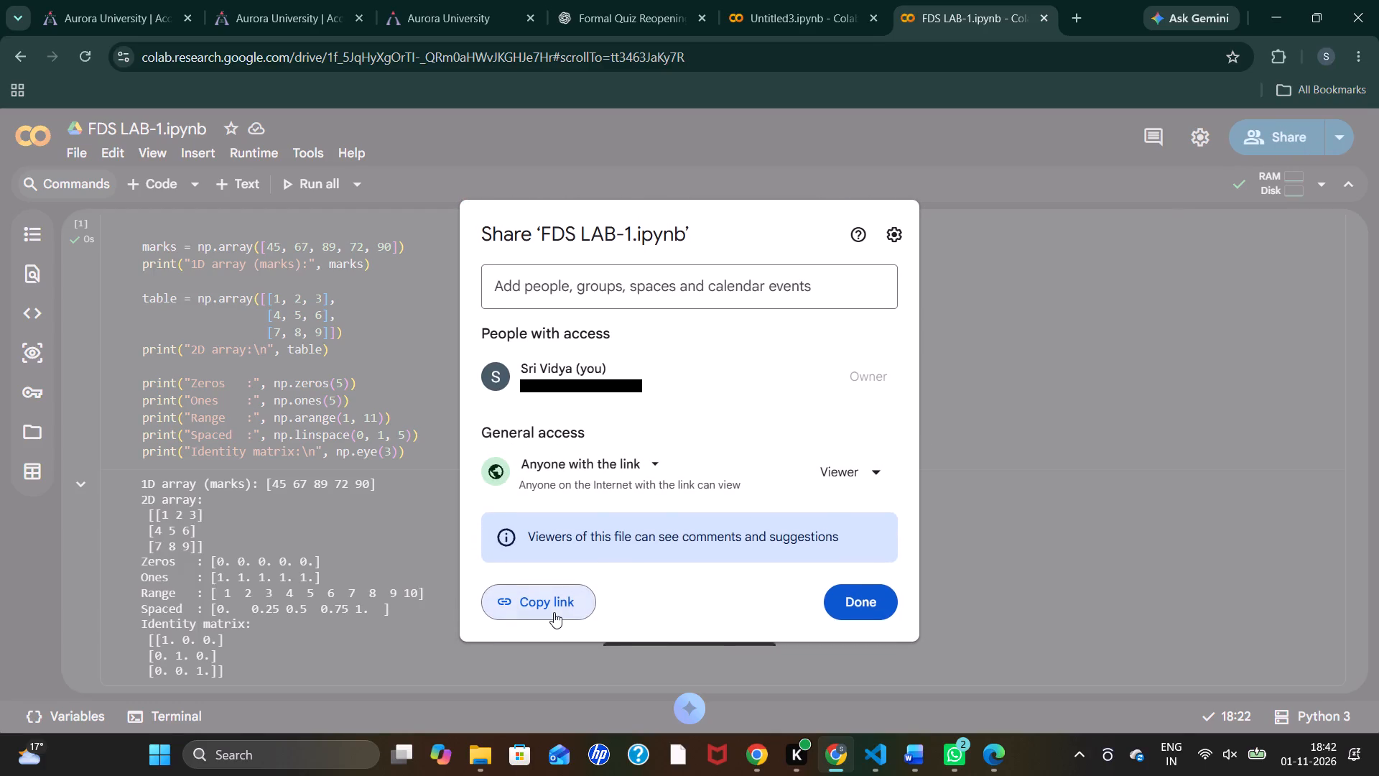
left_click(874, 607)
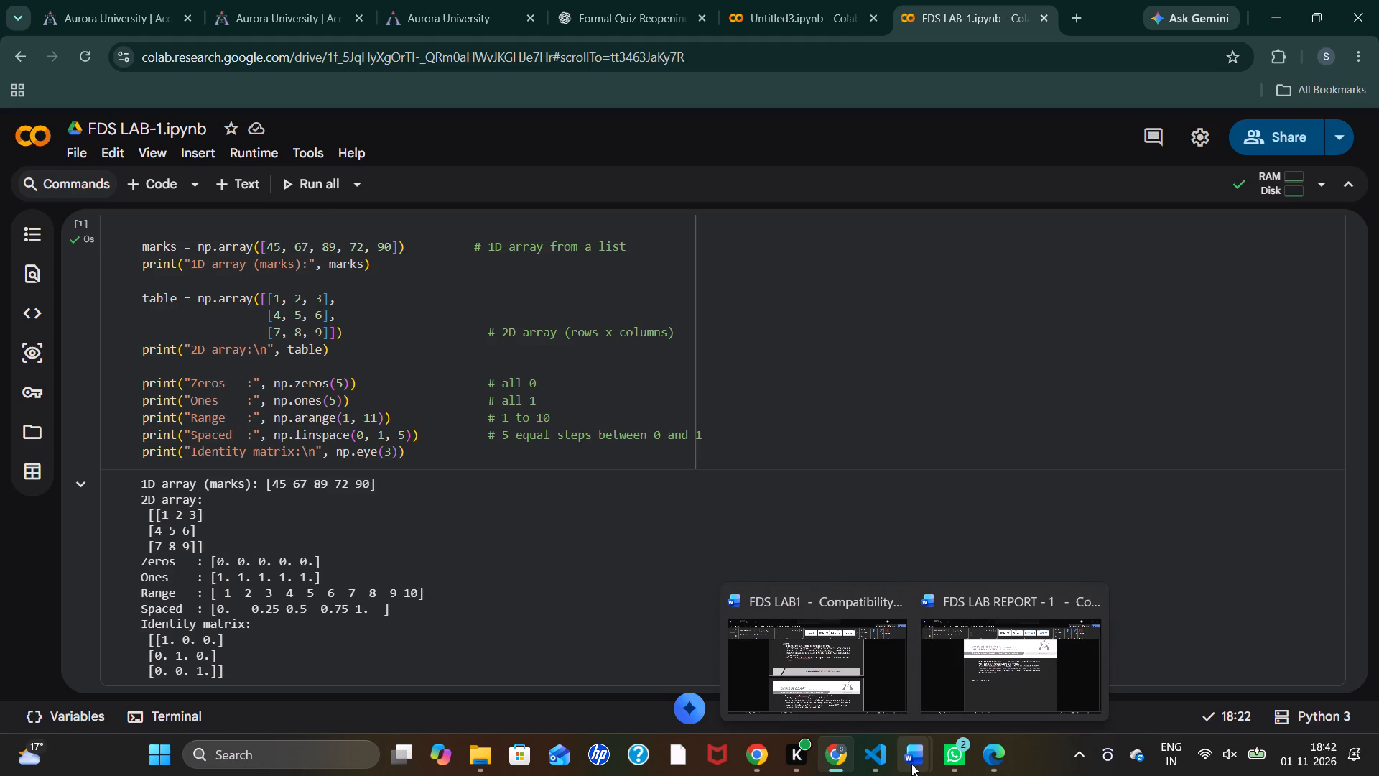
Switch to FDS LAB REPORT - 1 in Word and paste the notebook's sharing link after "GOOGLE COLLAB LINK:".
left_click(1006, 688)
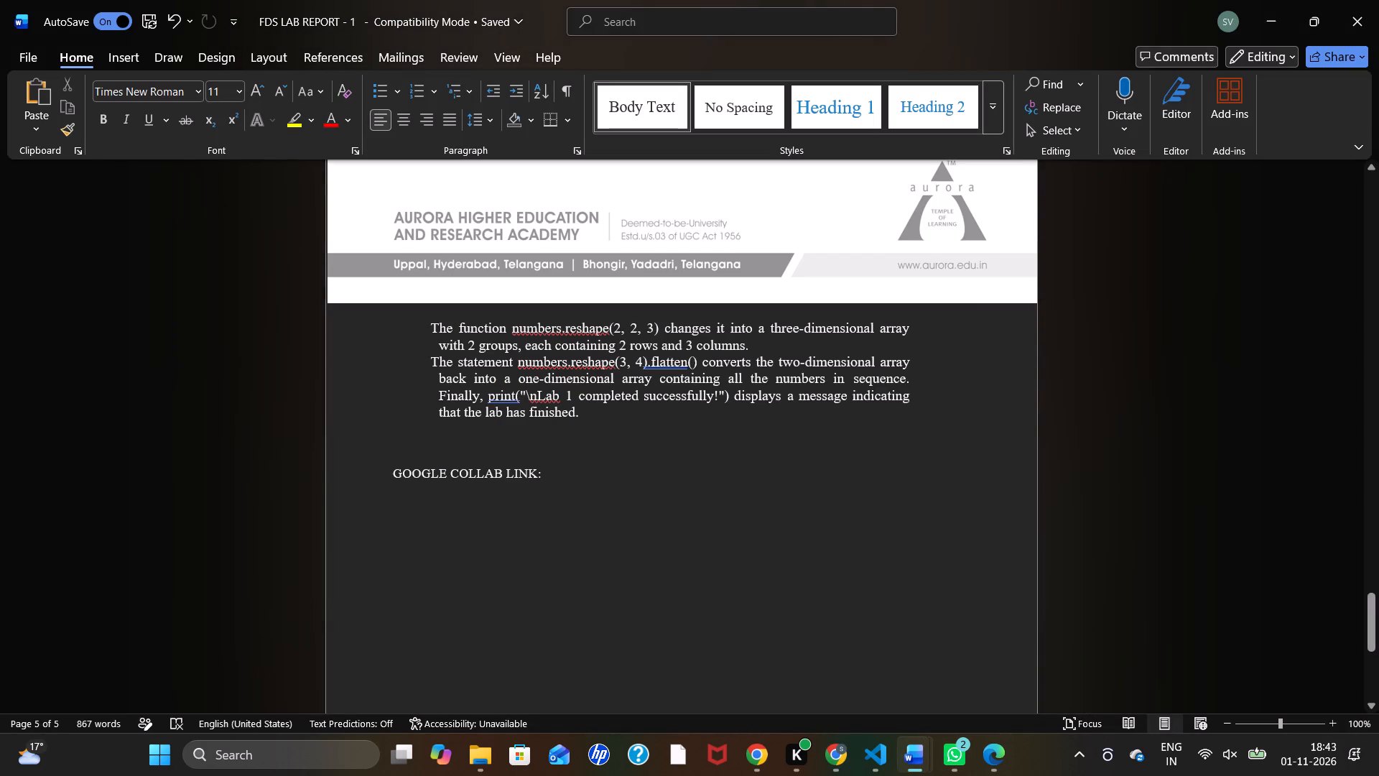
key("ctrl+v")
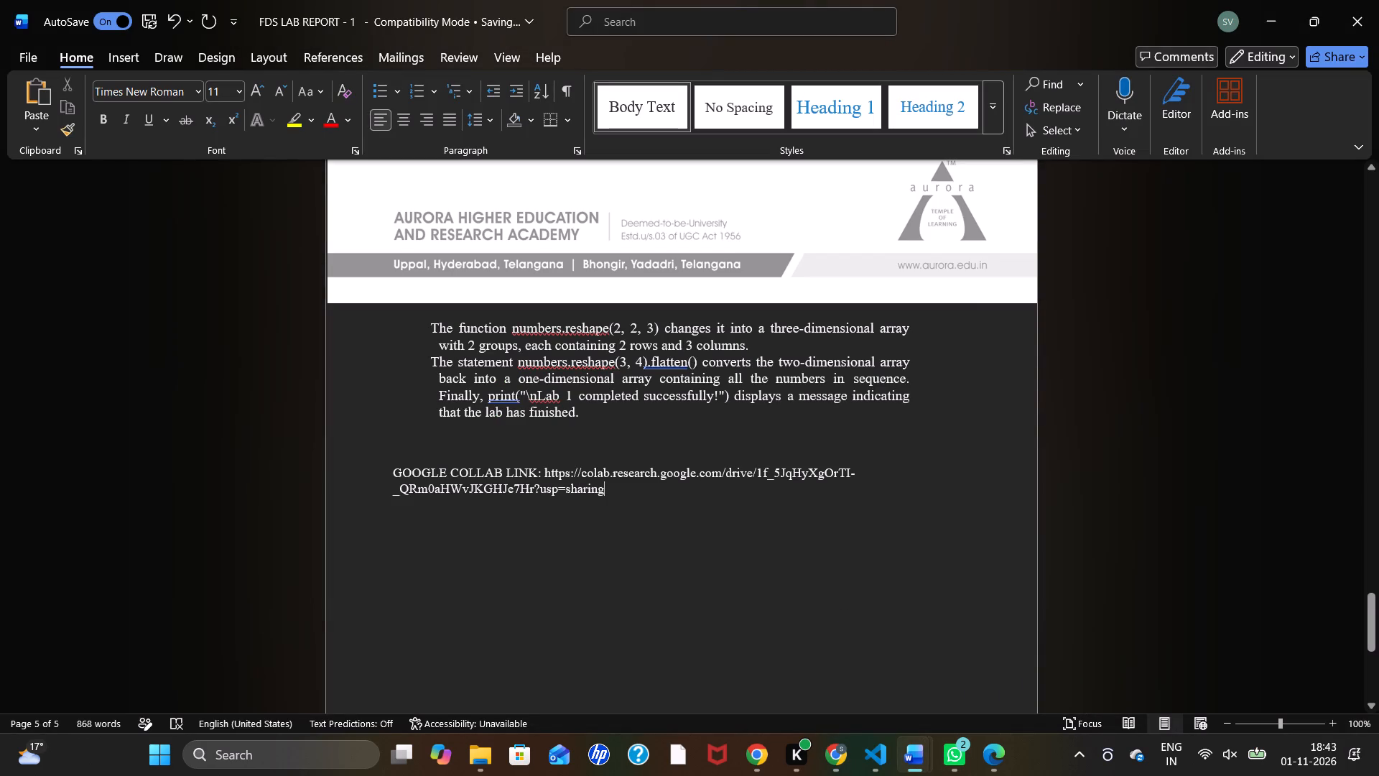
Turn the pasted Colab URL into a hyperlink that points to the same address.
left_click(544, 469)
left_click_drag(544, 469, 626, 509)
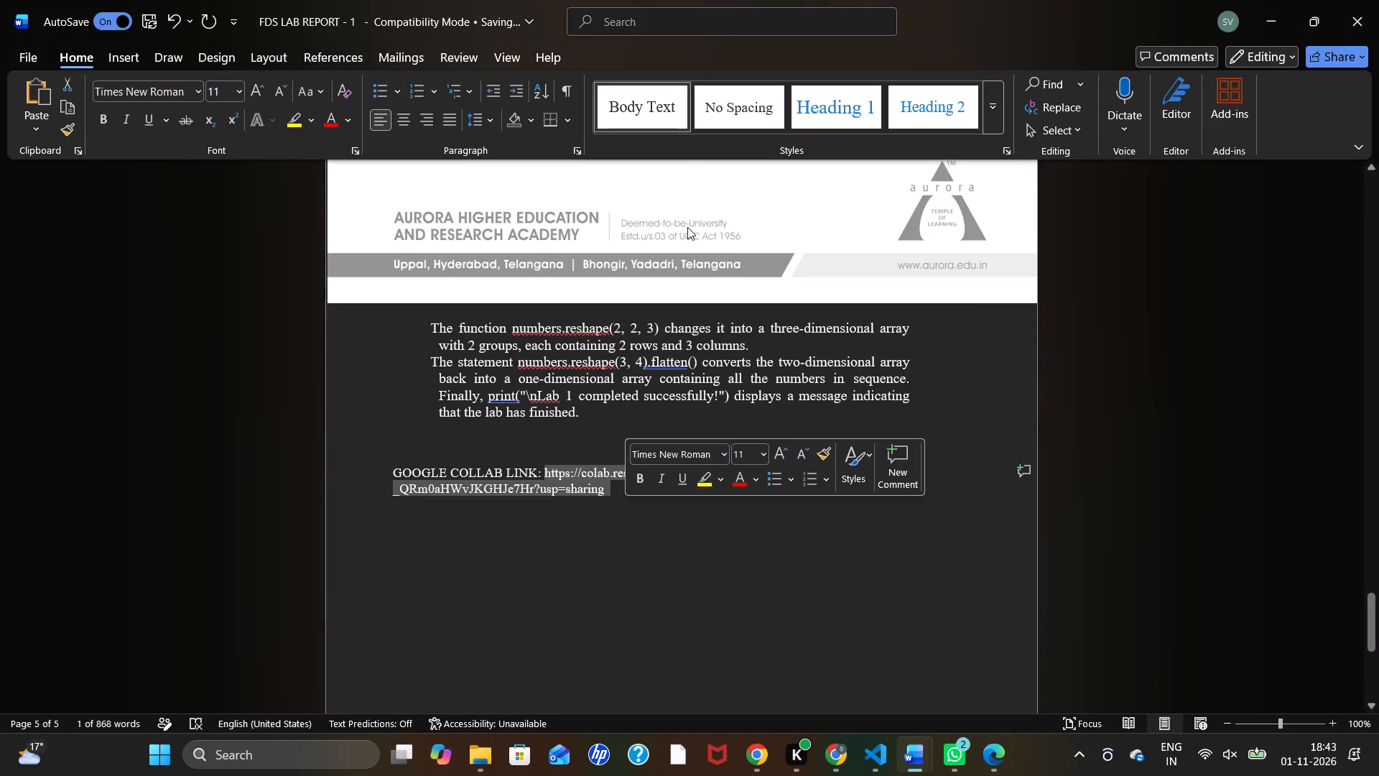
left_click(693, 29)
type("HU")
key("BackSpace")
left_click(674, 108)
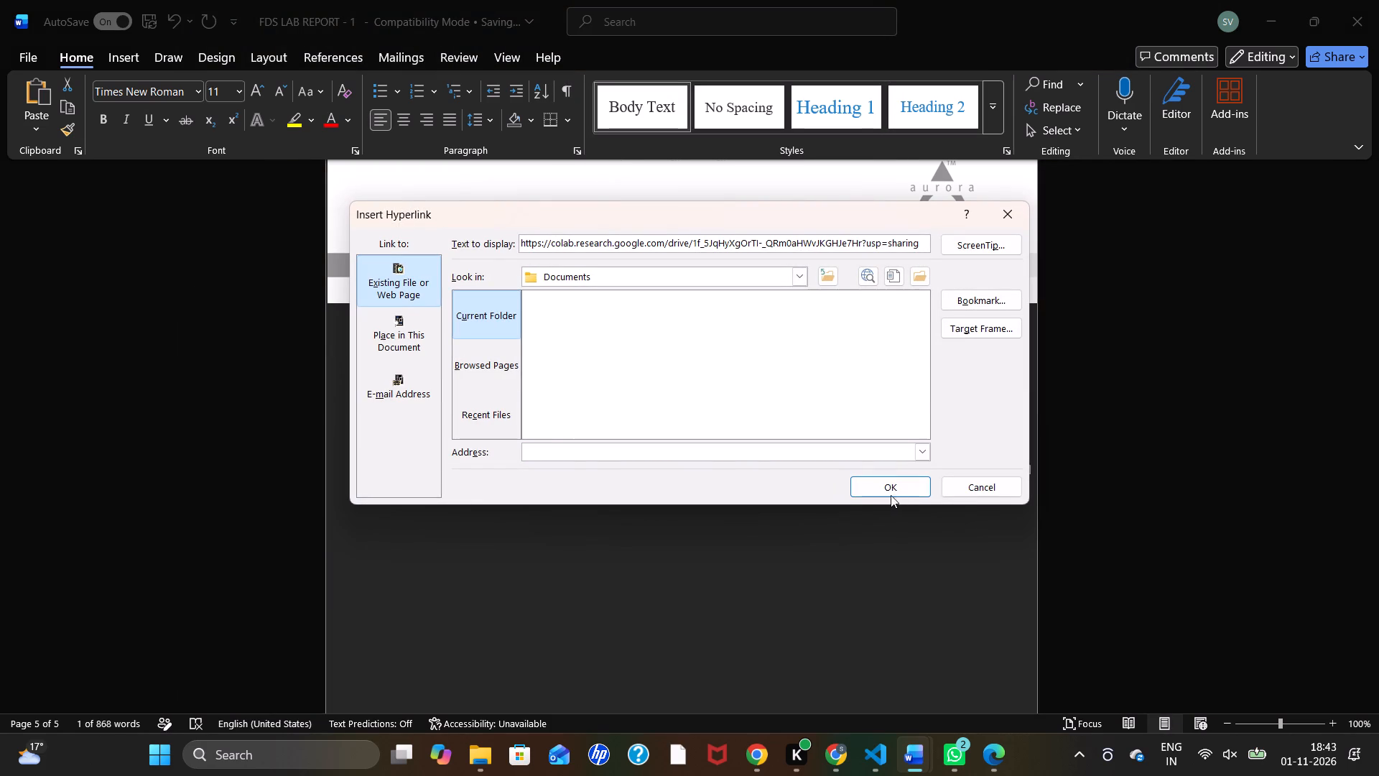
left_click(888, 498)
left_click(891, 486)
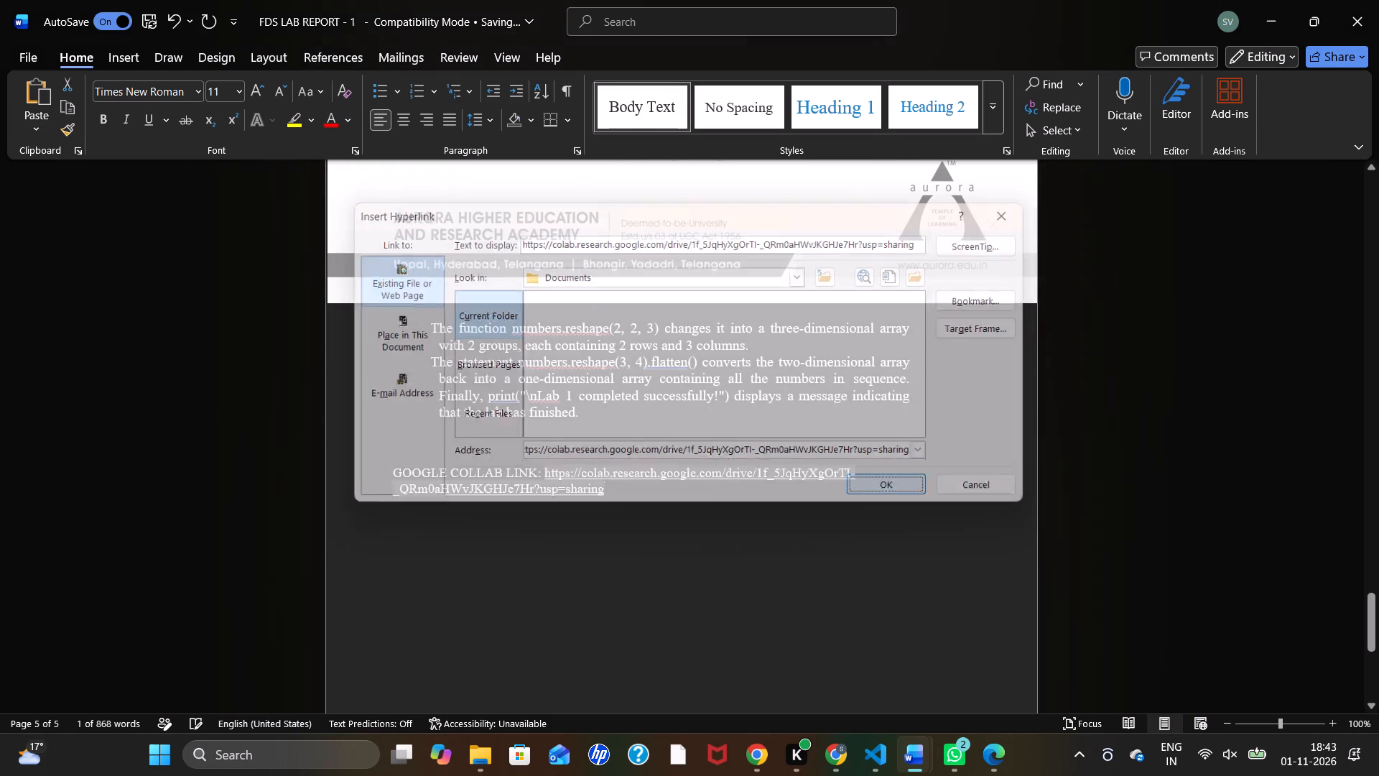
Review the report's pages from the Colab link back up to the student details table.
scroll(840, 555, "up", 6)
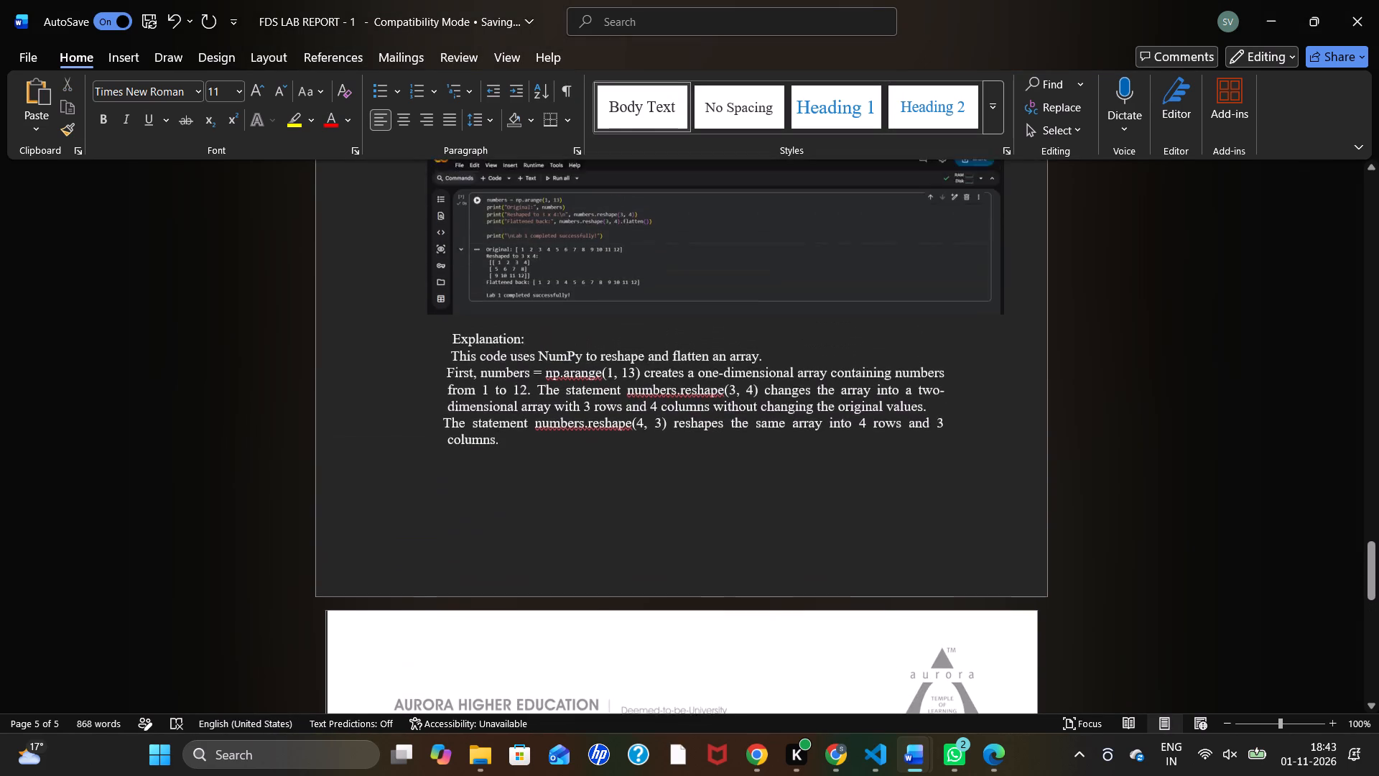
scroll(840, 555, "up", 11)
scroll(840, 555, "down", 13)
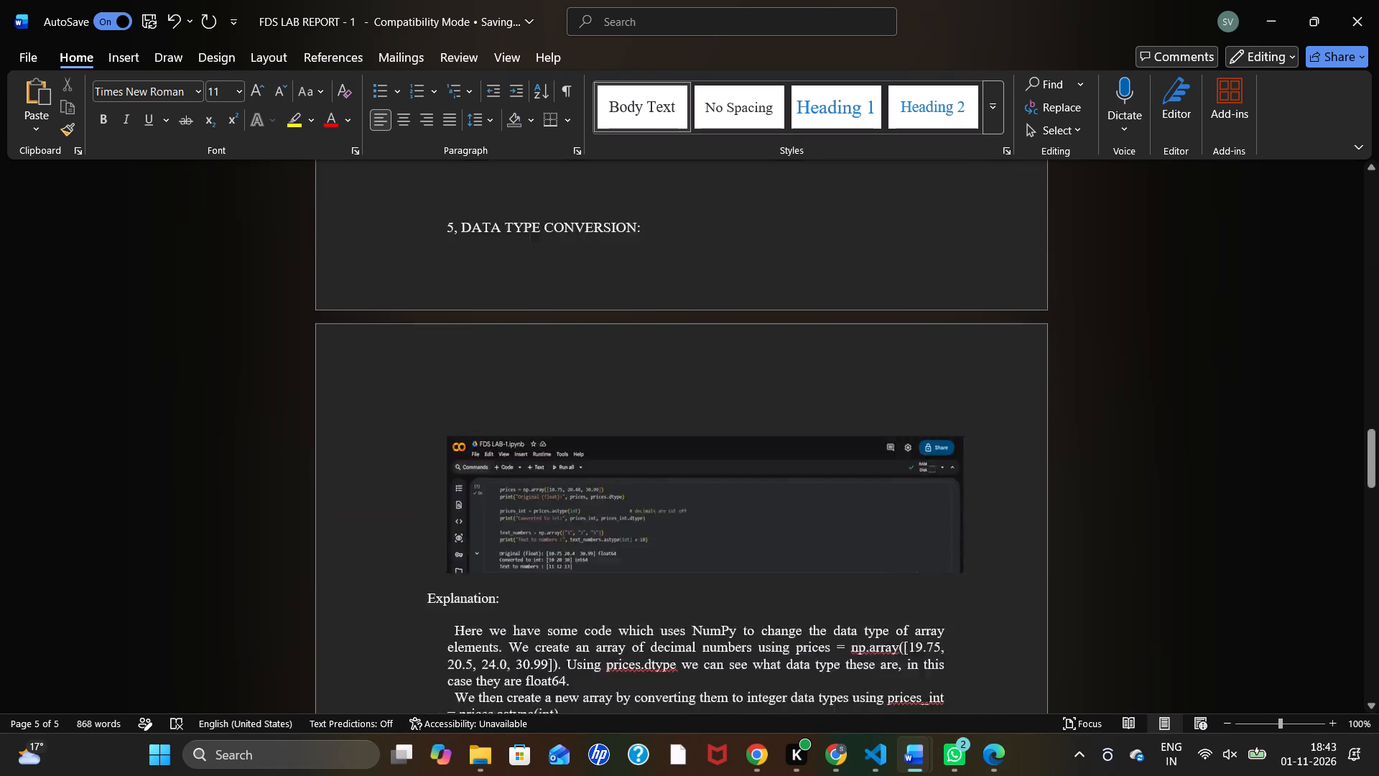
scroll(840, 555, "down", 1)
scroll(840, 555, "up", 6)
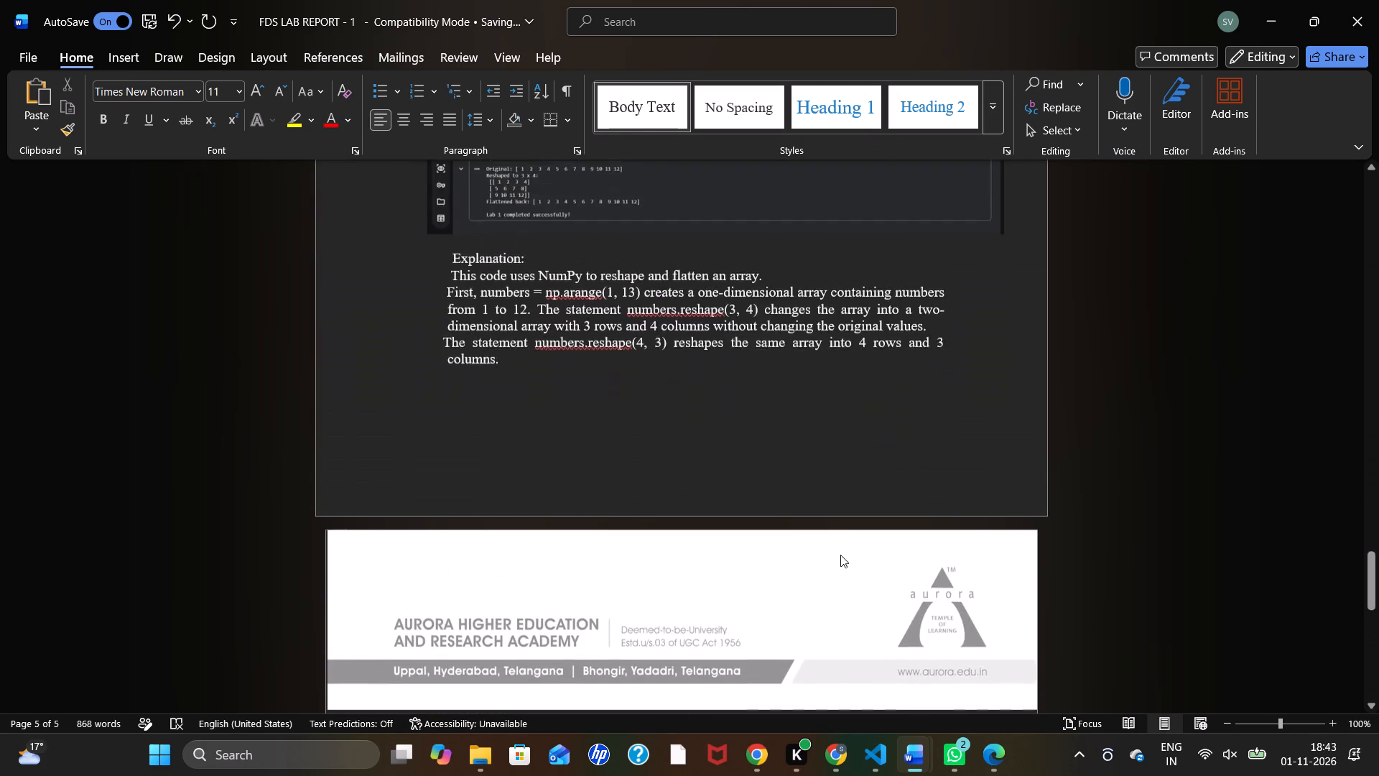
scroll(840, 555, "up", 15)
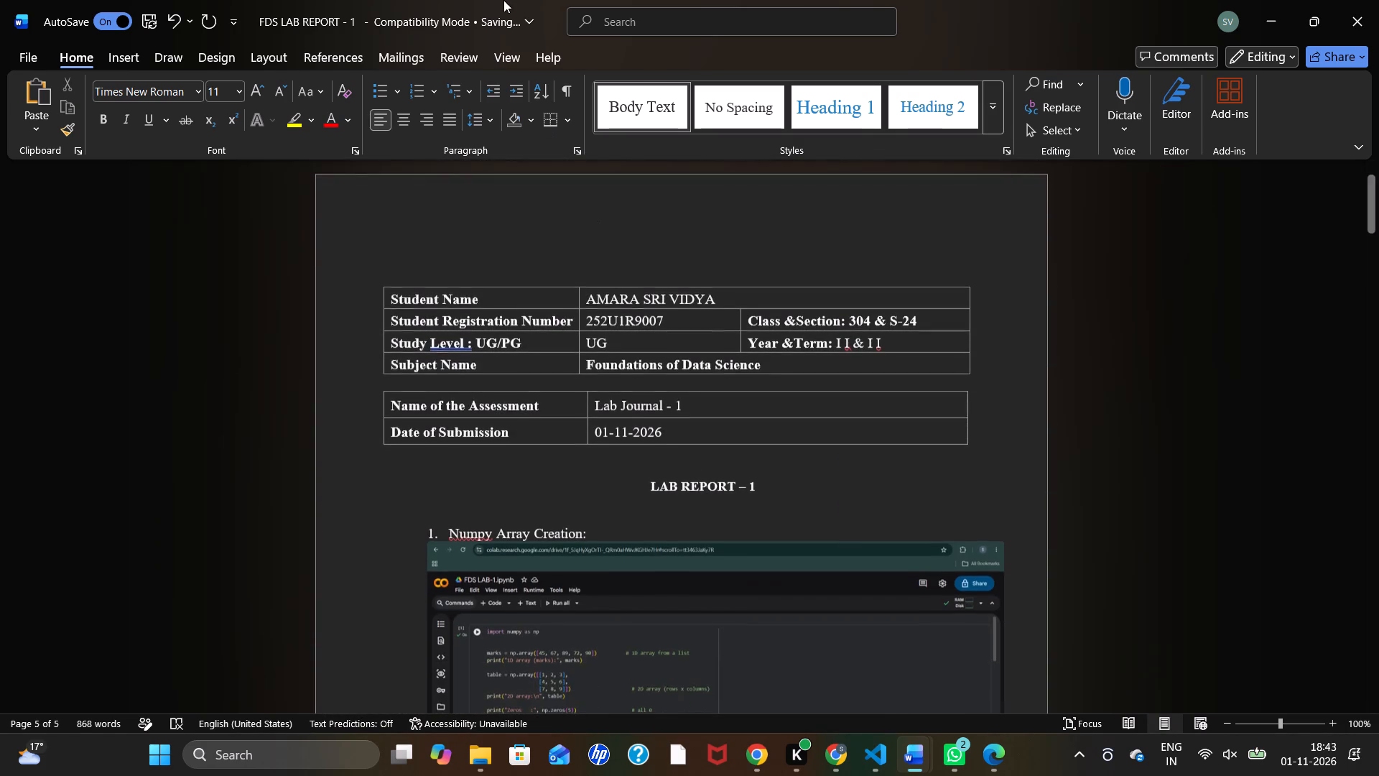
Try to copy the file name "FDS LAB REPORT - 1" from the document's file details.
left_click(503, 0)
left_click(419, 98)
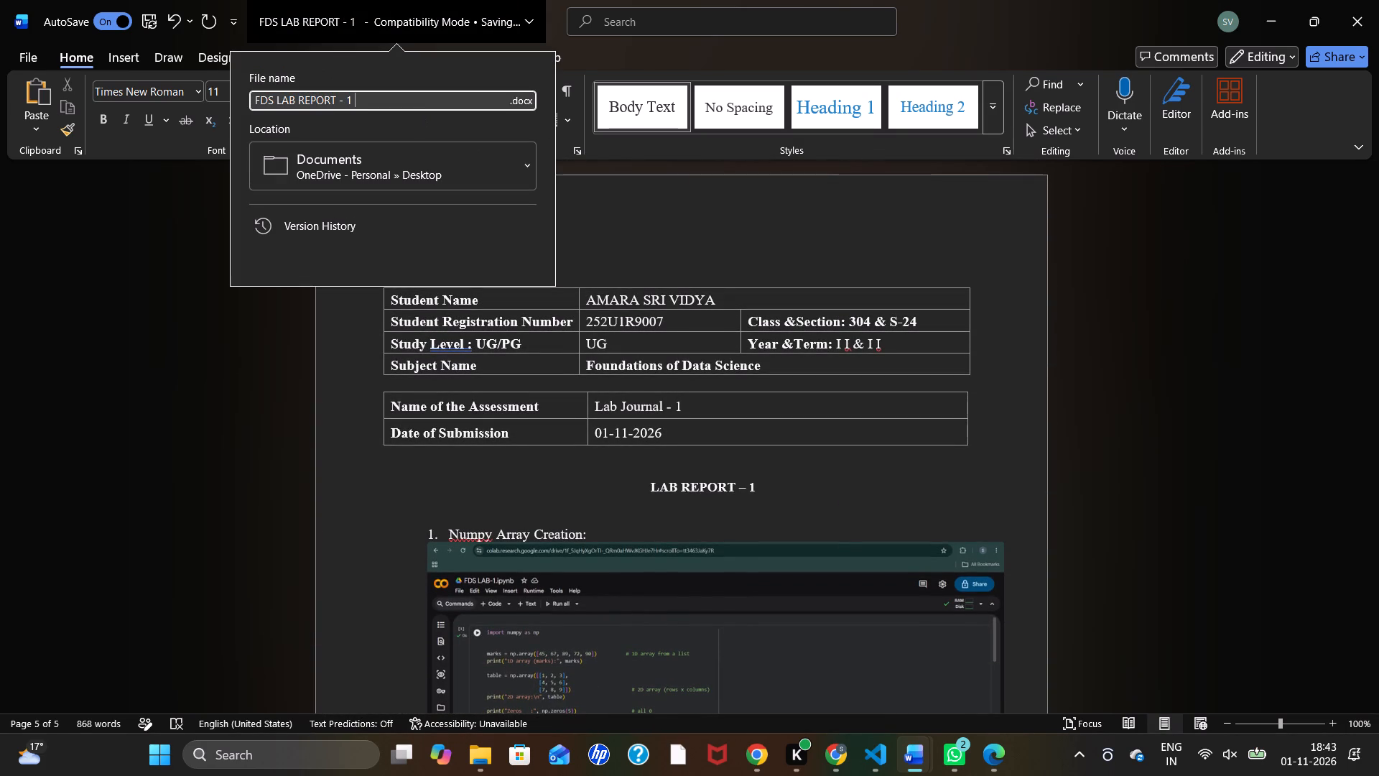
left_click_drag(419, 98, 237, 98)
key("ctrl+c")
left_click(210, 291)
Print FDS LAB REPORT - 1 to a PDF file.
key("ctrl+p")
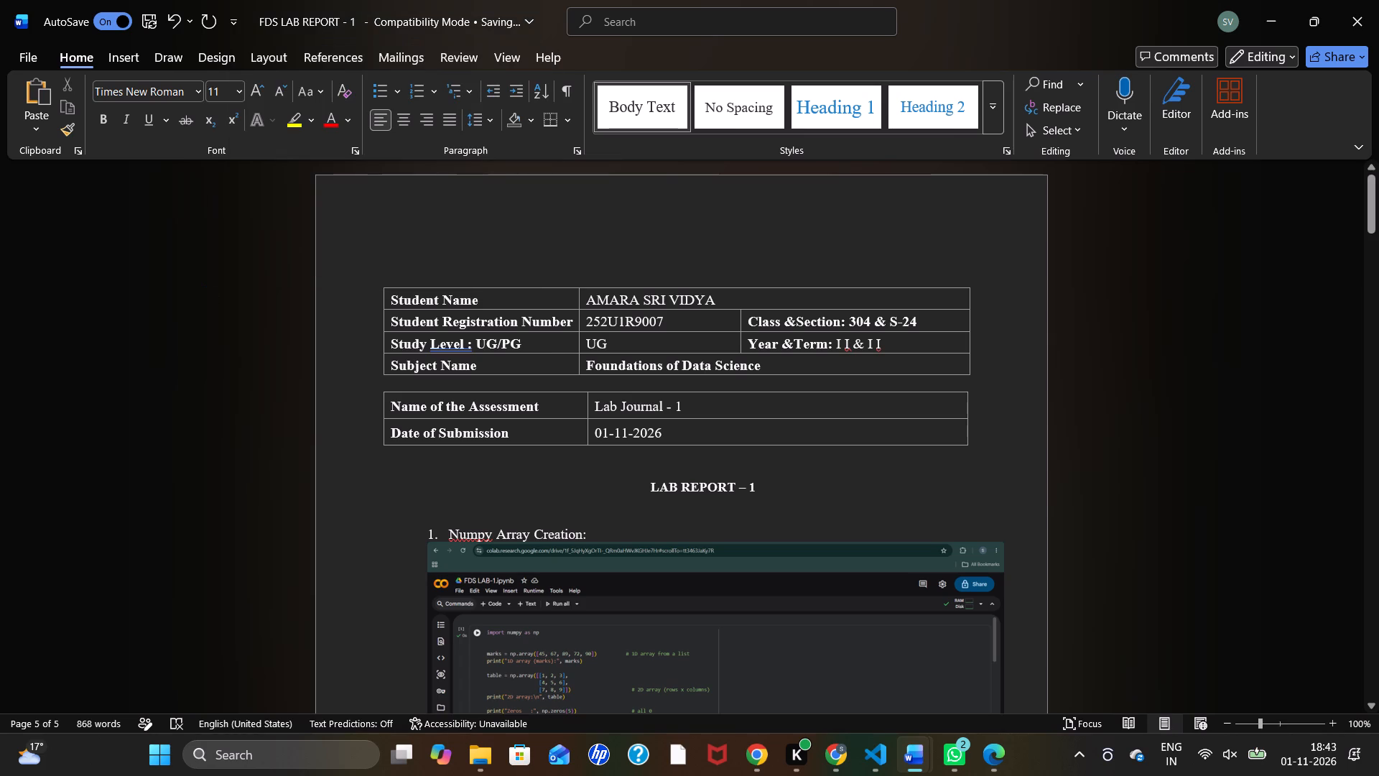
left_click(196, 131)
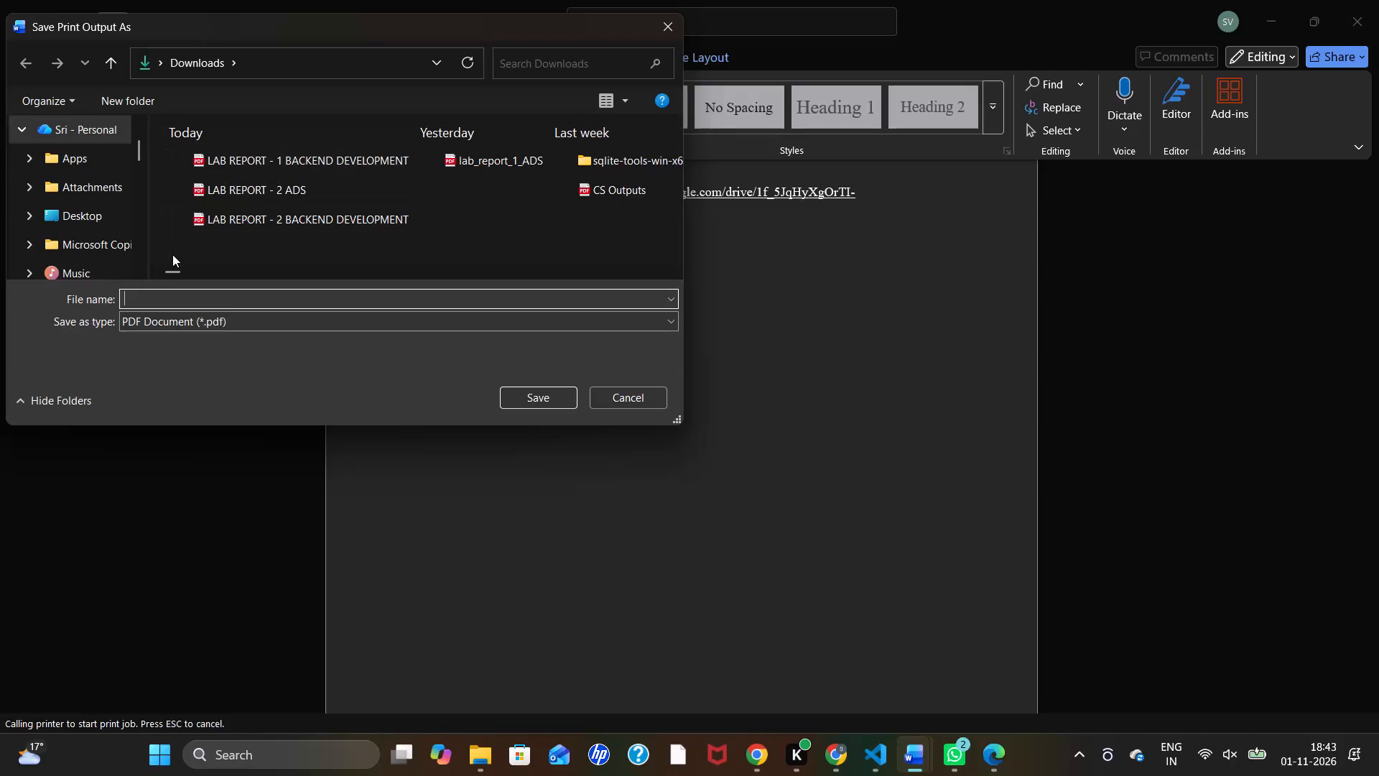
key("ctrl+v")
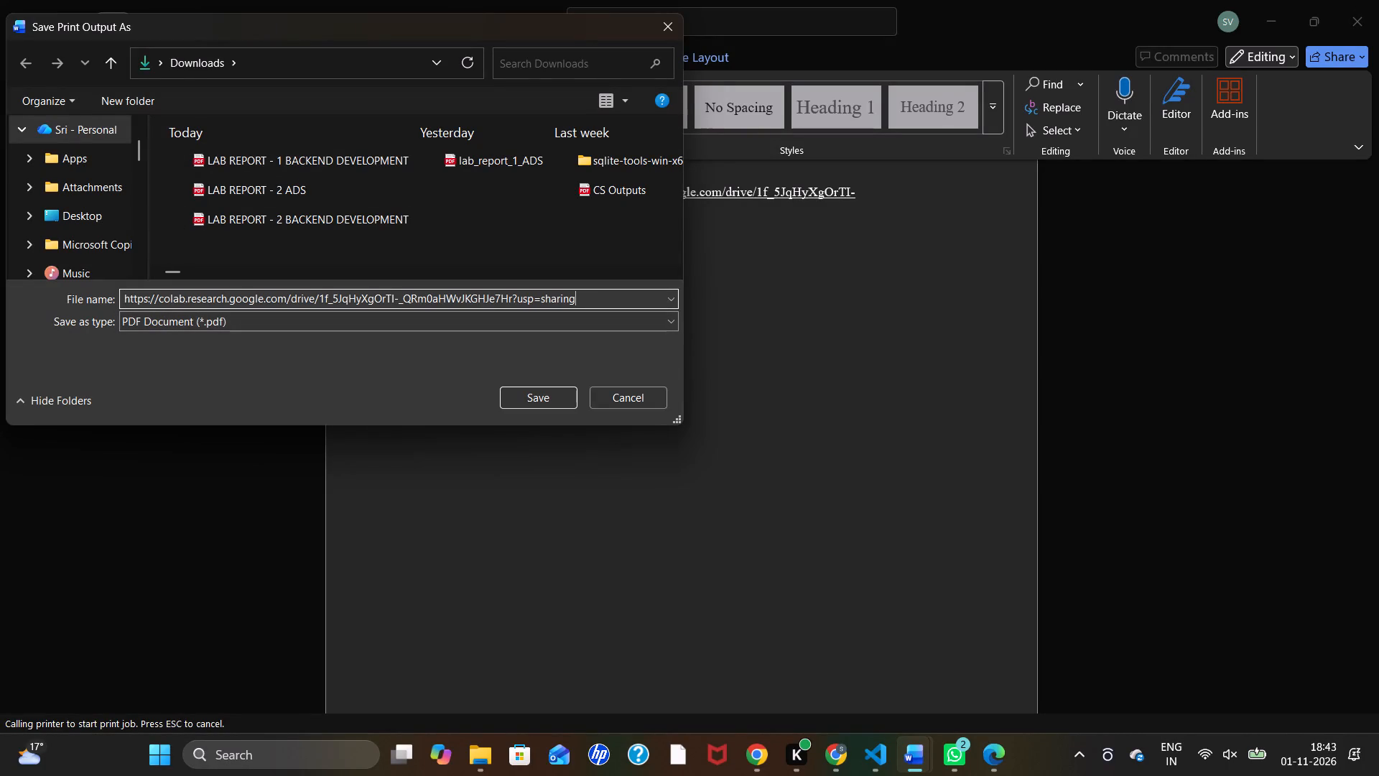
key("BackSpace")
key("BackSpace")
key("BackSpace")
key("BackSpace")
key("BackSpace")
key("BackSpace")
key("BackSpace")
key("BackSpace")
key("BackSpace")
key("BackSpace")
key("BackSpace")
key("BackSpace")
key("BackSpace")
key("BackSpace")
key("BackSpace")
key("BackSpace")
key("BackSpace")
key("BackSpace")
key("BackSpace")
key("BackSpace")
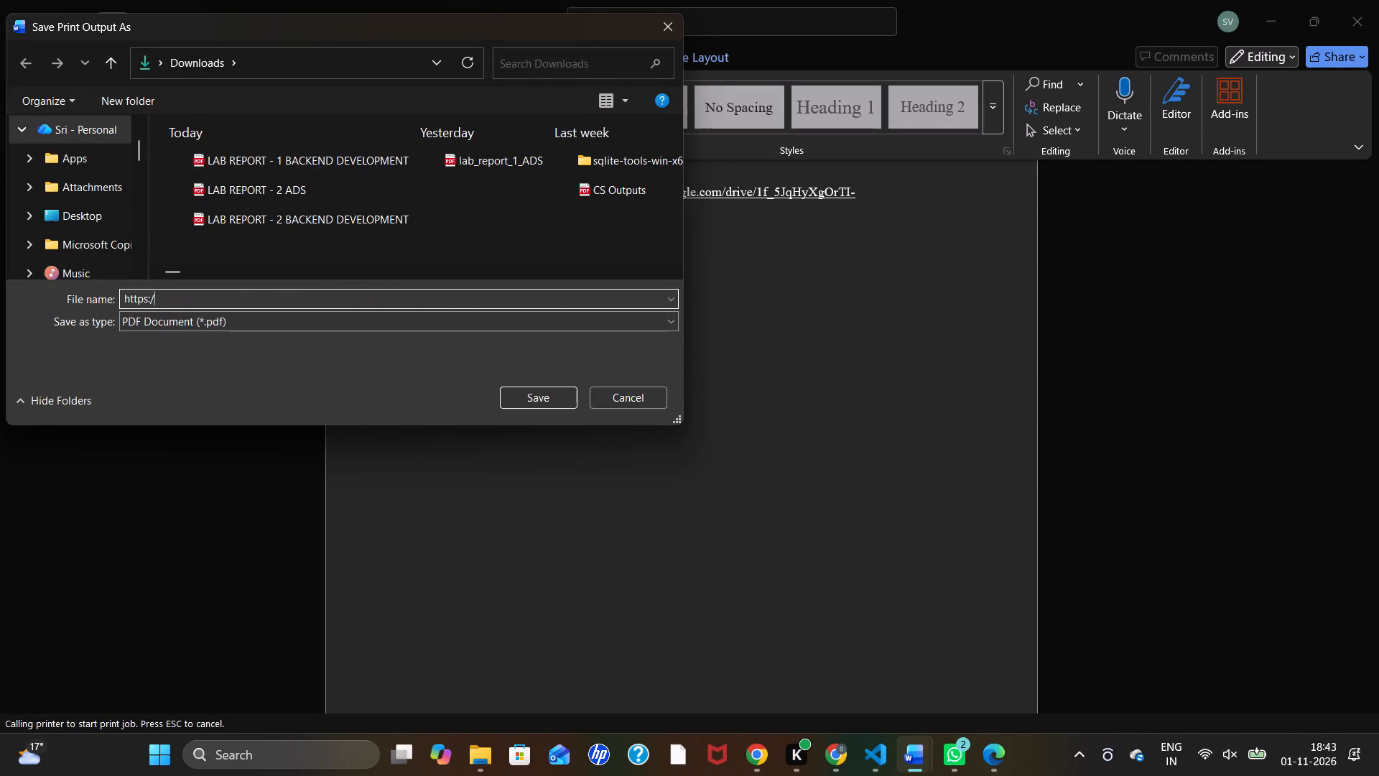
type("FDS LAB REPORT - 1")
key("space")
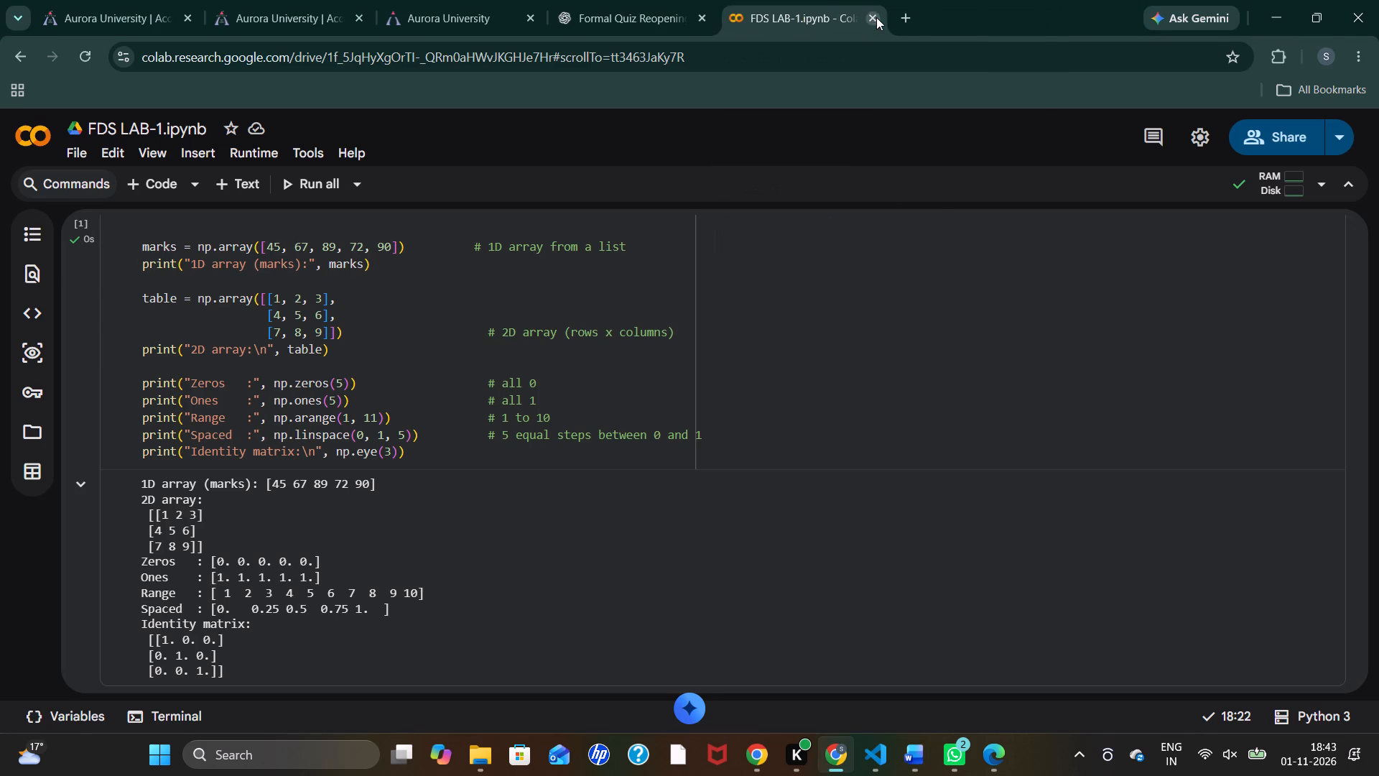
Minimize Chrome to return to the FDS LAB1 document in Word.
left_click(1287, 0)
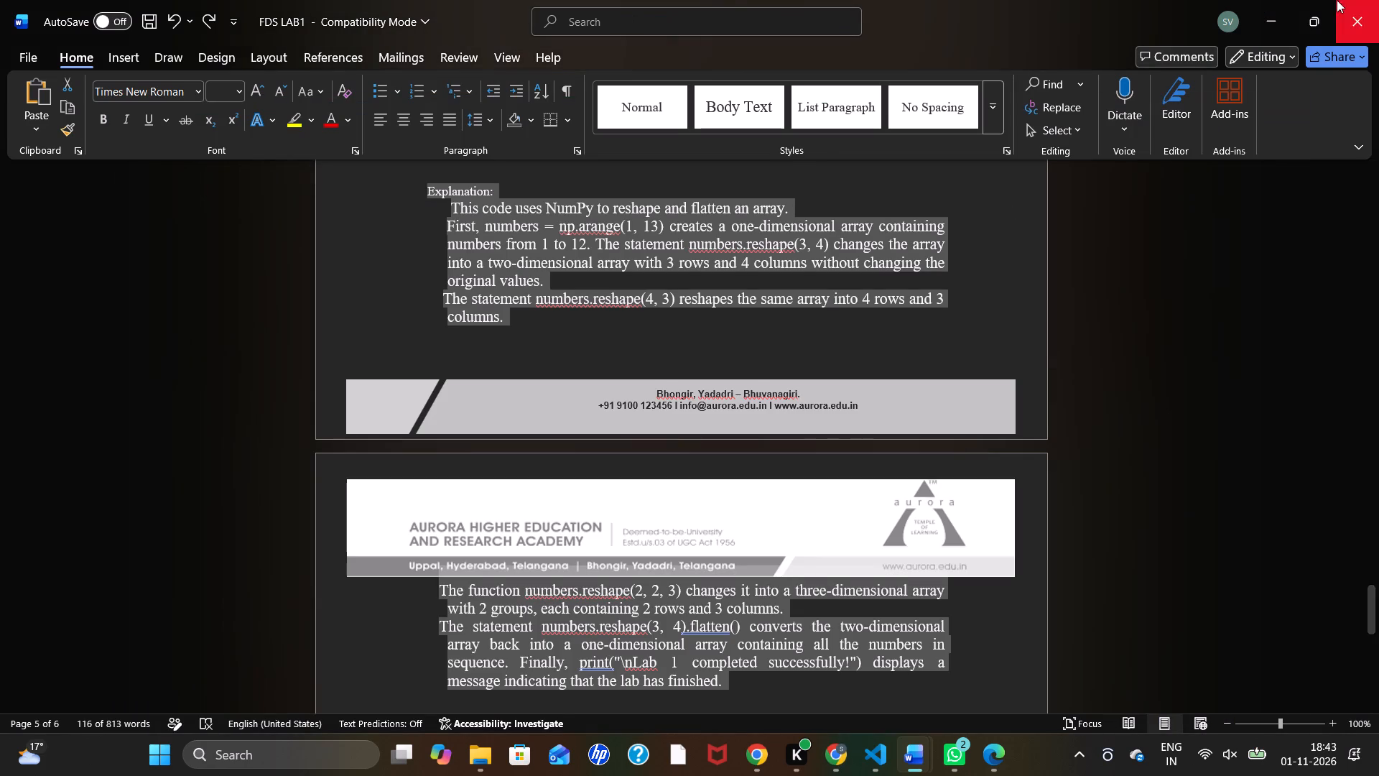
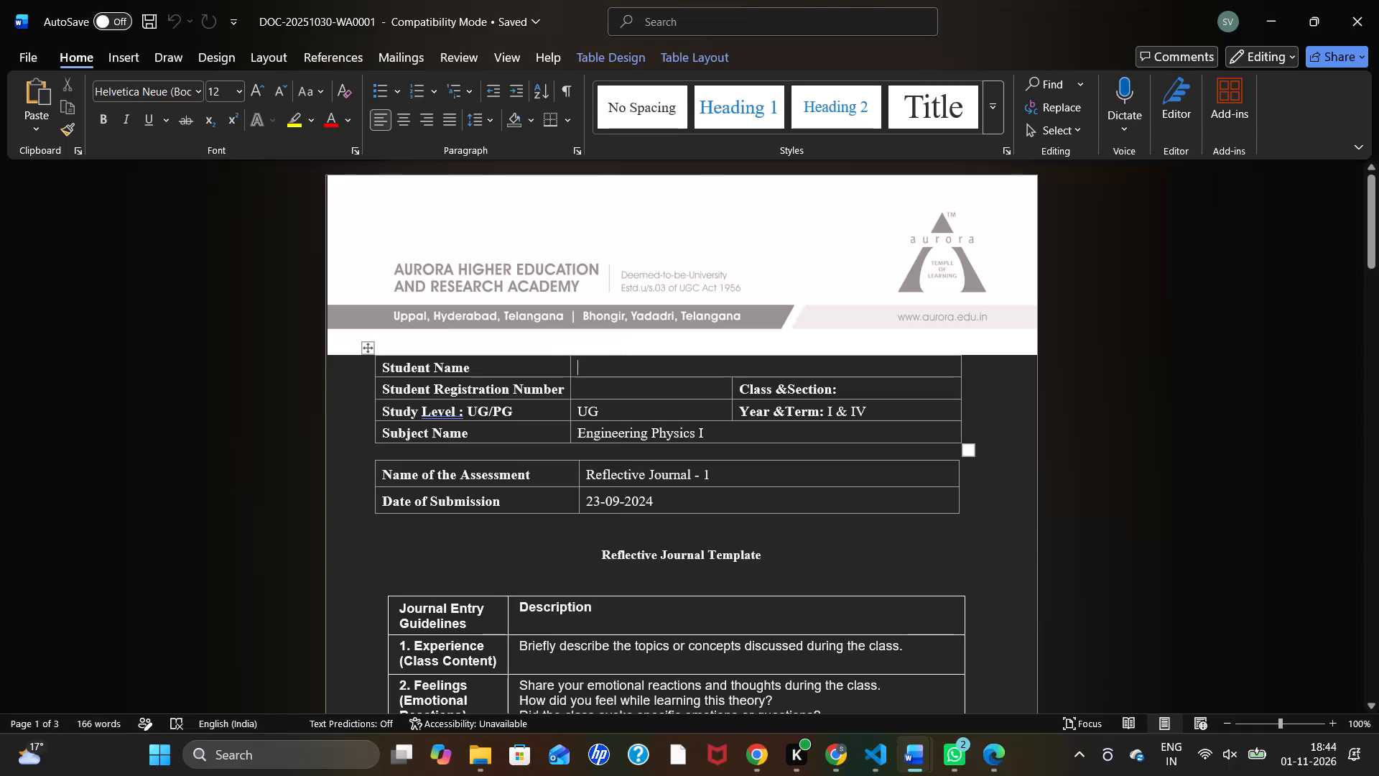
Fill in the student name and the student registration number in the journal document's header table.
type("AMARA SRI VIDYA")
left_click(589, 392)
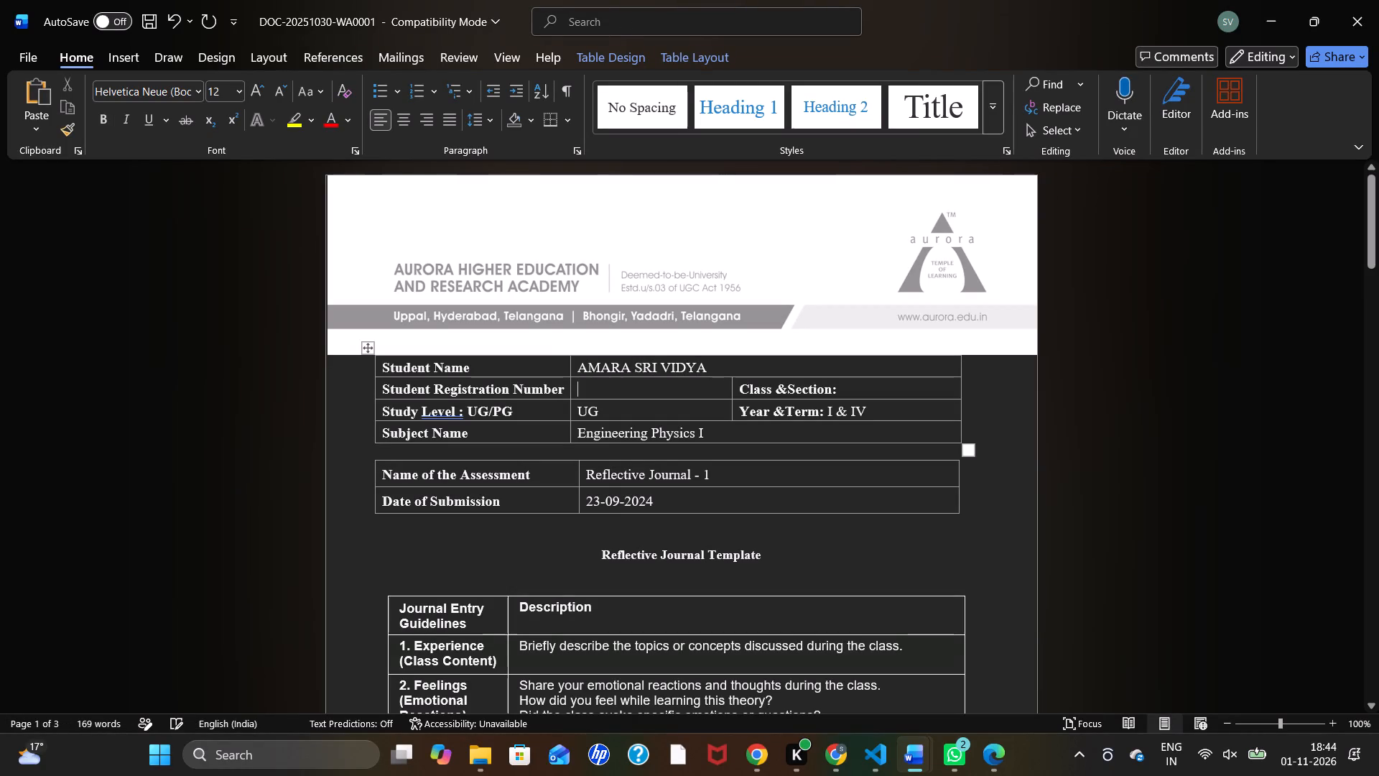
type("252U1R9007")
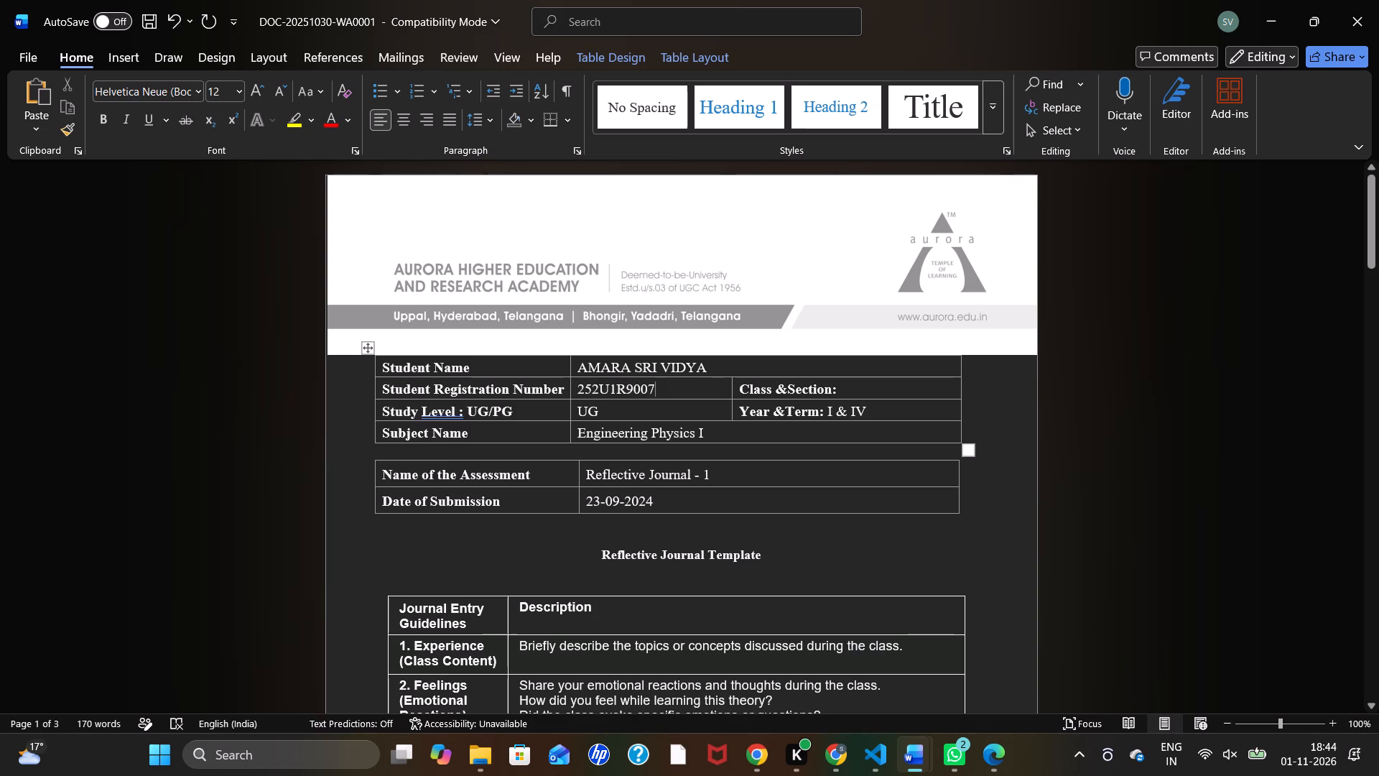
Enter 304 & S-24 as the Class & Section in the header table.
left_click_drag(855, 377, 853, 403)
left_click(855, 388)
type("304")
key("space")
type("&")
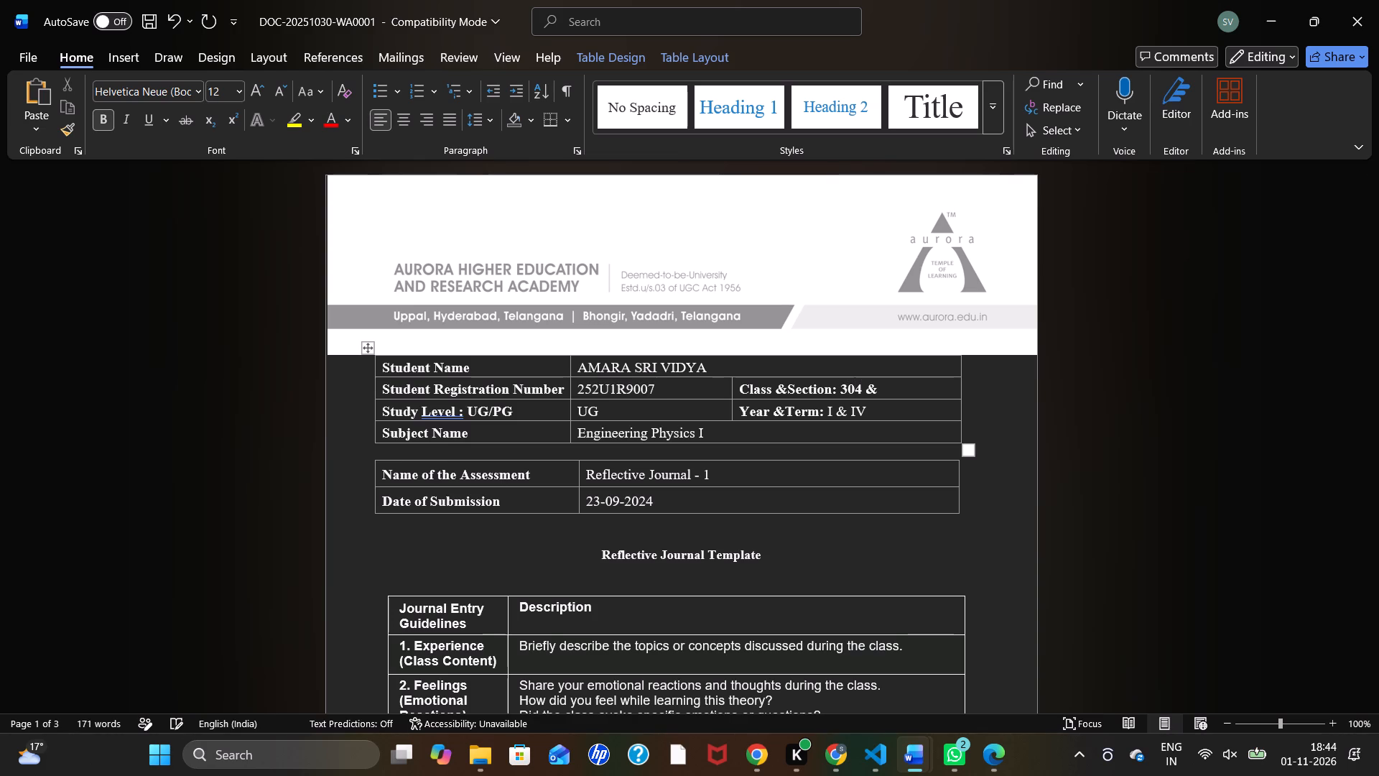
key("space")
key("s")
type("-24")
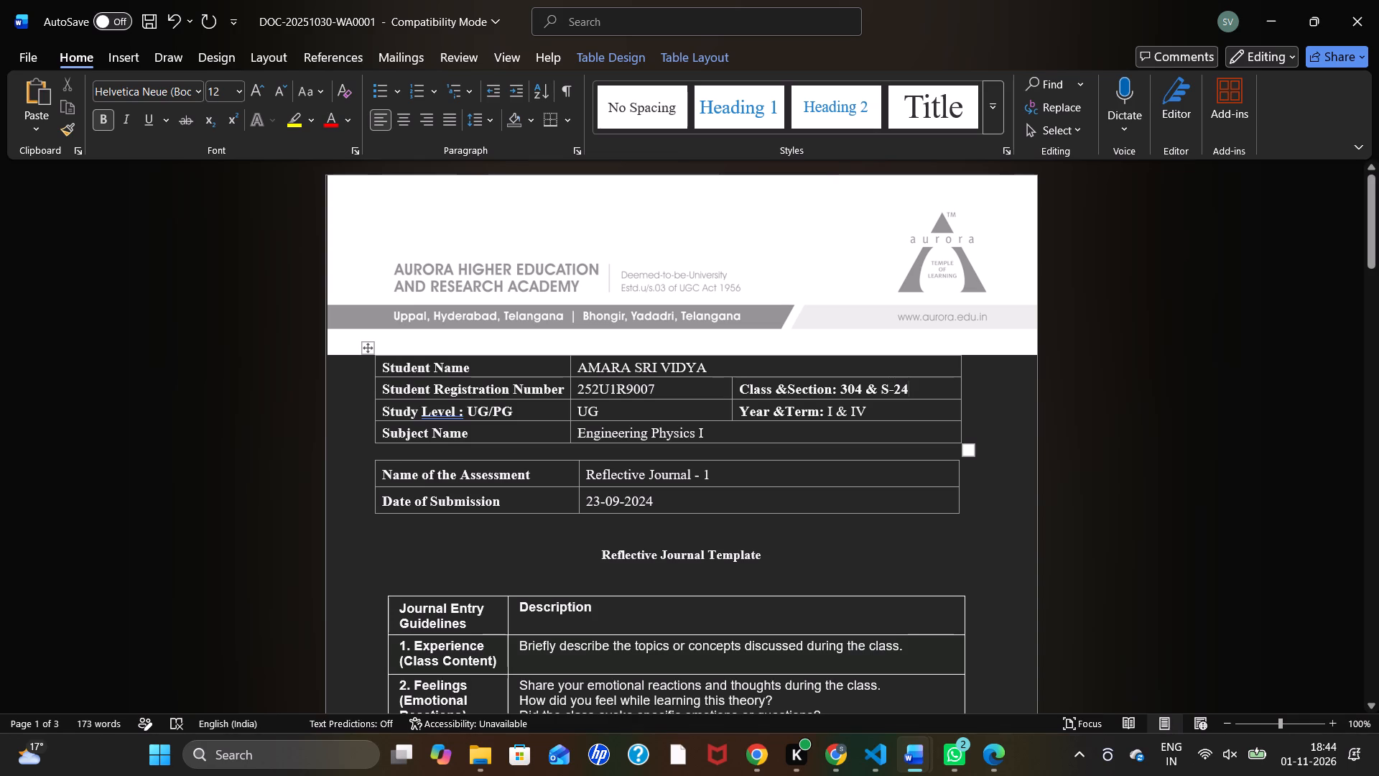
Change the Year & Term entry to I I & I I by duplicating the numeral I.
left_click(870, 412)
key("BackSpace")
left_click_drag(850, 407, 860, 409)
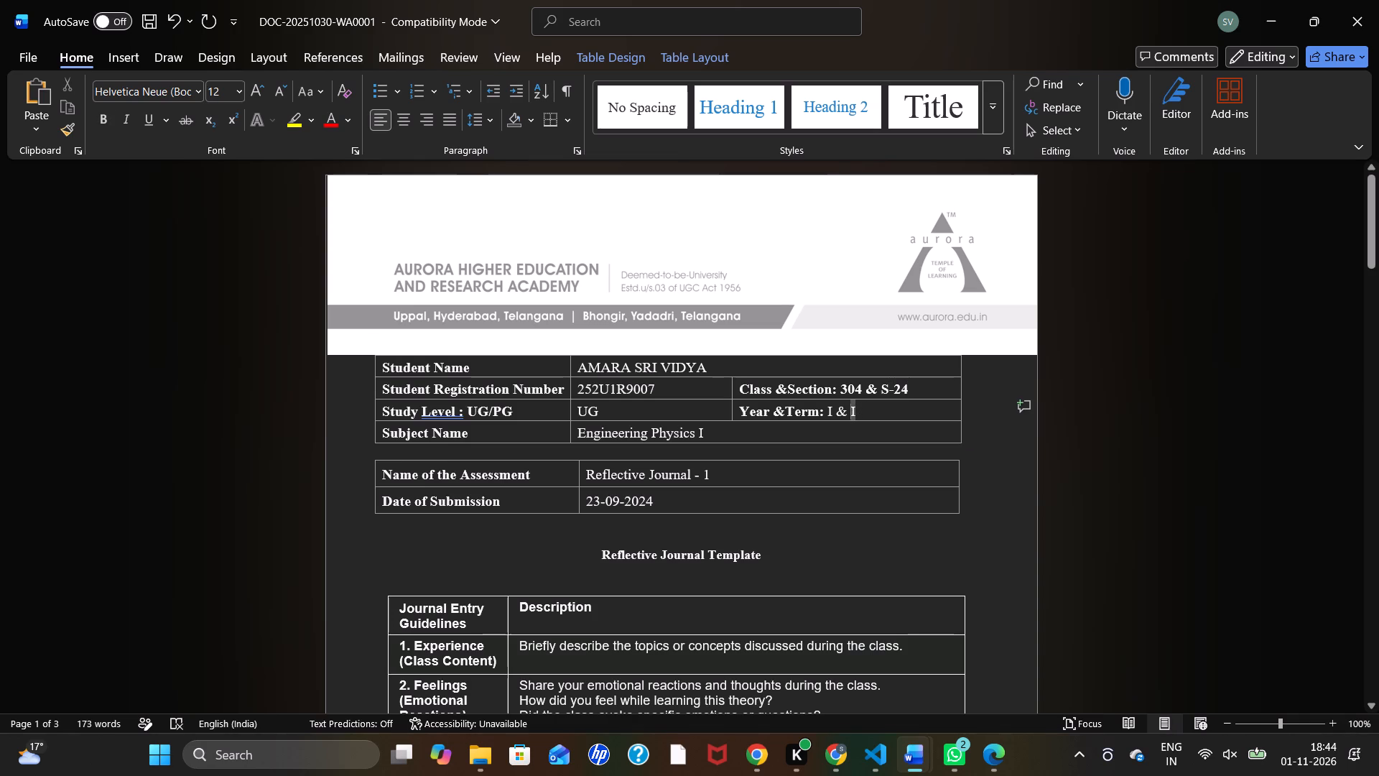
left_click_drag(860, 409, 865, 410)
key("ctrl+c")
left_click(865, 410)
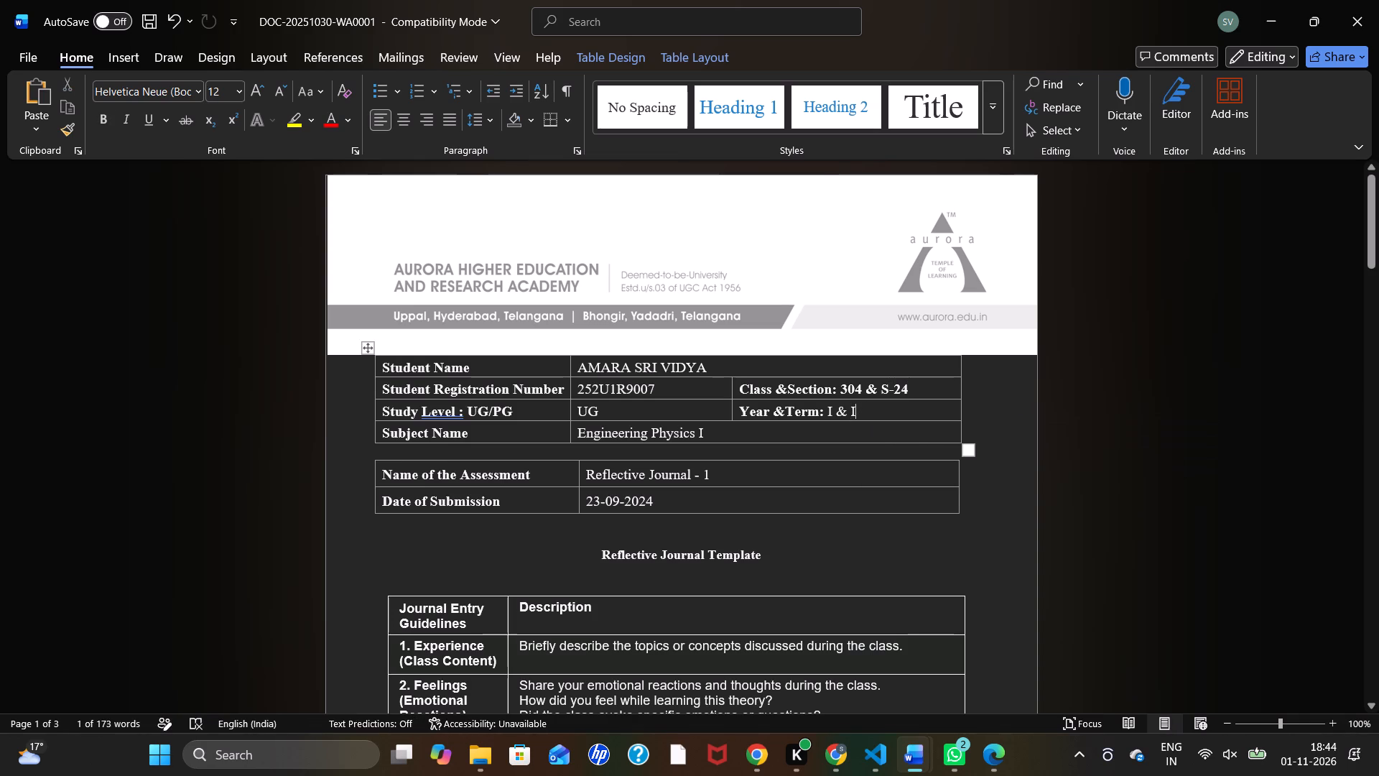
key("ctrl+v")
left_click(835, 411)
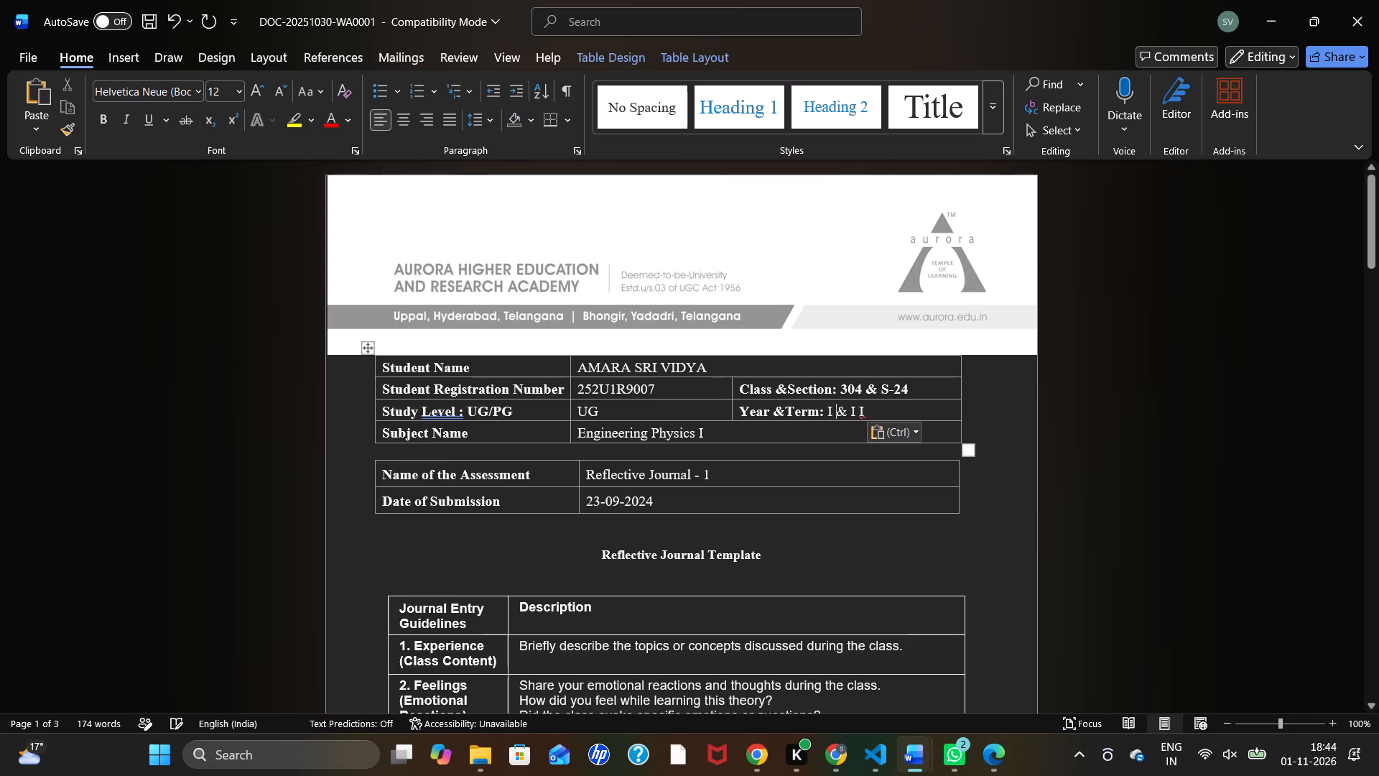
key("ctrl+v")
Clear the existing subject from the Subject Name row of the header table.
left_click(720, 432)
key("BackSpace")
key("BackSpace")
key("BackSpace")
key("BackSpace")
key("BackSpace")
key("BackSpace")
key("BackSpace")
key("BackSpace")
key("BackSpace")
key("BackSpace")
key("BackSpace")
key("BackSpace")
key("BackSpace")
key("BackSpace")
key("BackSpace")
key("BackSpace")
key("BackSpace")
key("BackSpace")
key("BackSpace")
key("BackSpace")
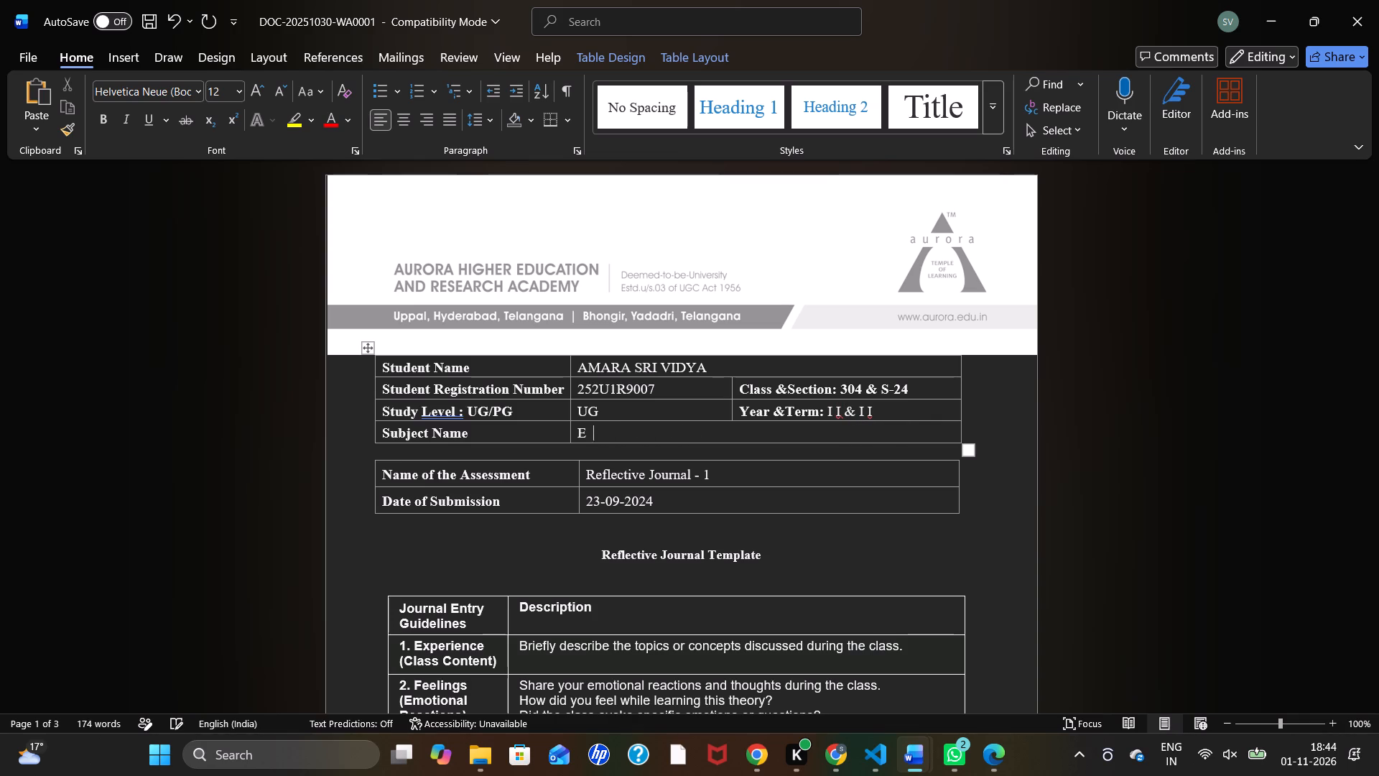
key("BackSpace")
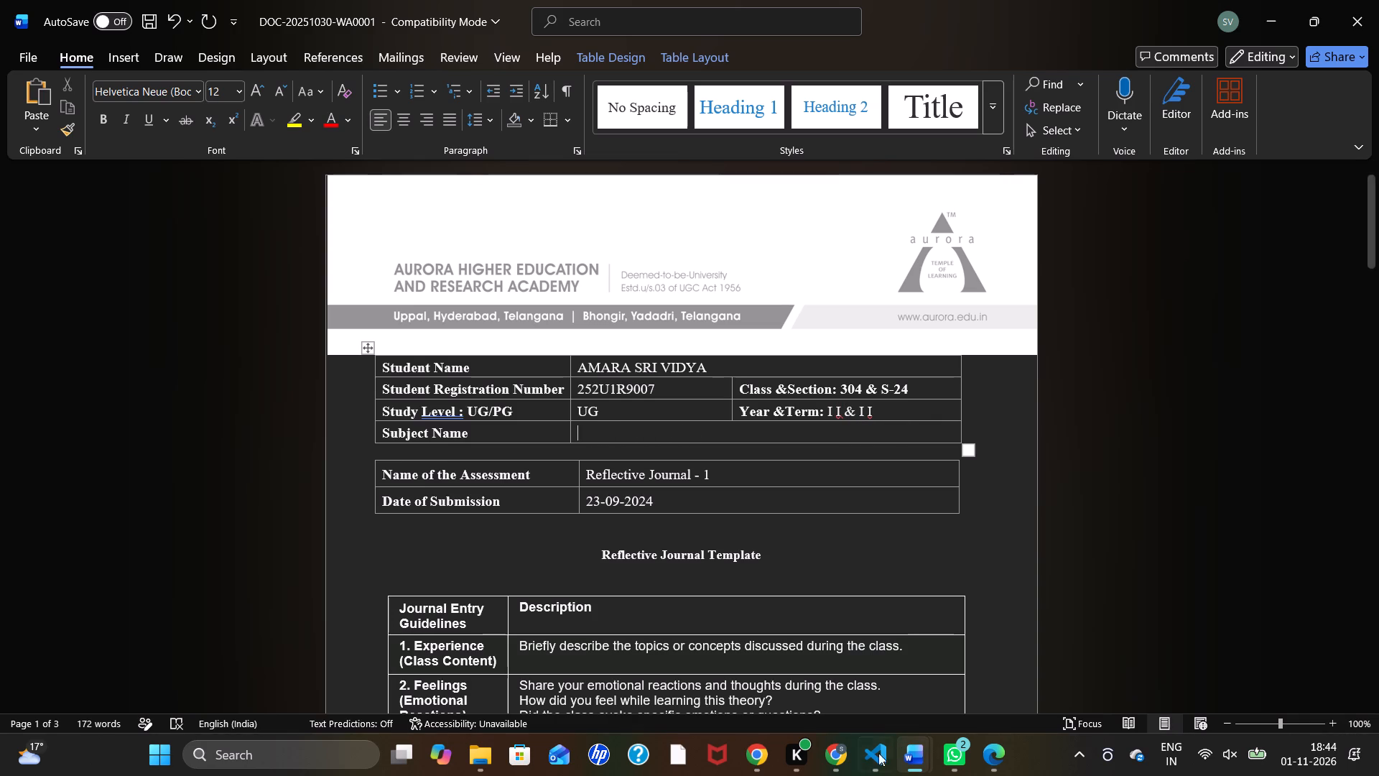
Copy the DS201 Foundations of Data Science heading from the Aurora University page in Chrome into the Word journal's Subject Name cell.
left_click(851, 698)
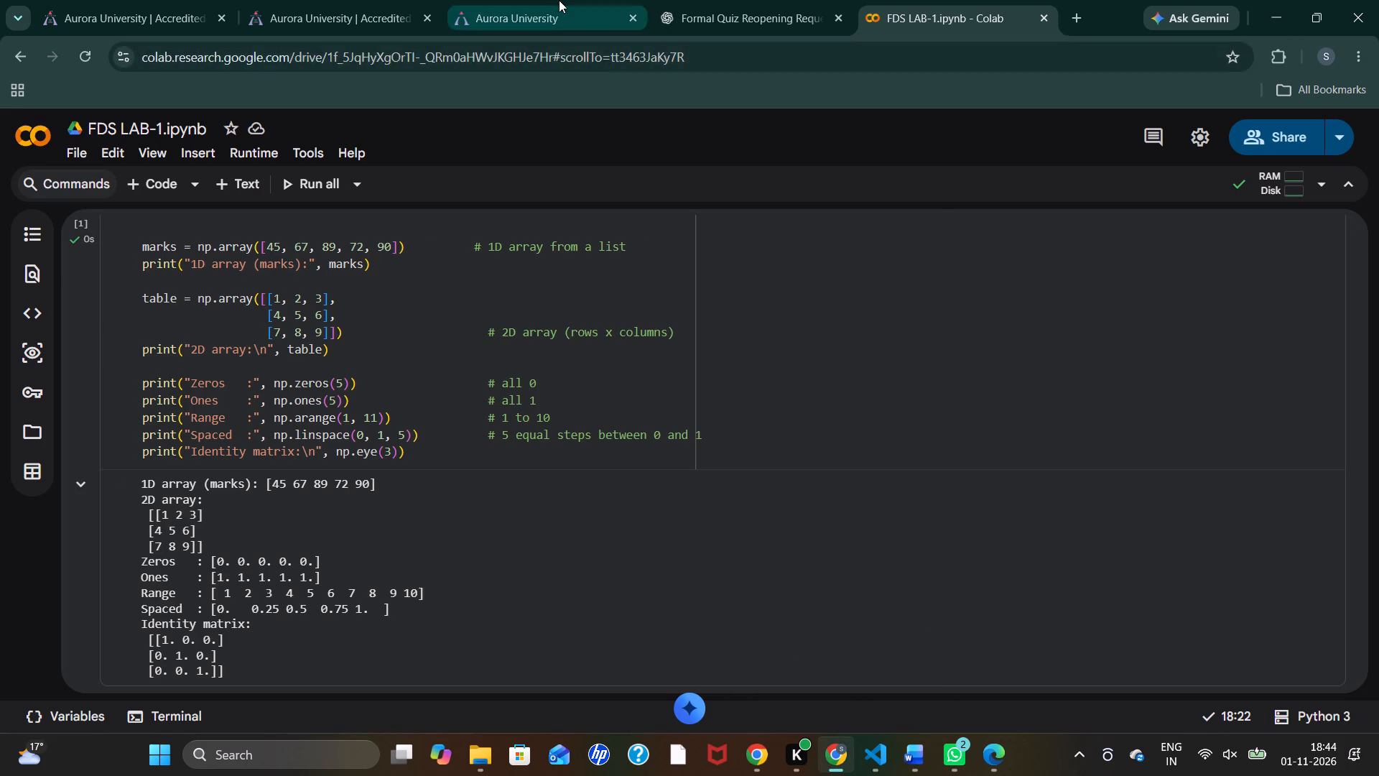
left_click(559, 0)
left_click(460, 308)
left_click_drag(458, 317, 257, 318)
key("ctrl+c")
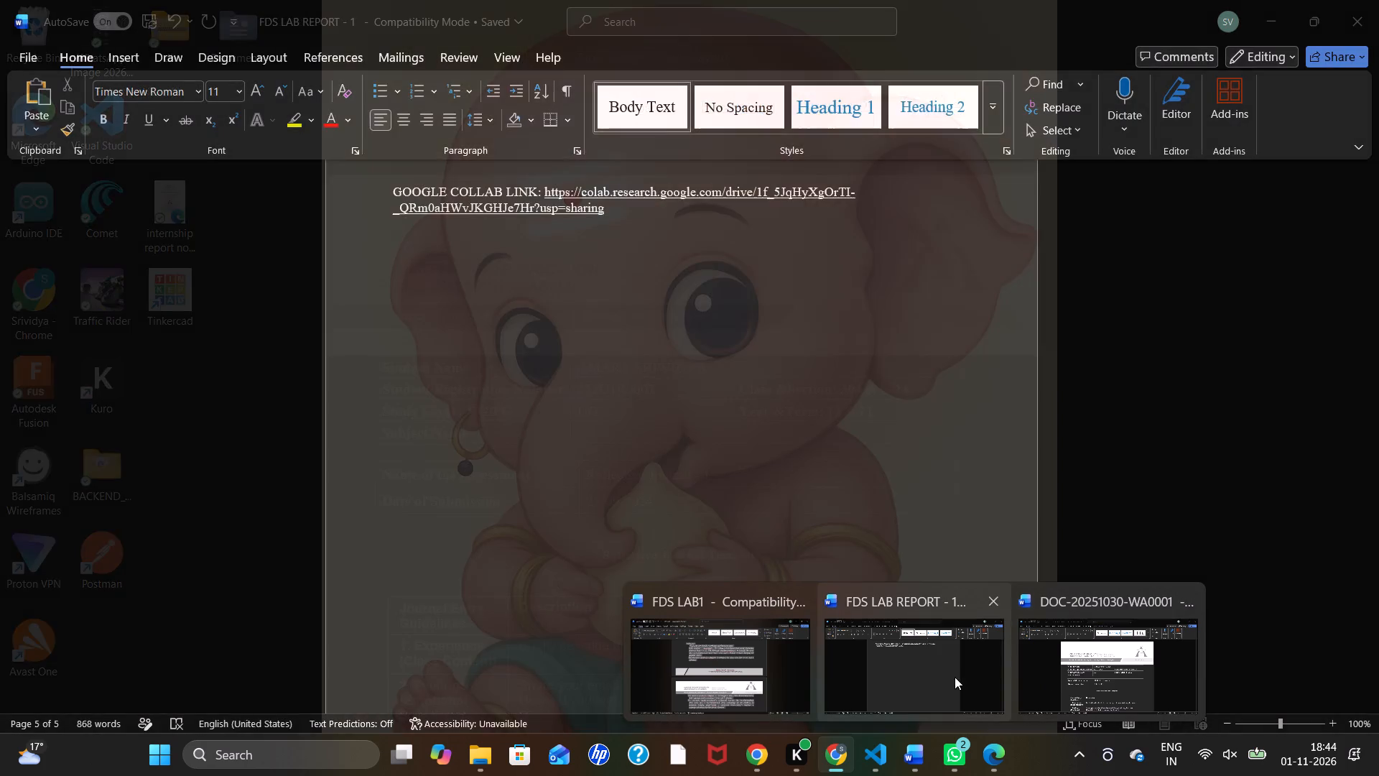
left_click(1119, 656)
left_click(794, 495)
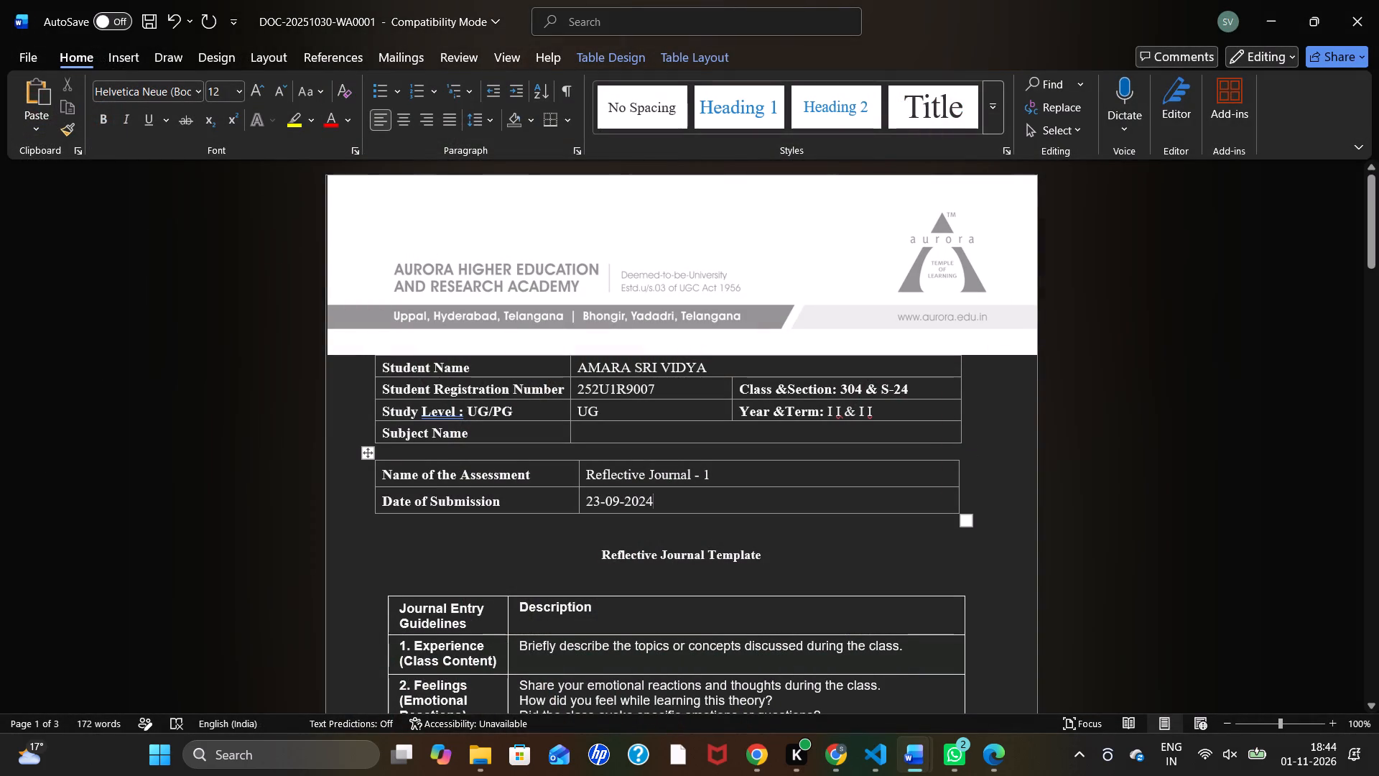
left_click(691, 430)
key("ctrl+v")
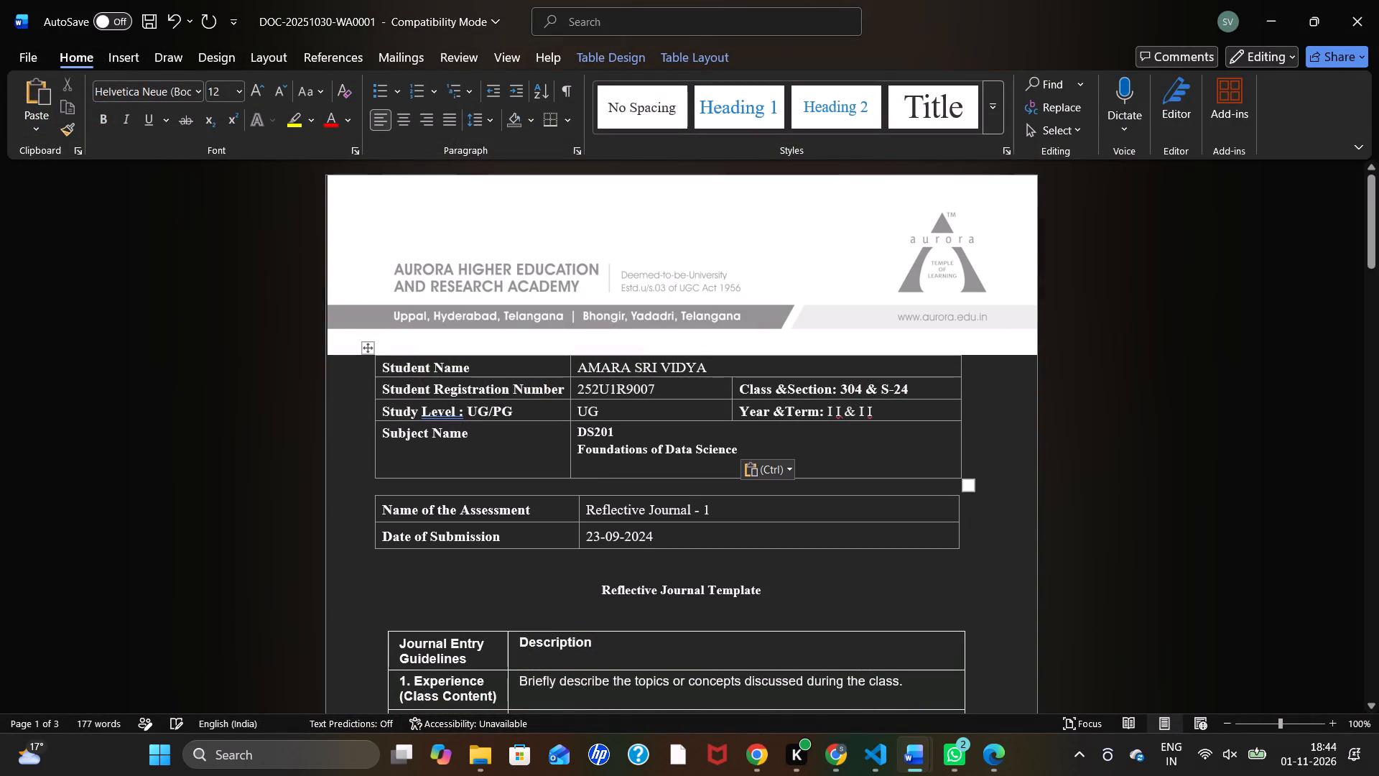
Remove the course code DS201 and the blank lines from the Subject Name cell, keeping only Foundations of Data Science.
left_click(650, 438)
key("BackSpace")
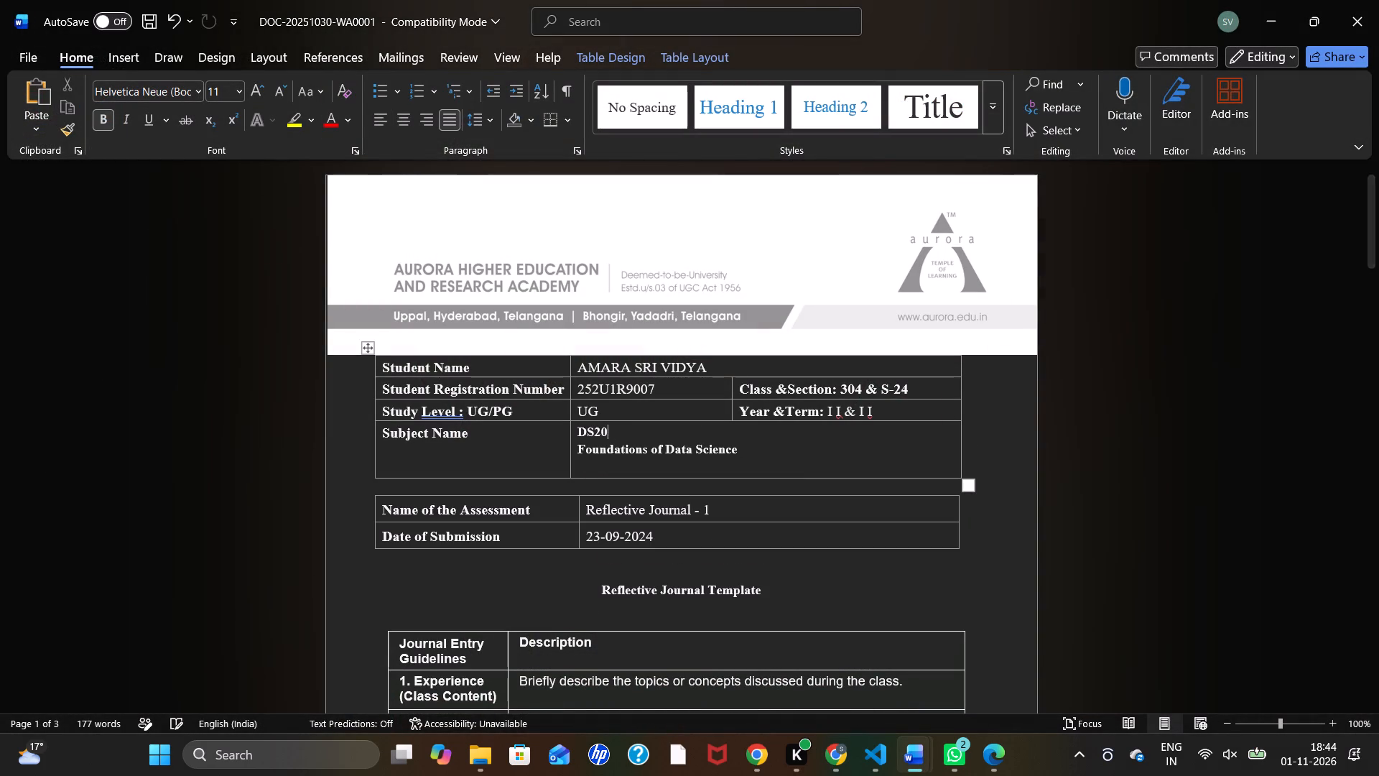
key("BackSpace")
key("BackSpace")
key("BackSpace")
key("BackSpace")
key("BackSpace")
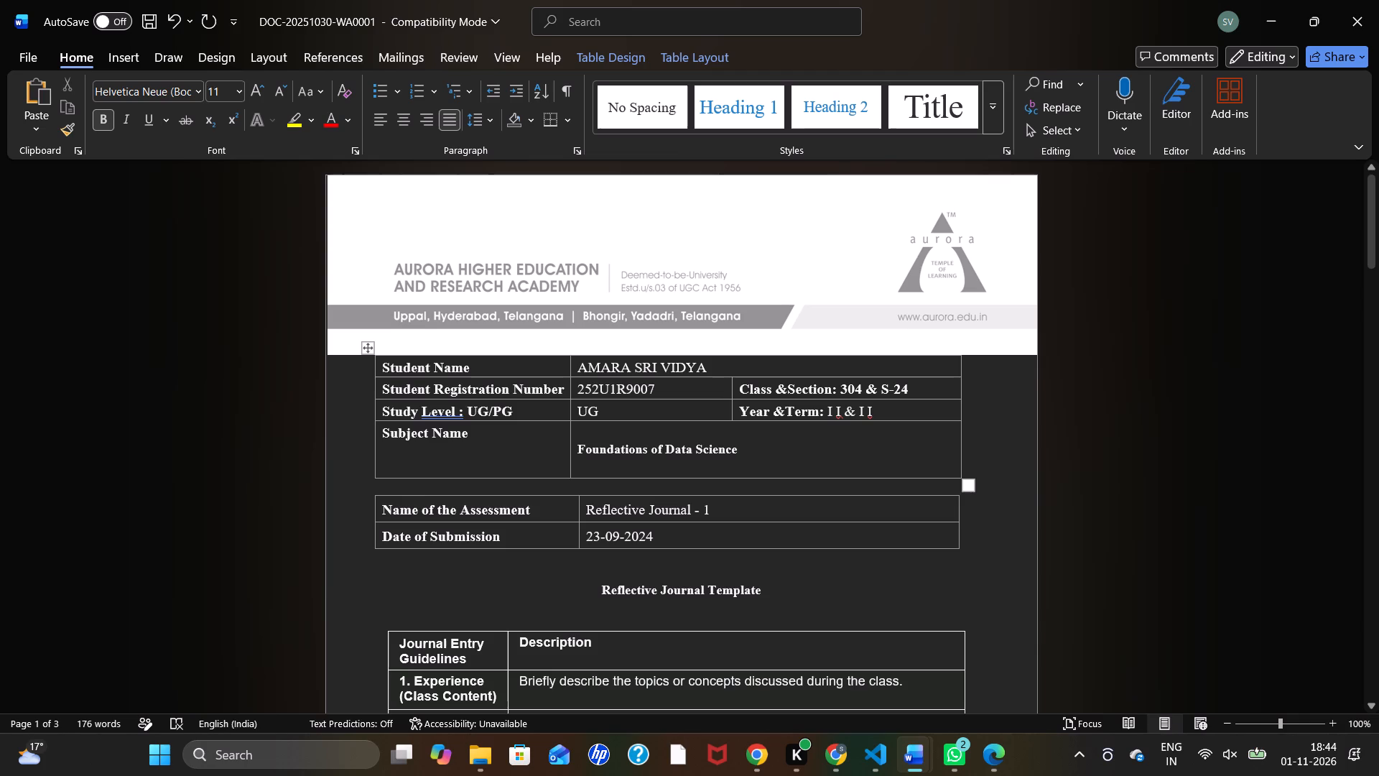
left_click(580, 445)
key("BackSpace")
key("BackSpace")
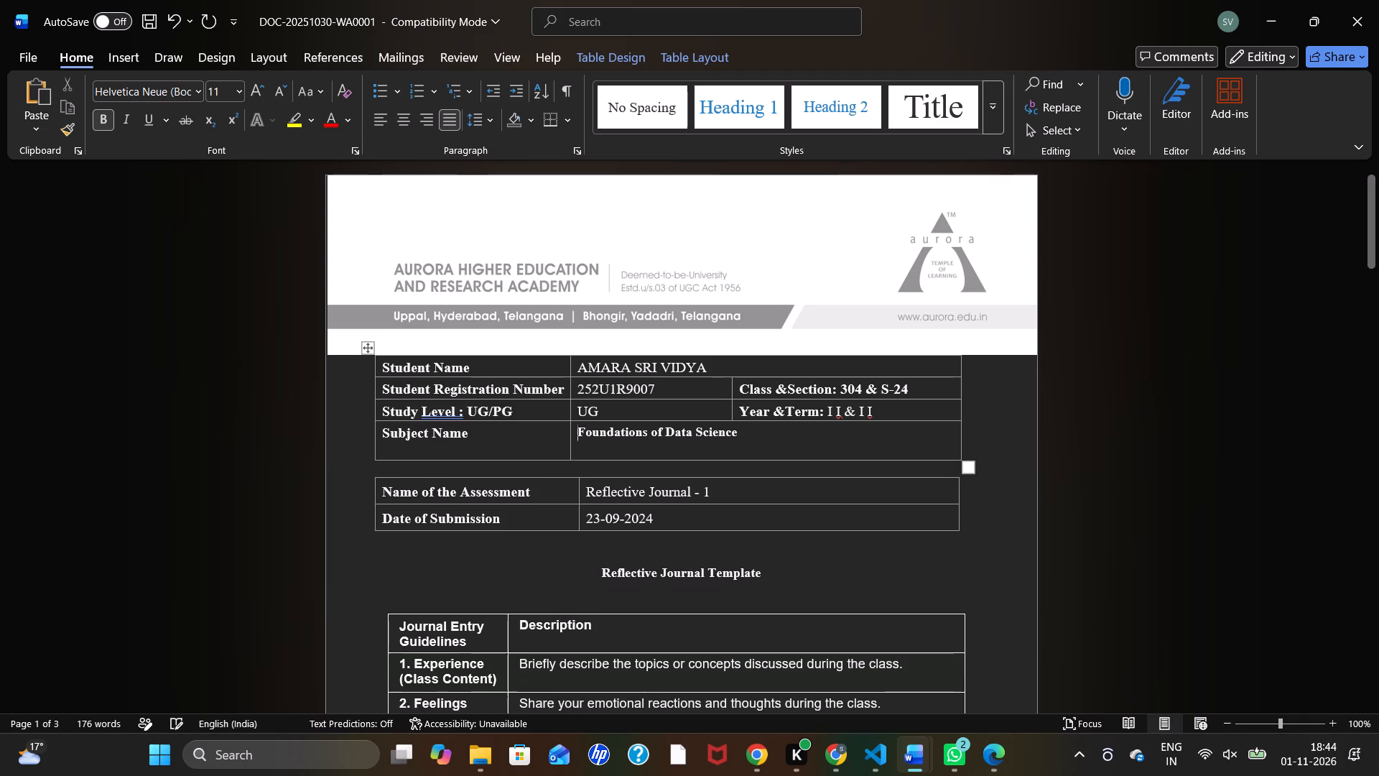
left_click(645, 445)
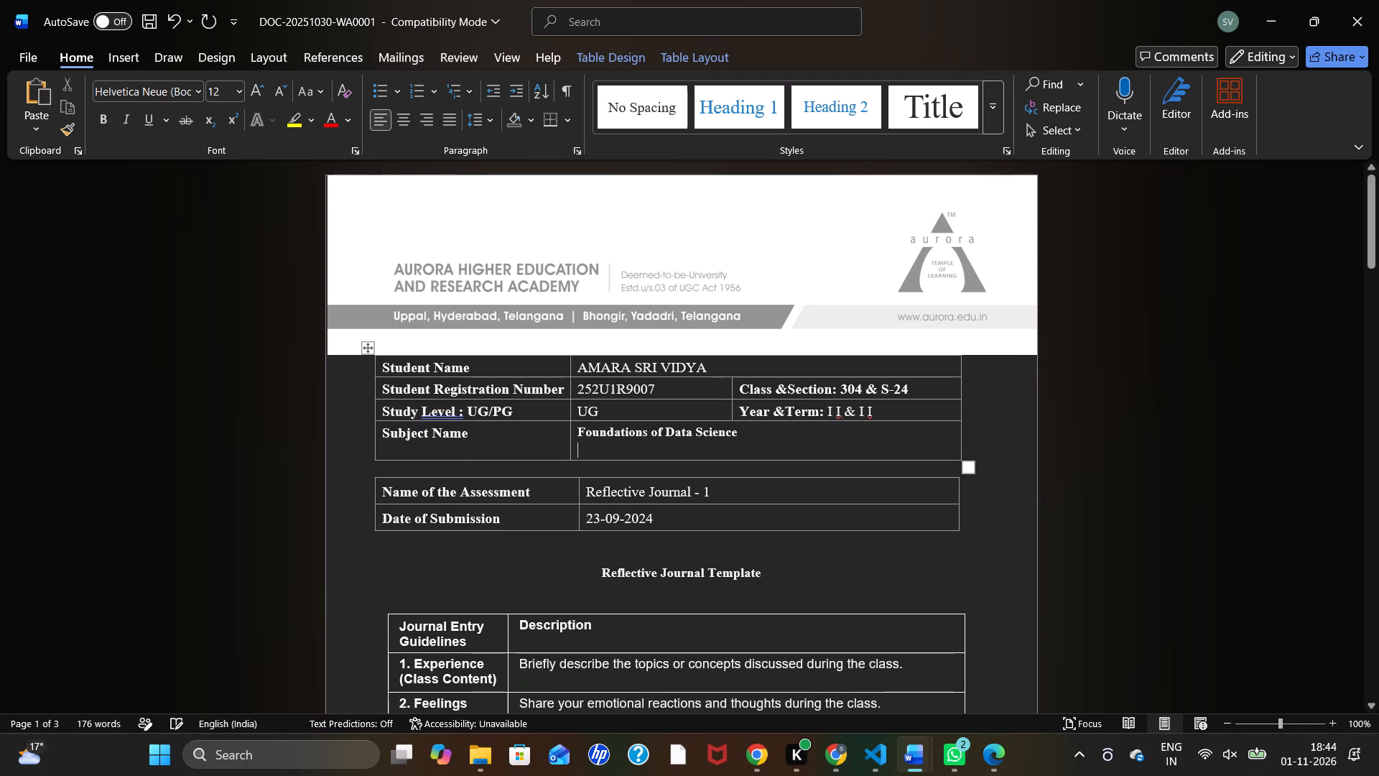
key("BackSpace")
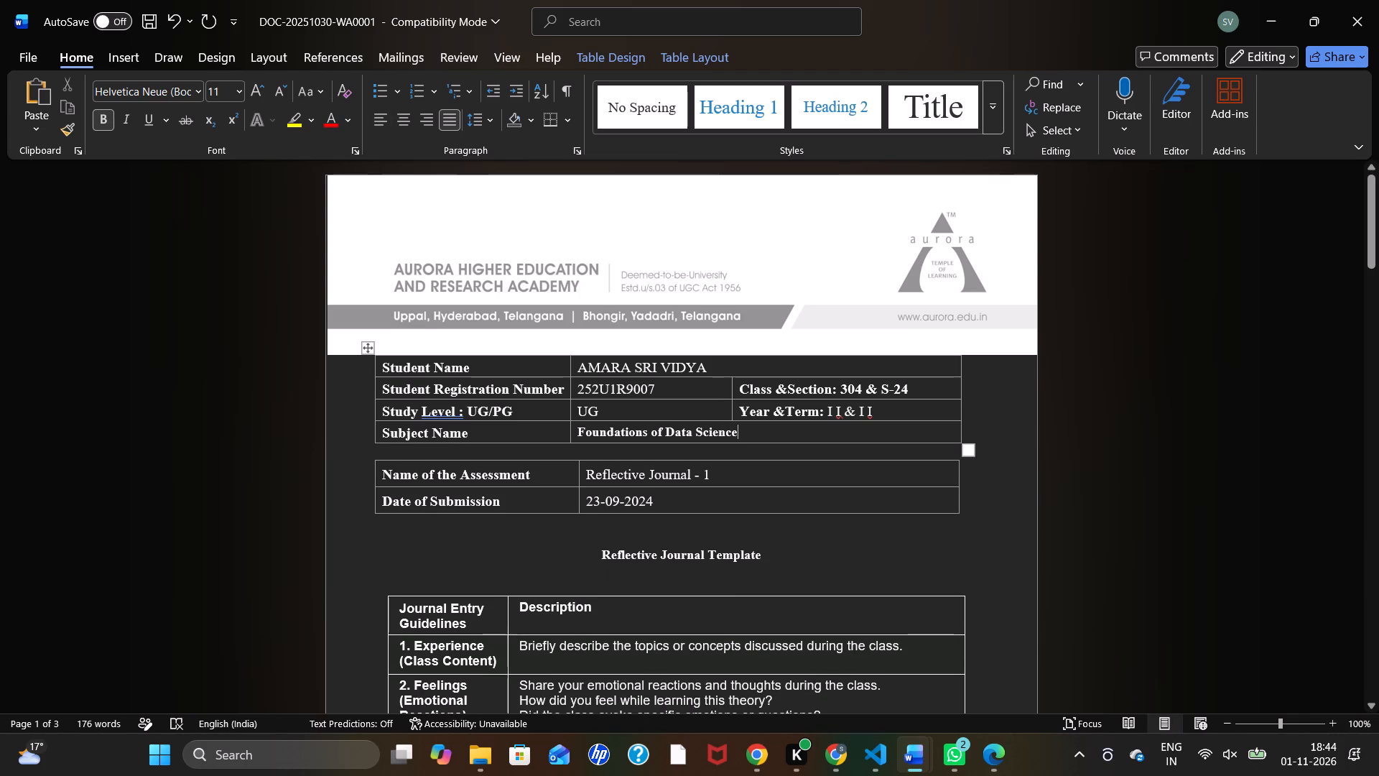
Change the Name of the Assessment to Lab Journal - 2.
left_click(645, 475)
key("BackSpace")
key("BackSpace")
key("BackSpace")
key("BackSpace")
key("BackSpace")
key("BackSpace")
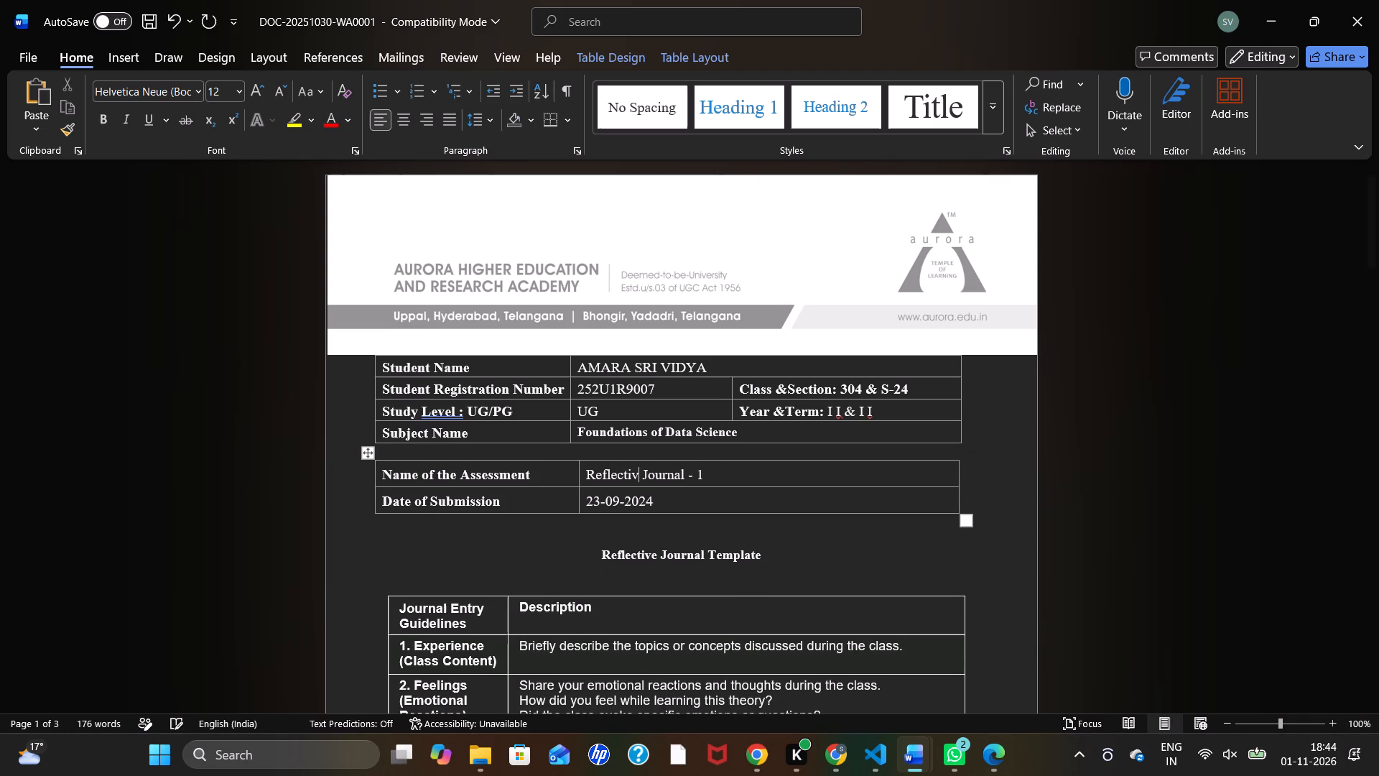
key("BackSpace")
key("BackSpace")
key("BackSpace")
key("BackSpace")
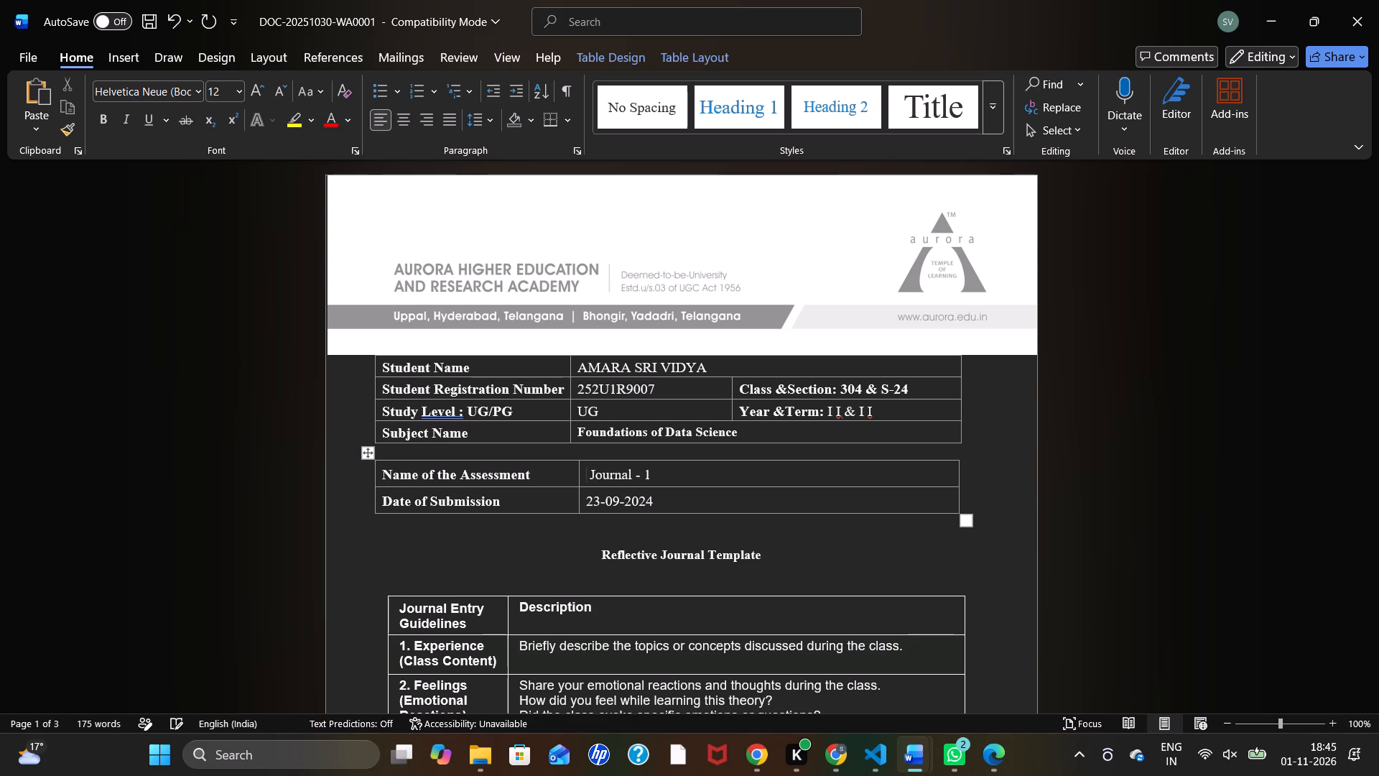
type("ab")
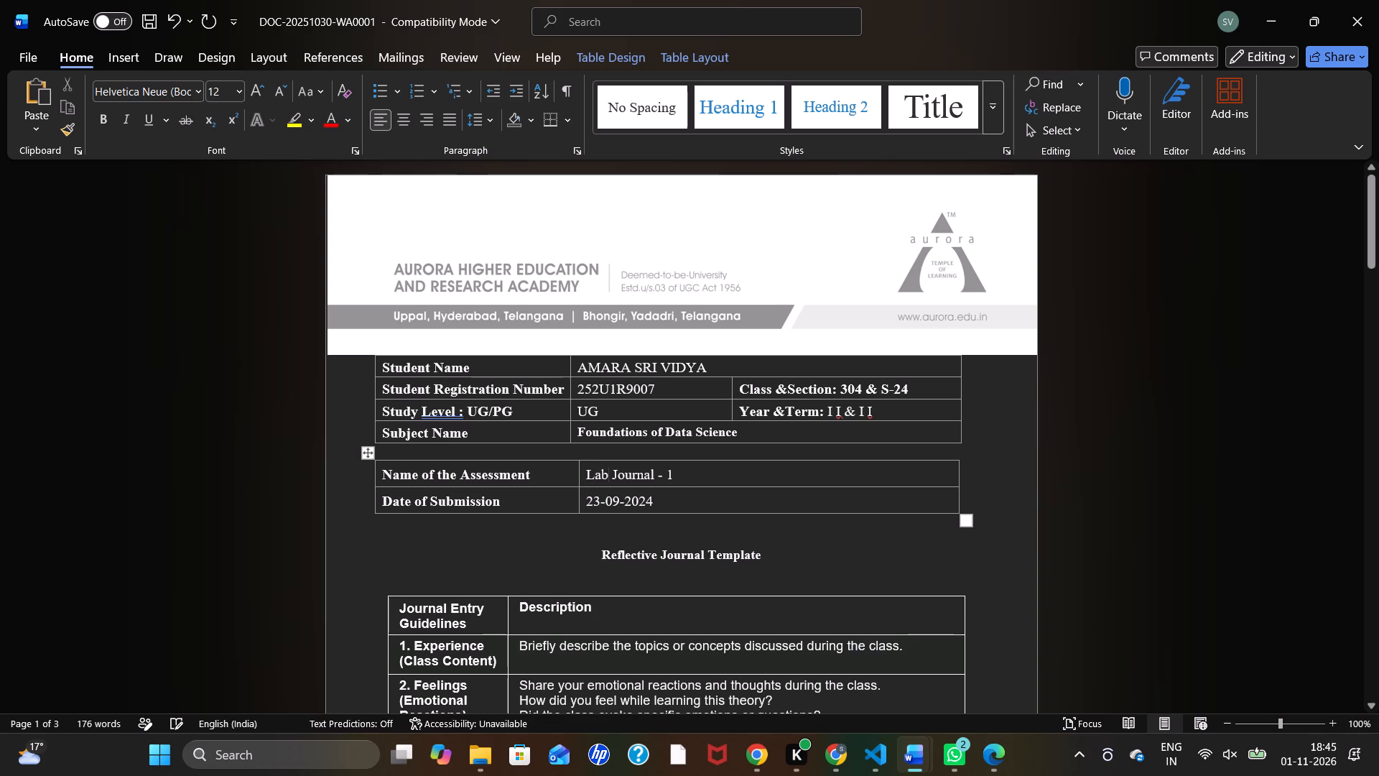
left_click(696, 469)
key("BackSpace")
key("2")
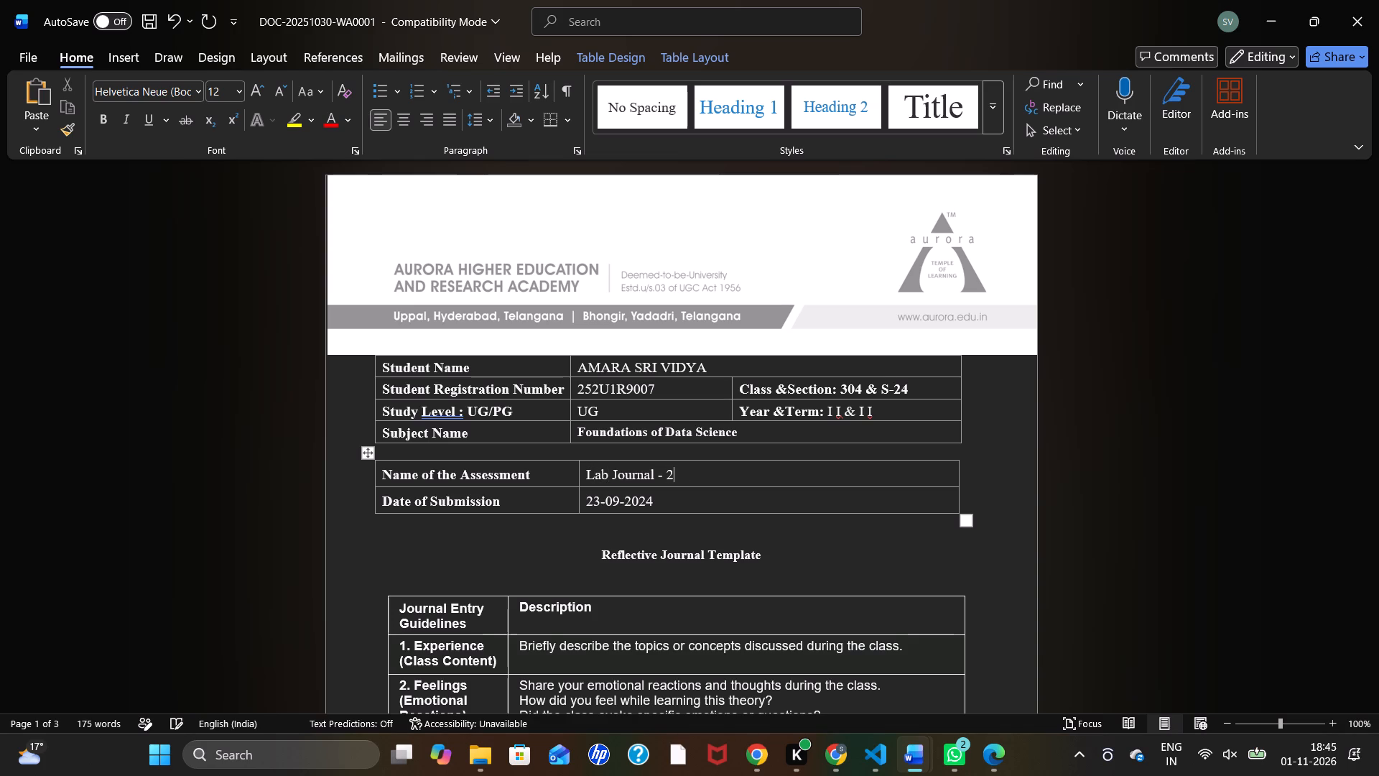
Set the Date of Submission to 01-11-2026.
left_click(690, 499)
key("BackSpace")
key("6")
key("Left")
key("Left")
key("Left")
key("Left")
key("Left")
key("BackSpace")
key("BackSpace")
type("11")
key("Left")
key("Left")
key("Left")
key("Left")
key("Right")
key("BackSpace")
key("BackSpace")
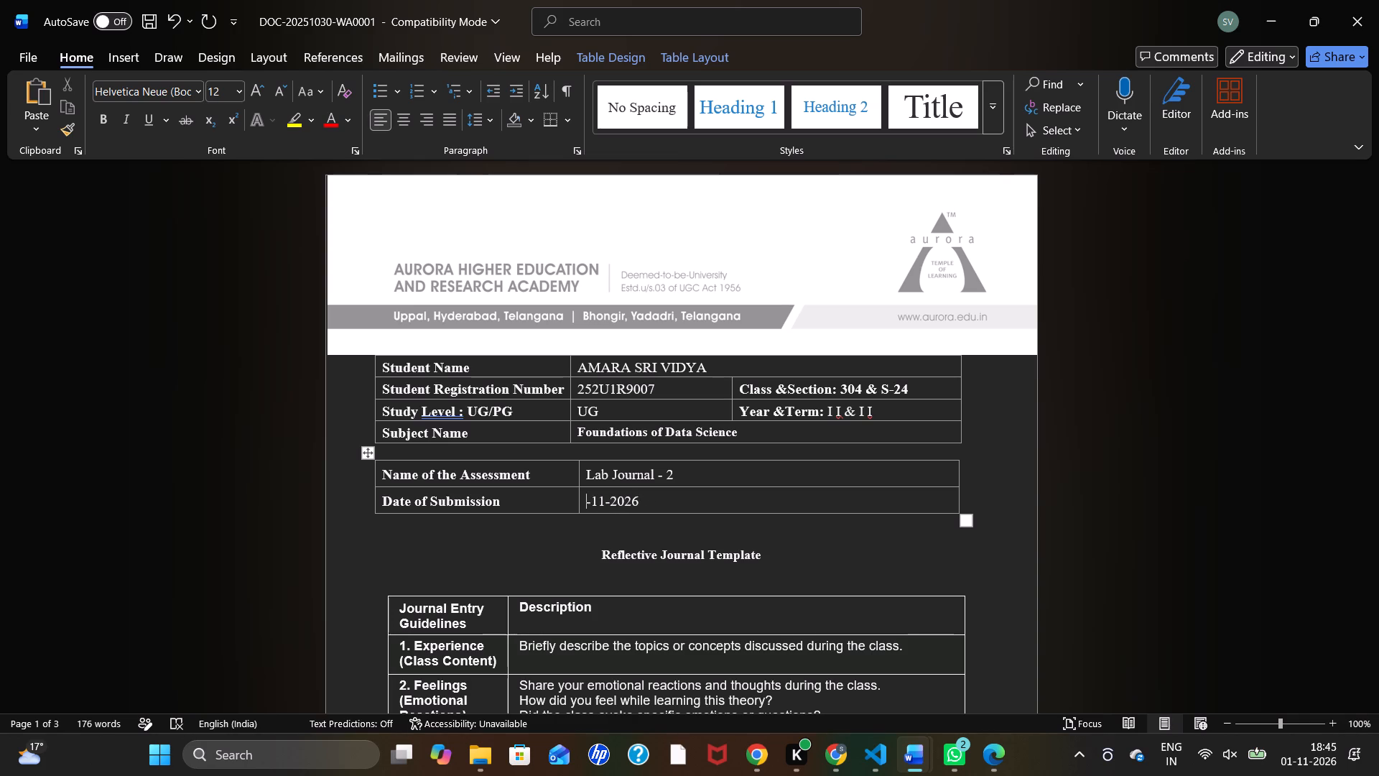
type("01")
scroll(761, 541, "down", 1)
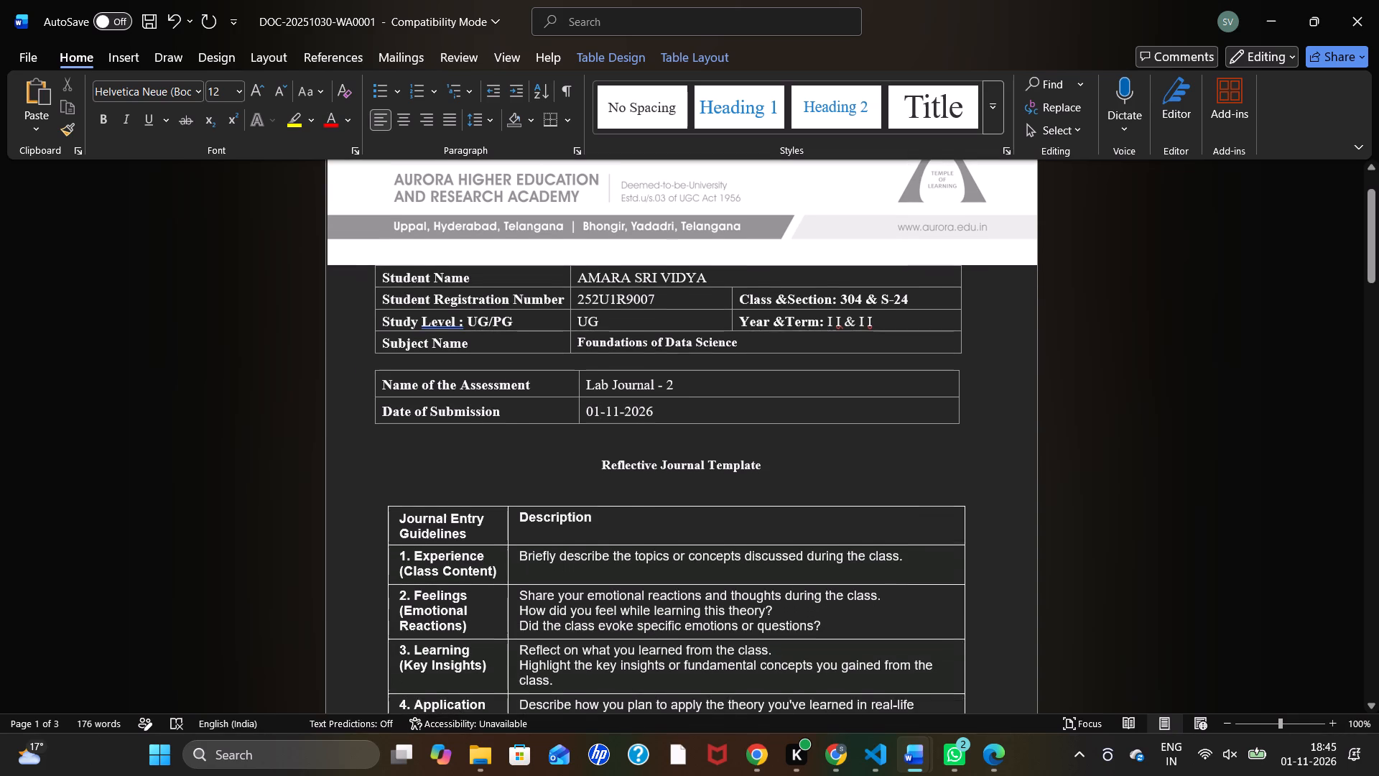